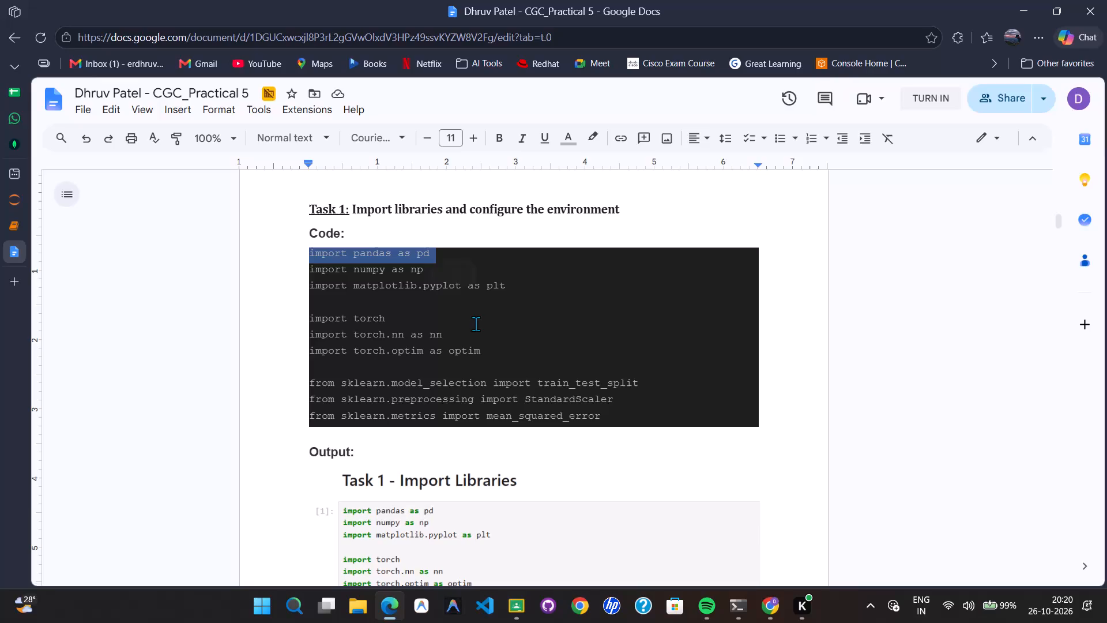
Replace all the code in the Task 1 block with the copied PyTorch import and device-configuration code, leaving no trailing blank line.
key("ctrl+shift+Down")
key("ctrl+shift+Down")
key("ctrl+shift+Down")
key("ctrl+shift+Down")
key("ctrl+shift+Down")
key("ctrl+shift+Down")
key("ctrl+shift+Down")
key("ctrl+shift+Down")
key("ctrl+shift+Down")
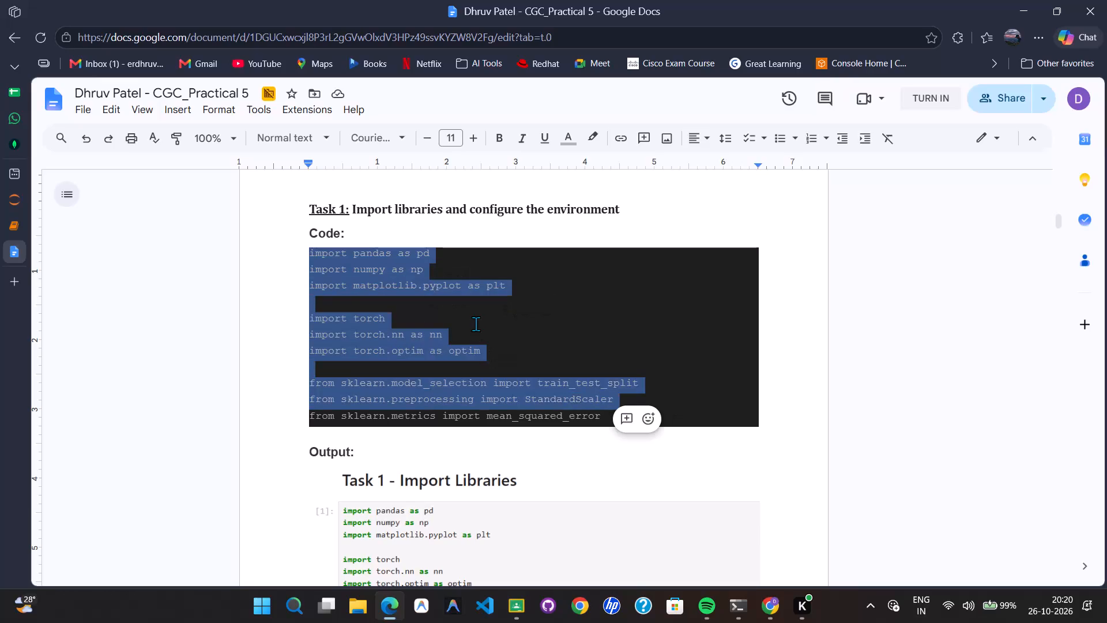
key("shift+Down")
key("shift+Left")
key("ctrl+v")
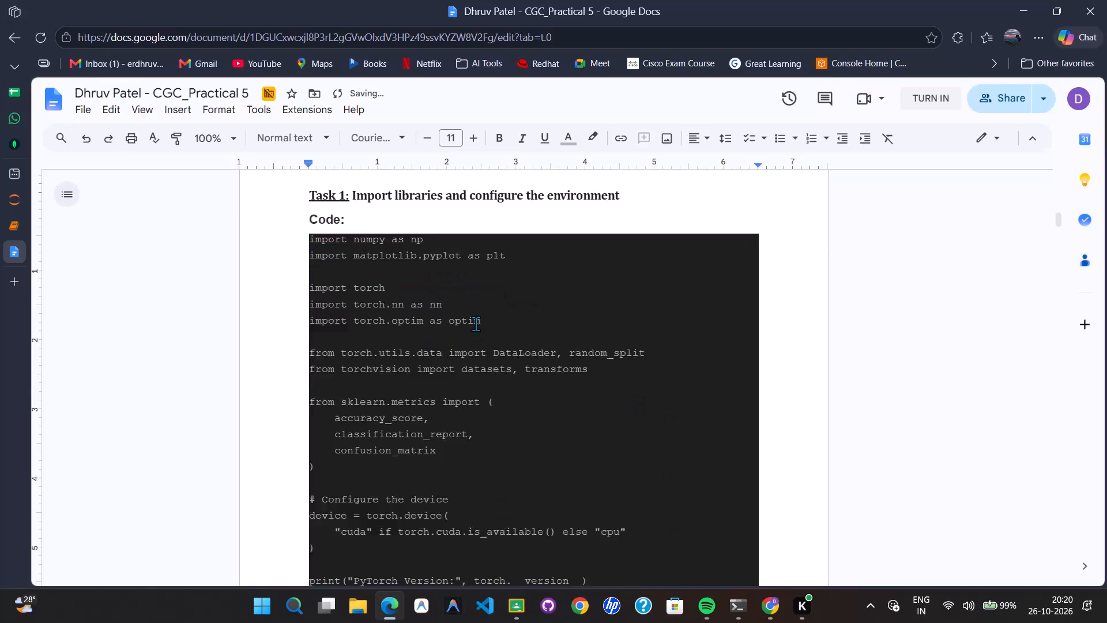
key("BackSpace")
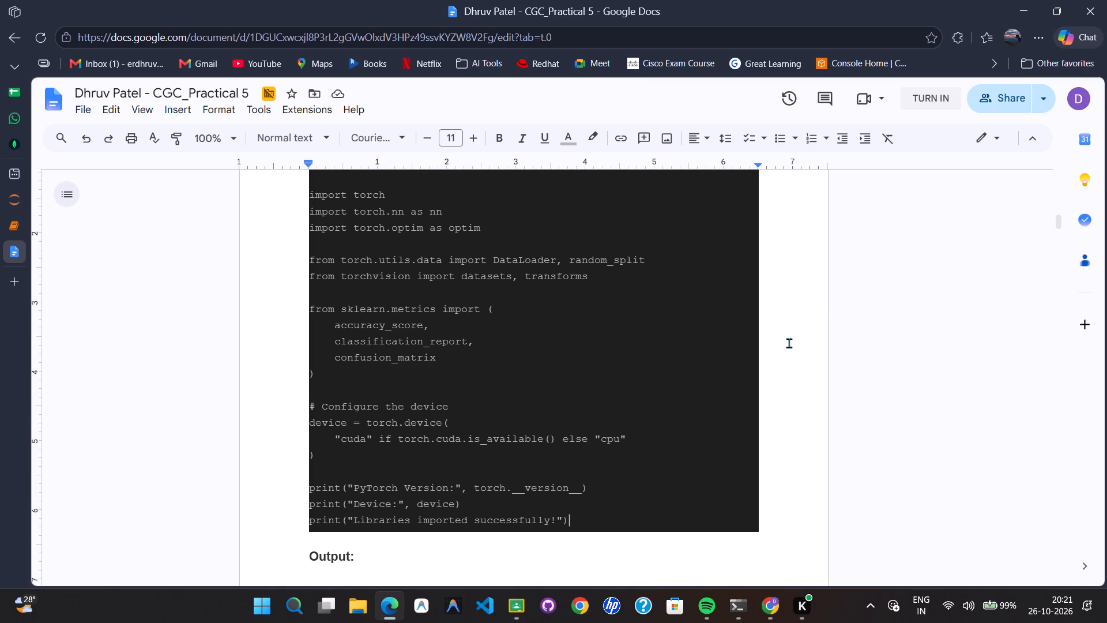
Delete the blank lines above "import torch" and above "from sklearn.metrics import (" in the Task 1 code.
scroll(607, 509, "down", 4)
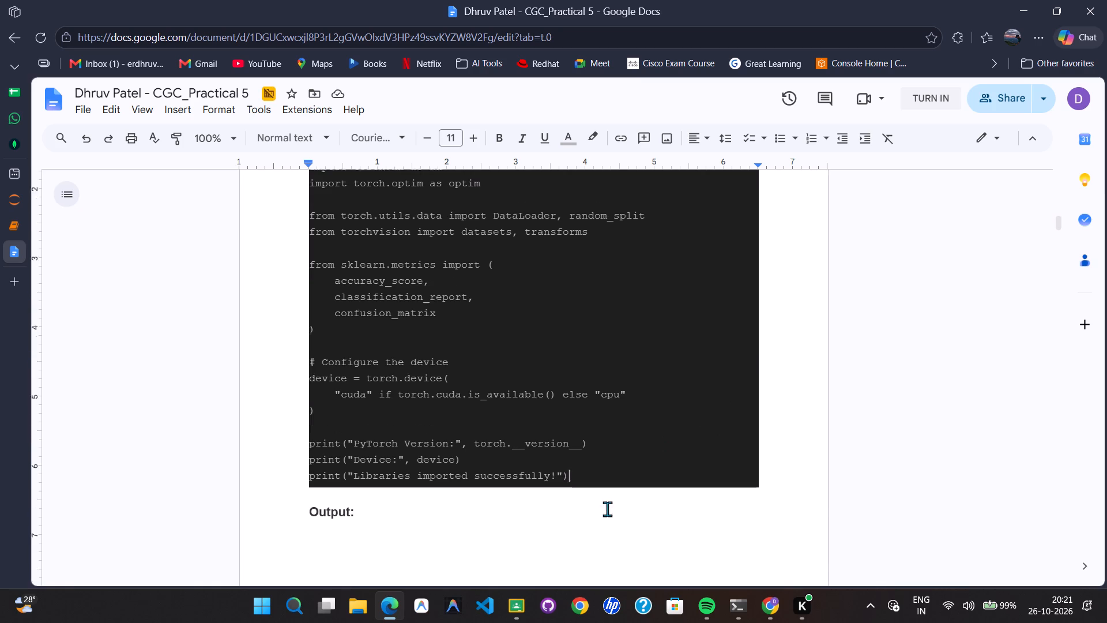
scroll(390, 291, "up", 6)
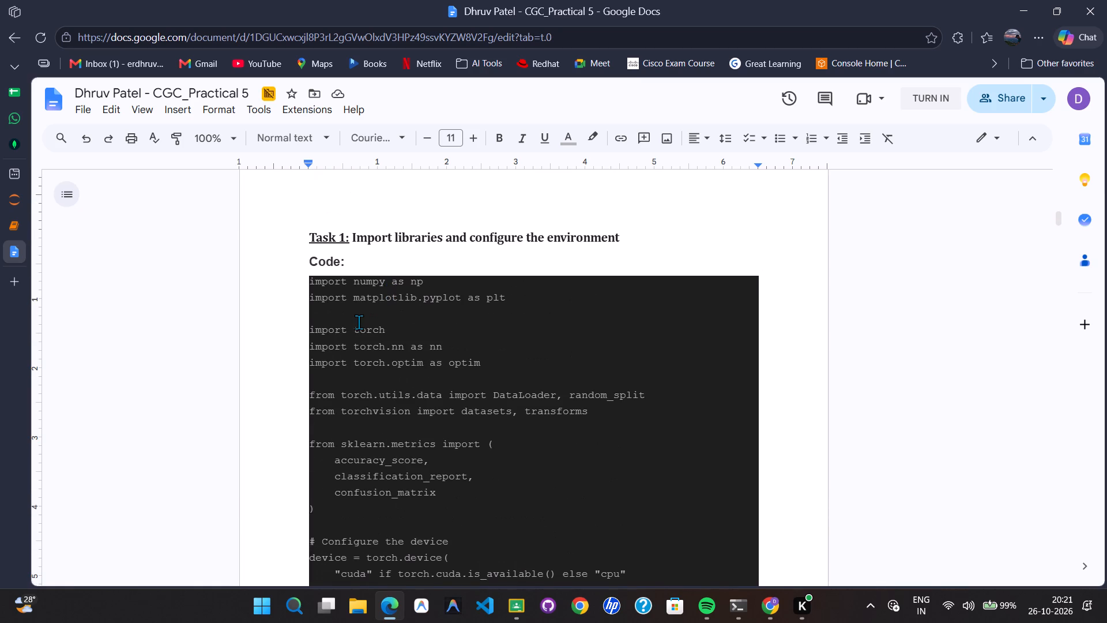
left_click(359, 322)
key("BackSpace")
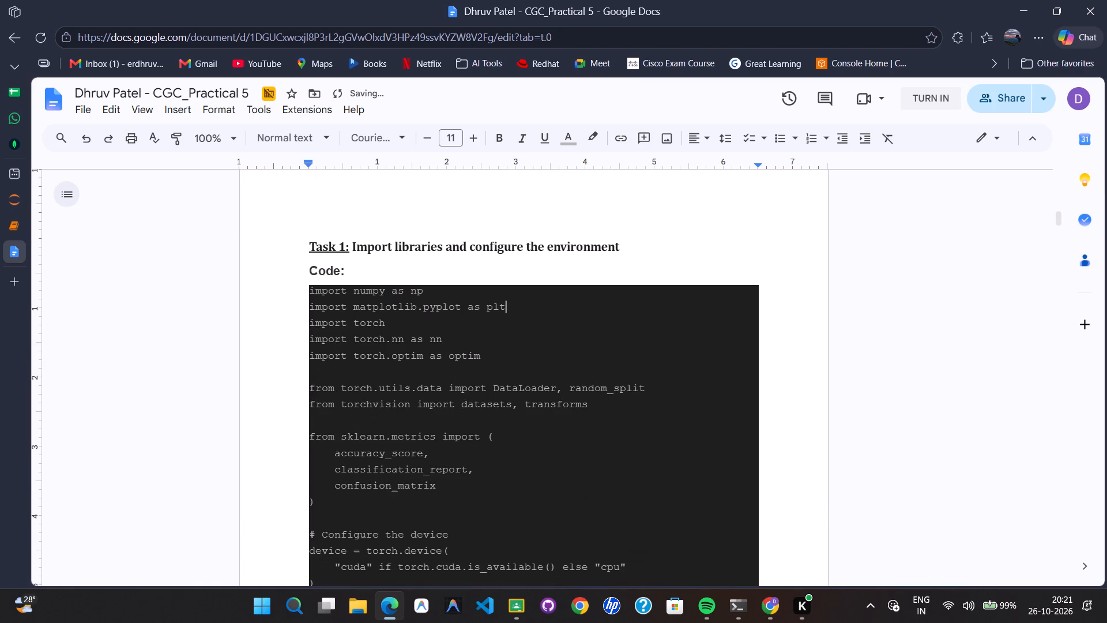
key("Down")
key("Down")
key("Down")
key("Down")
key("Down")
key("Down")
key("Down")
key("Down")
key("Up")
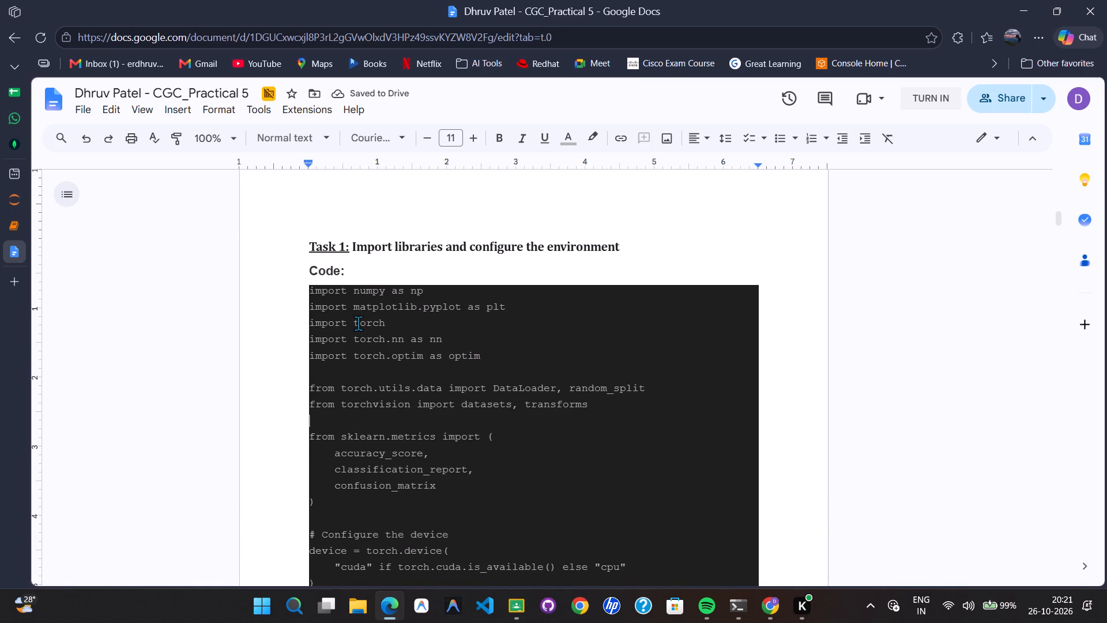
key("BackSpace")
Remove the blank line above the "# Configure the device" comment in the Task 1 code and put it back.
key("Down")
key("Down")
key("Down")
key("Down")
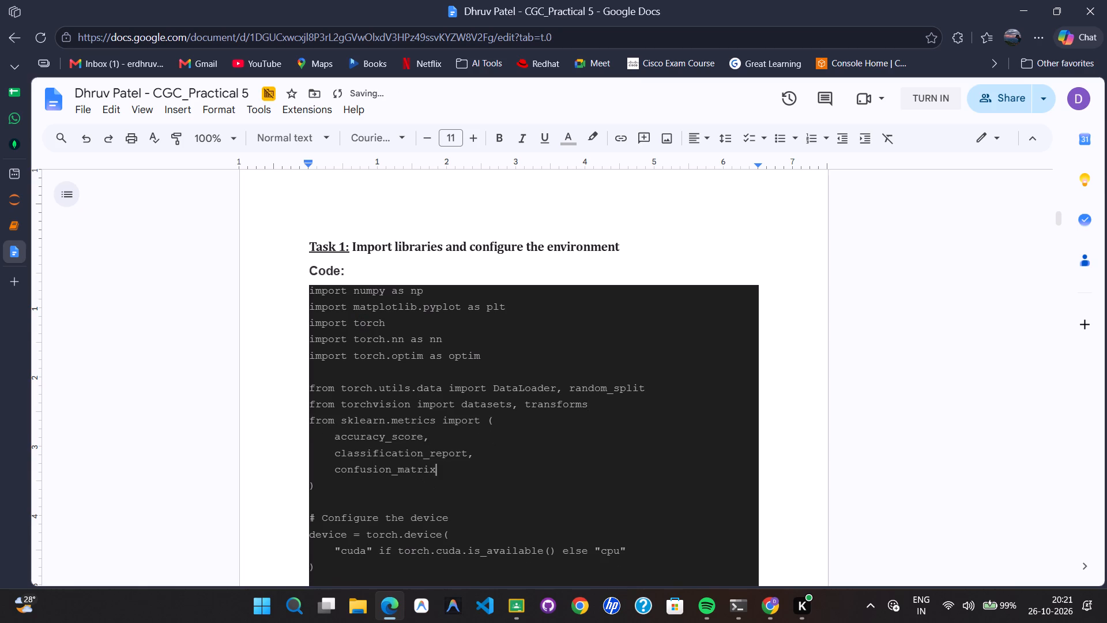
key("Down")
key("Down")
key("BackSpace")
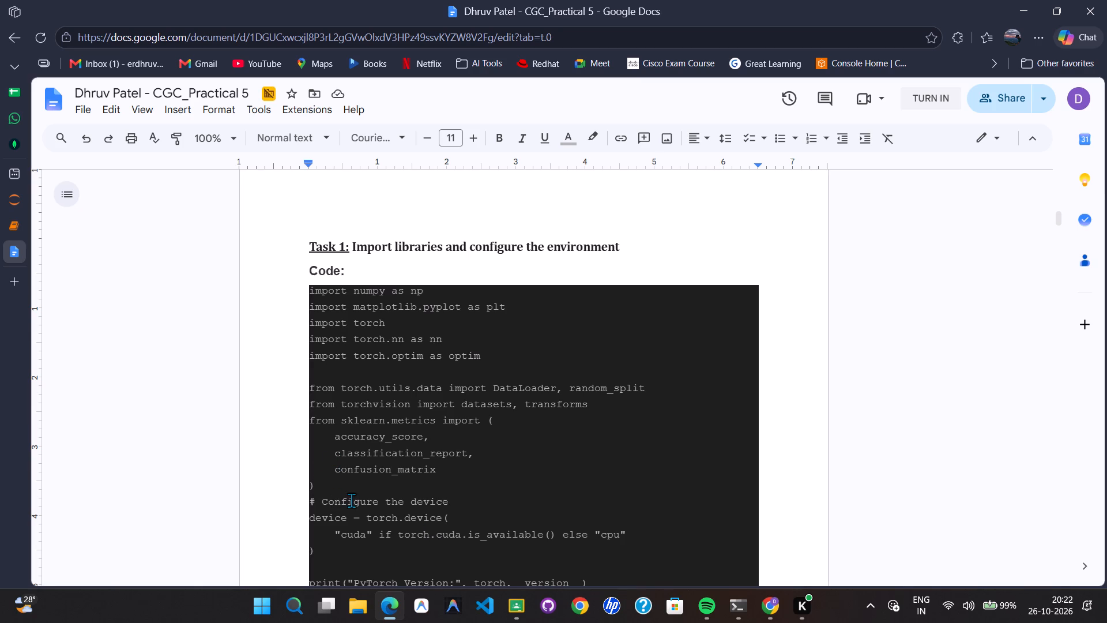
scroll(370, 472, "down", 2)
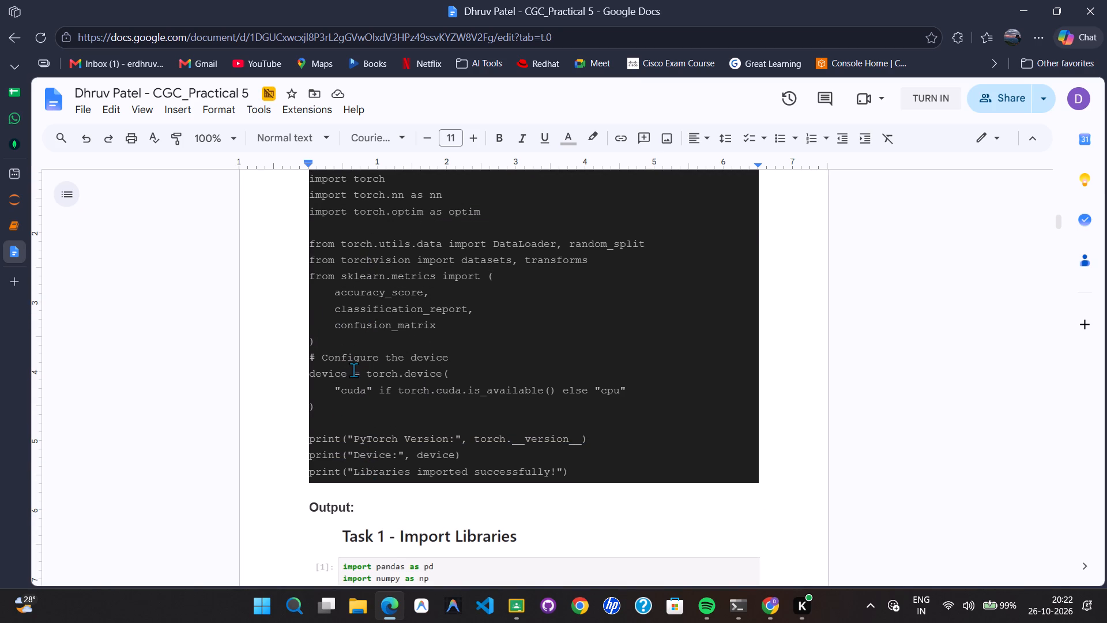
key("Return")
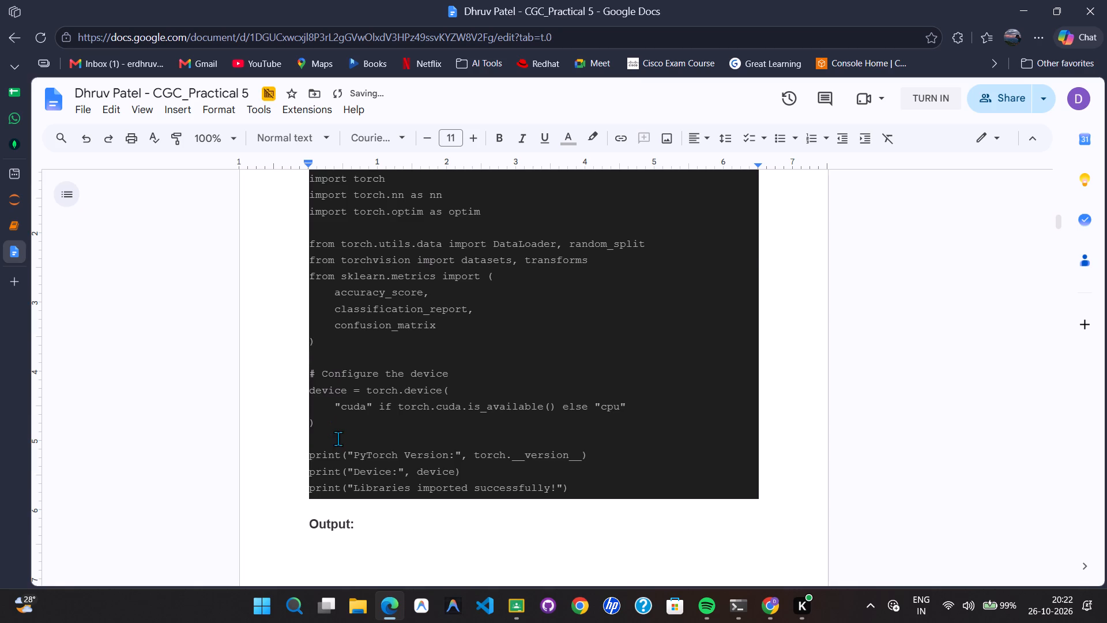
Switch to the Practical5 Jupyter notebook and snip the three-line output below the library imports cell.
scroll(338, 438, "down", 4)
key("alt+Tab")
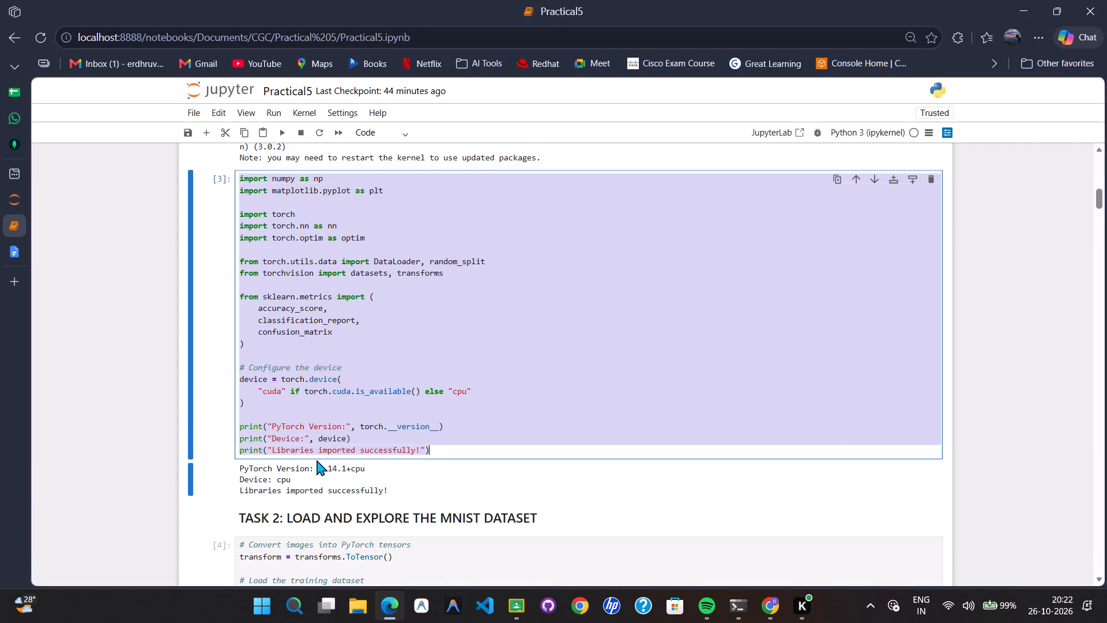
scroll(317, 460, "down", 1)
left_click(296, 535)
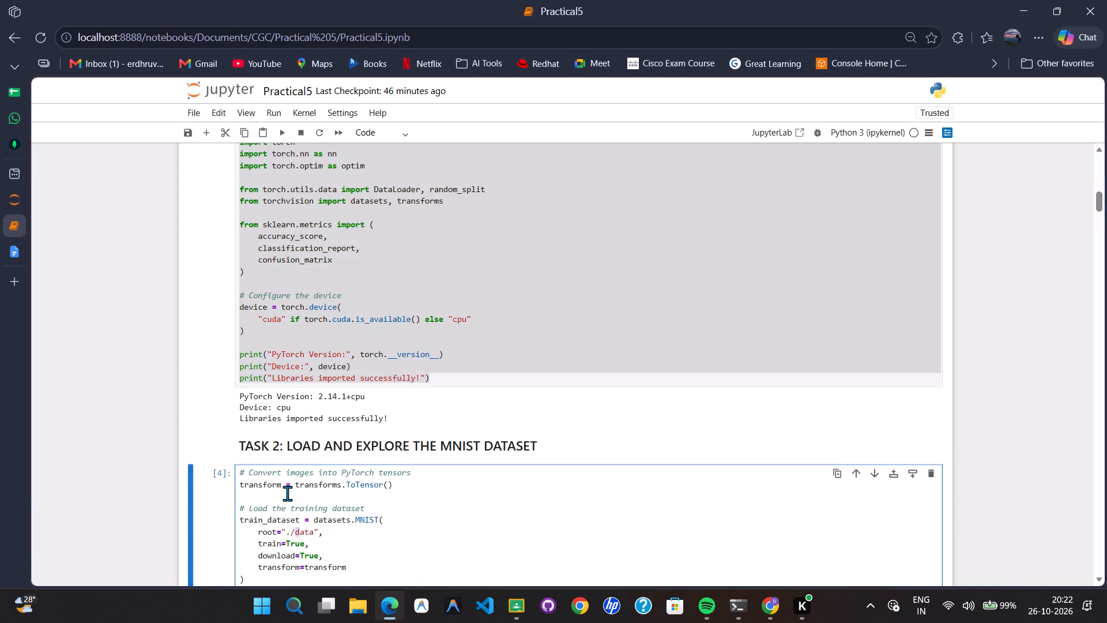
key("shift+super+s")
left_click_drag(232, 390, 504, 446)
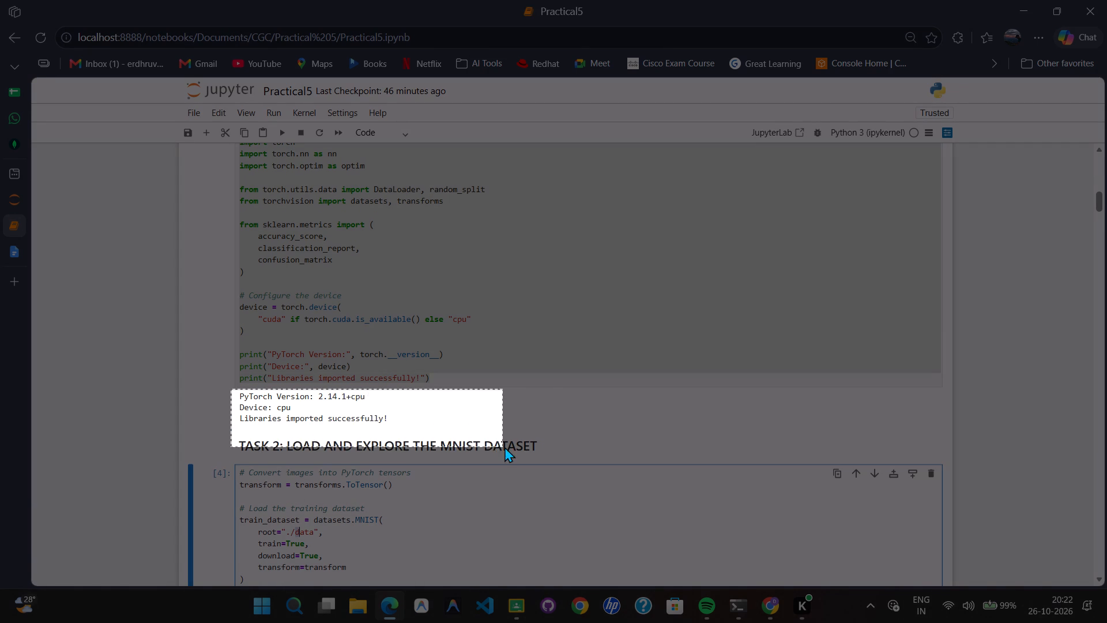
left_click_drag(504, 446, 644, 427)
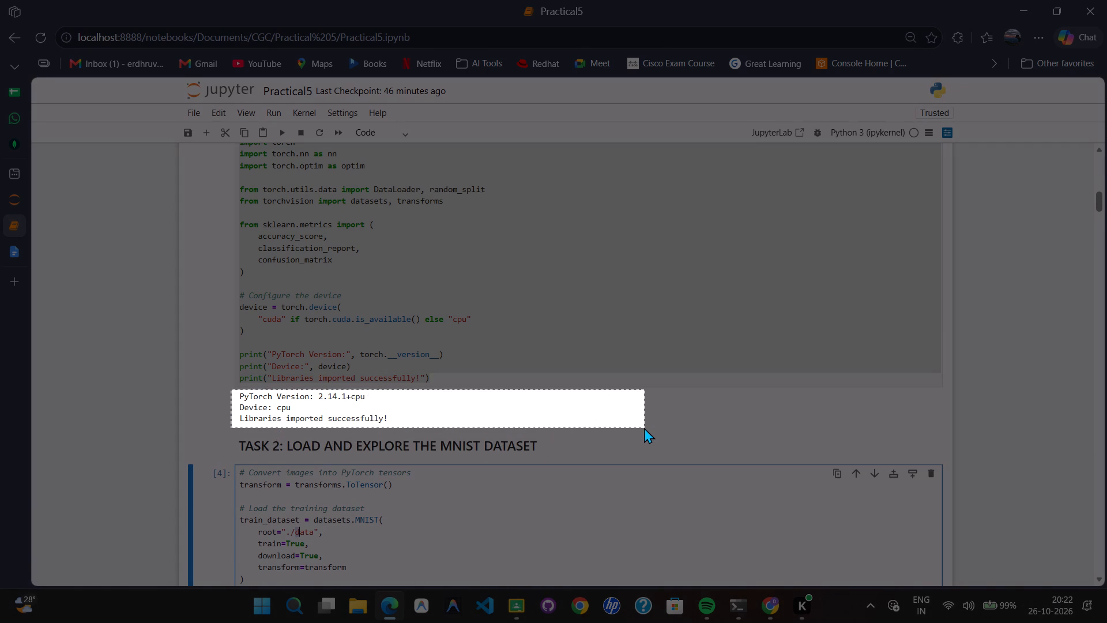
left_click_drag(644, 427, 653, 427)
Return to the CGC_Practical 5 document and paste the snip under Task 1's Output heading, above the old screenshot.
key("alt+Tab")
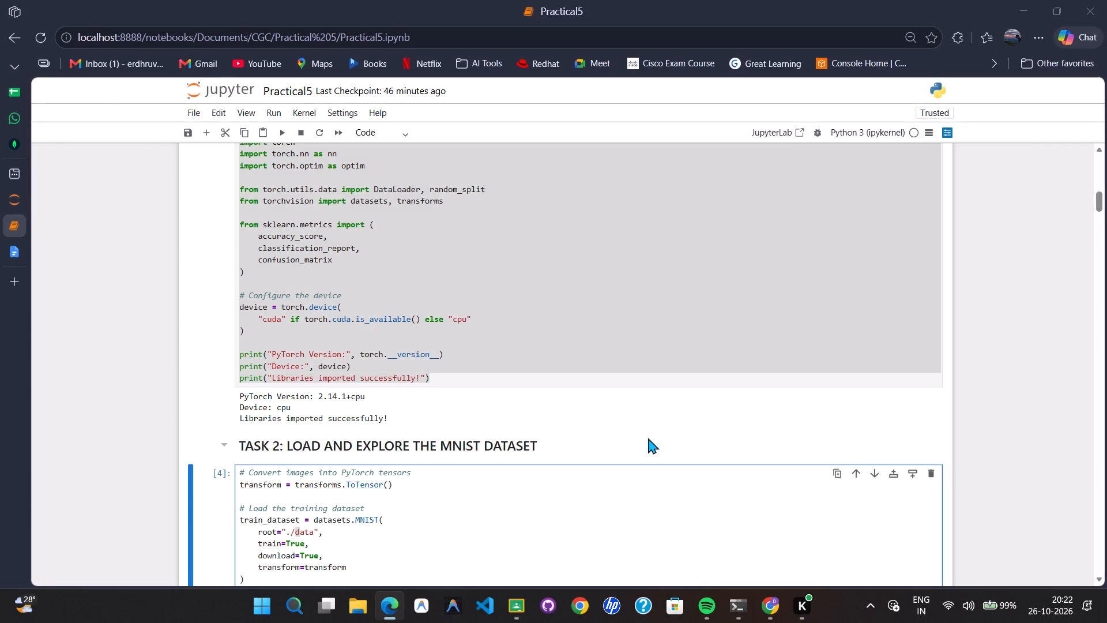
left_click(460, 268)
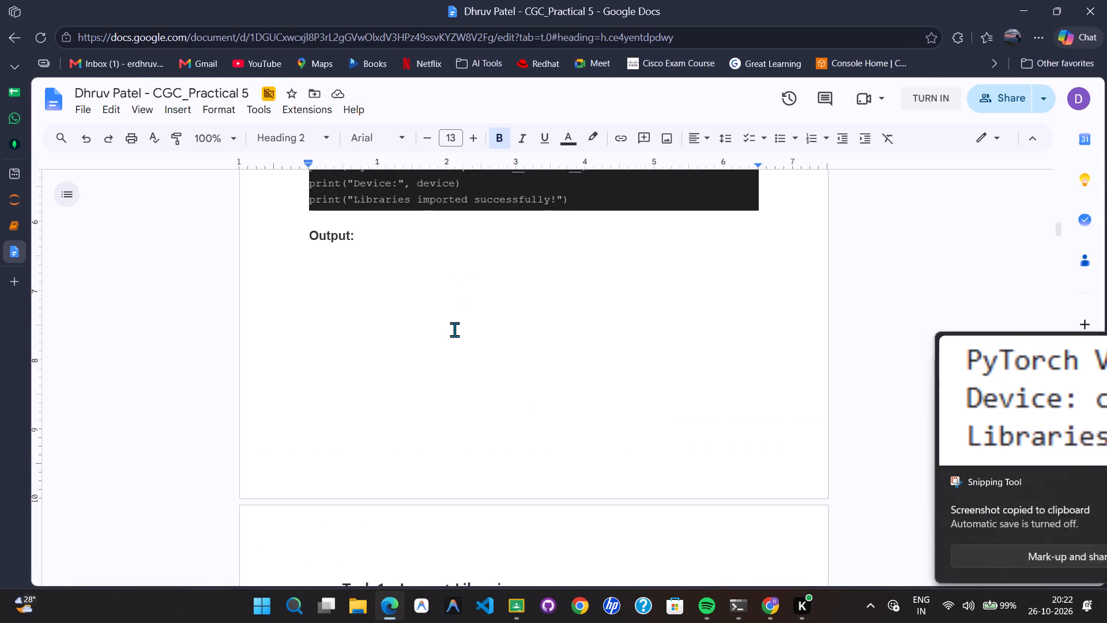
scroll(436, 388, "down", 3)
left_click(445, 386)
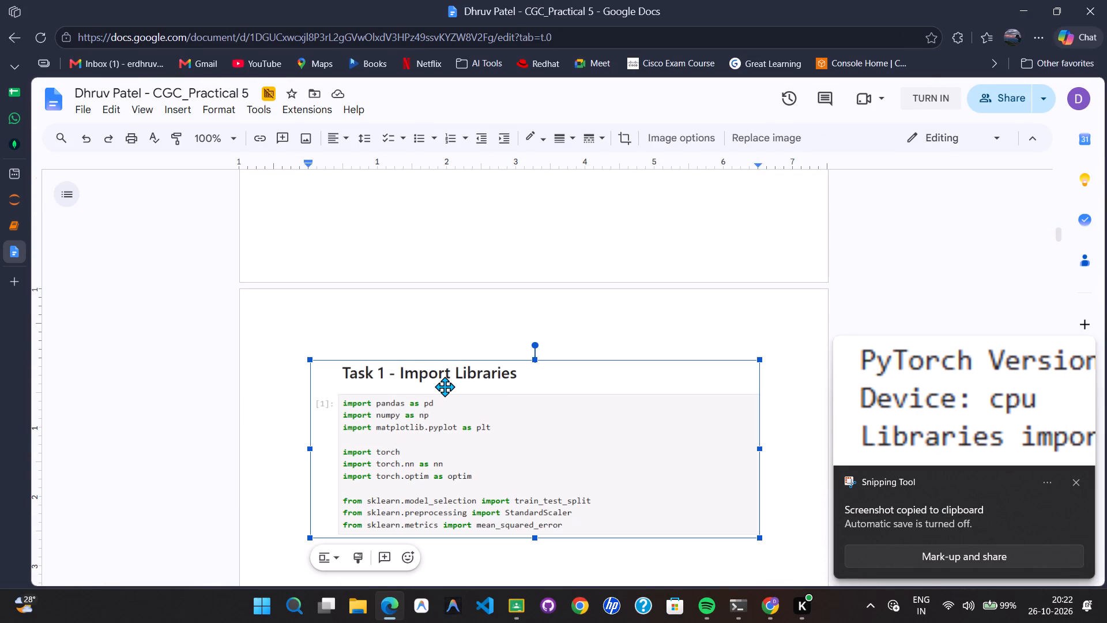
key("Left")
key("Return")
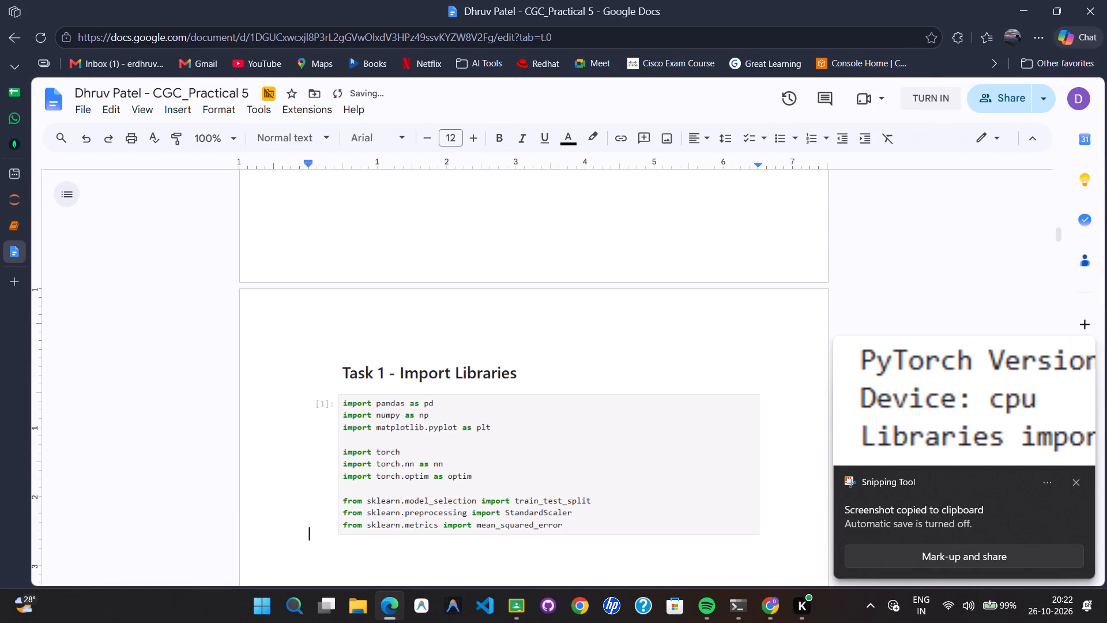
scroll(445, 386, "up", 2)
key("Left")
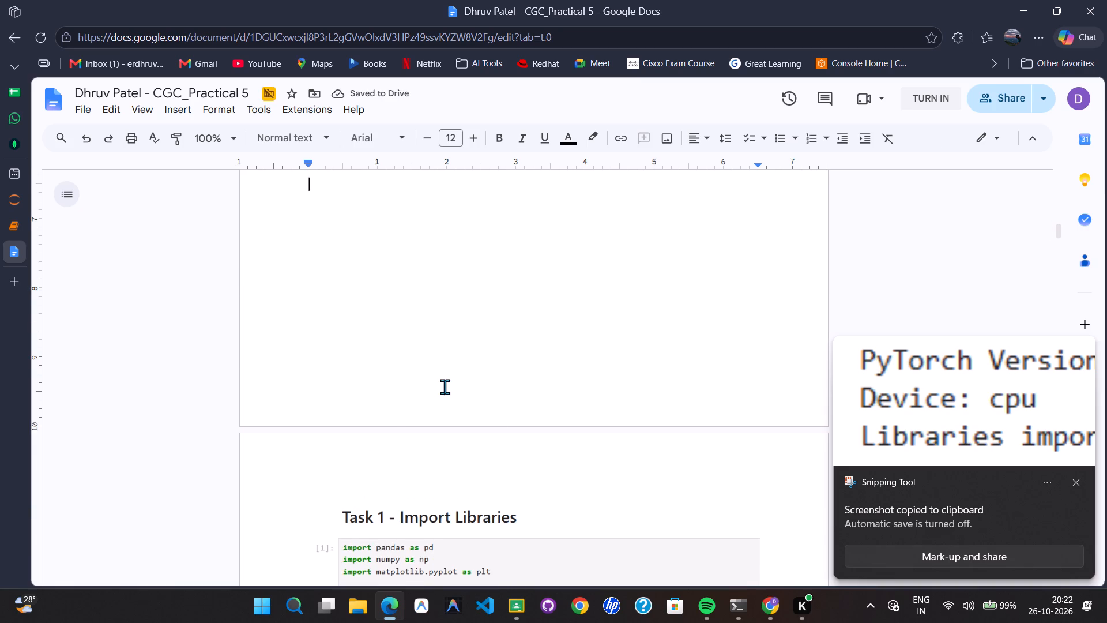
key("ctrl+v")
Delete the old "Task 1 - Import Libraries" screenshot and the leftover empty line below the new output image.
scroll(445, 386, "down", 4)
left_click(445, 386)
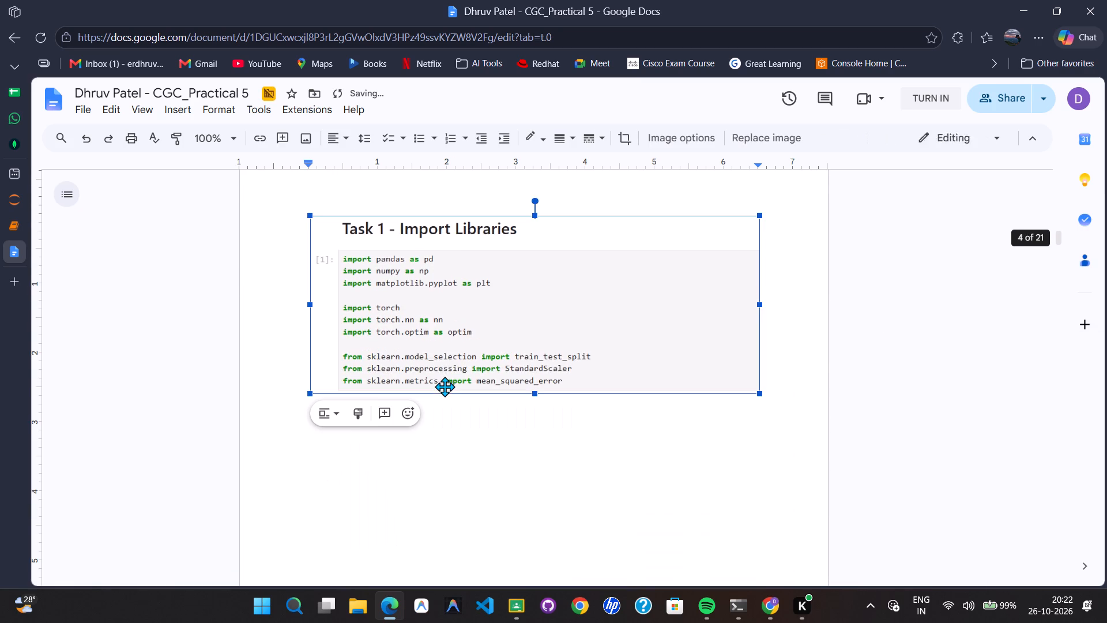
key("BackSpace")
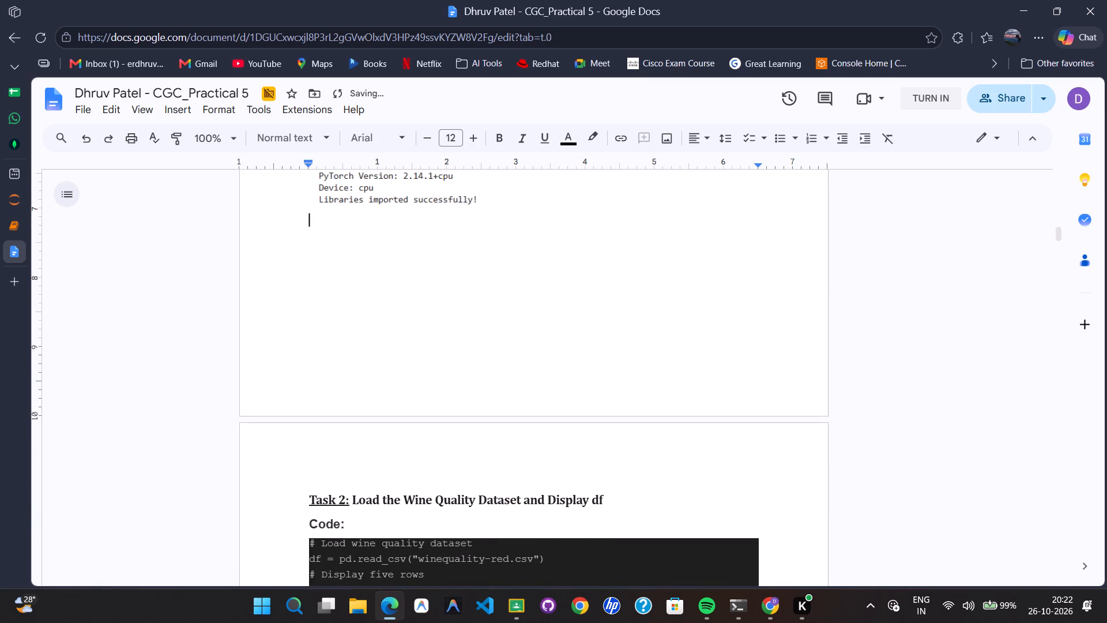
key("BackSpace")
Copy "Load and explore MNIST" from the Tasks to Perform list and paste it over the Task 2 title text after its initial L.
scroll(396, 359, "down", 3)
scroll(396, 343, "up", 8)
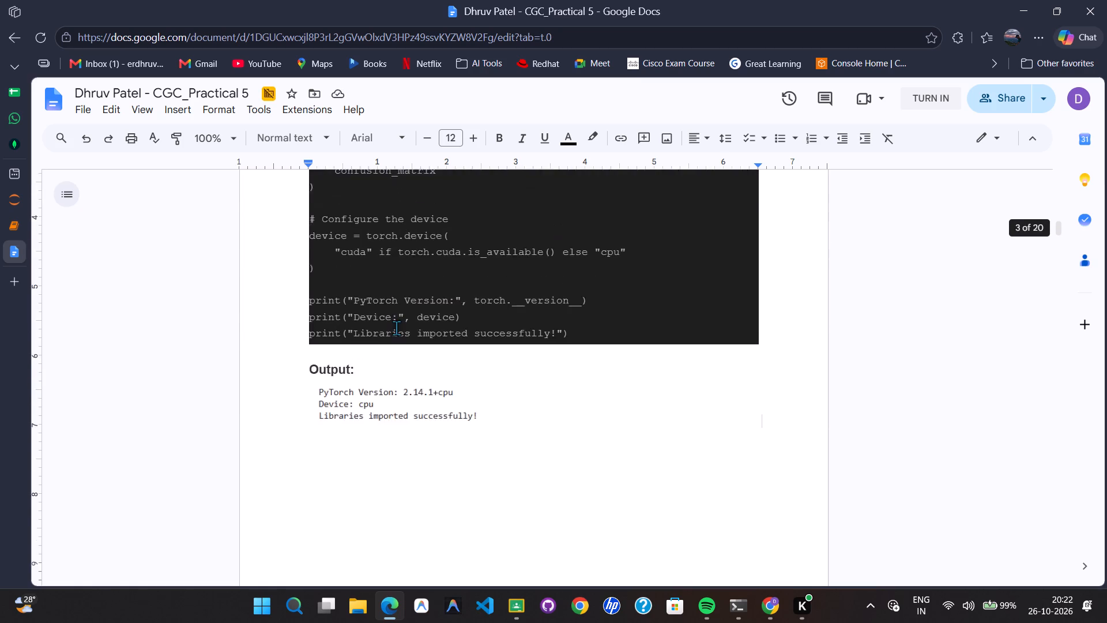
scroll(396, 328, "up", 13)
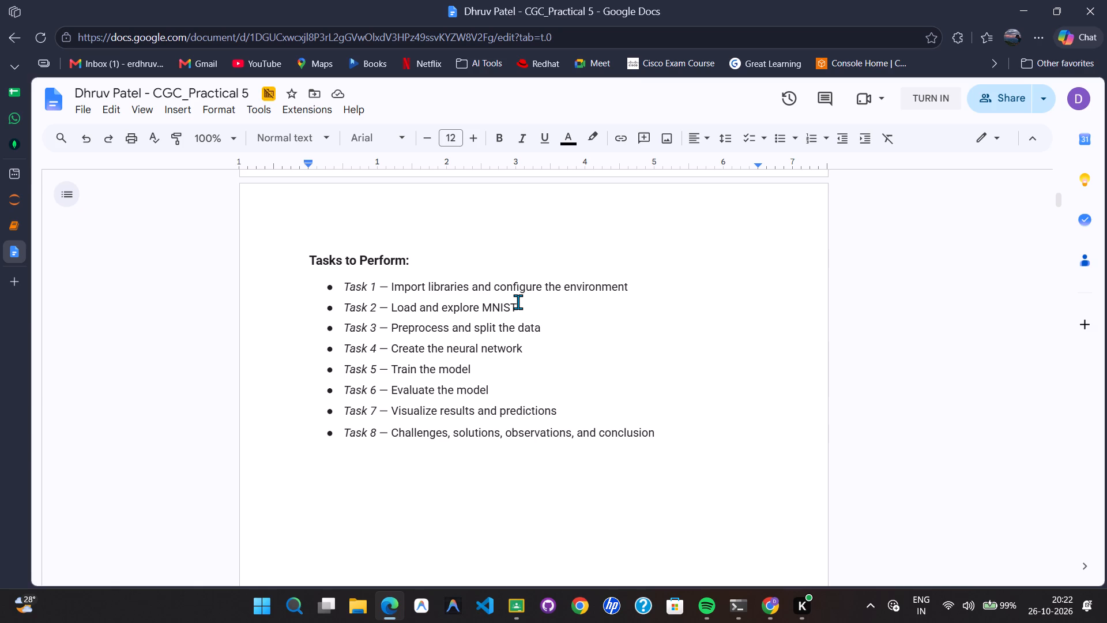
left_click_drag(518, 303, 392, 313)
key("ctrl+c")
scroll(392, 313, "down", 11)
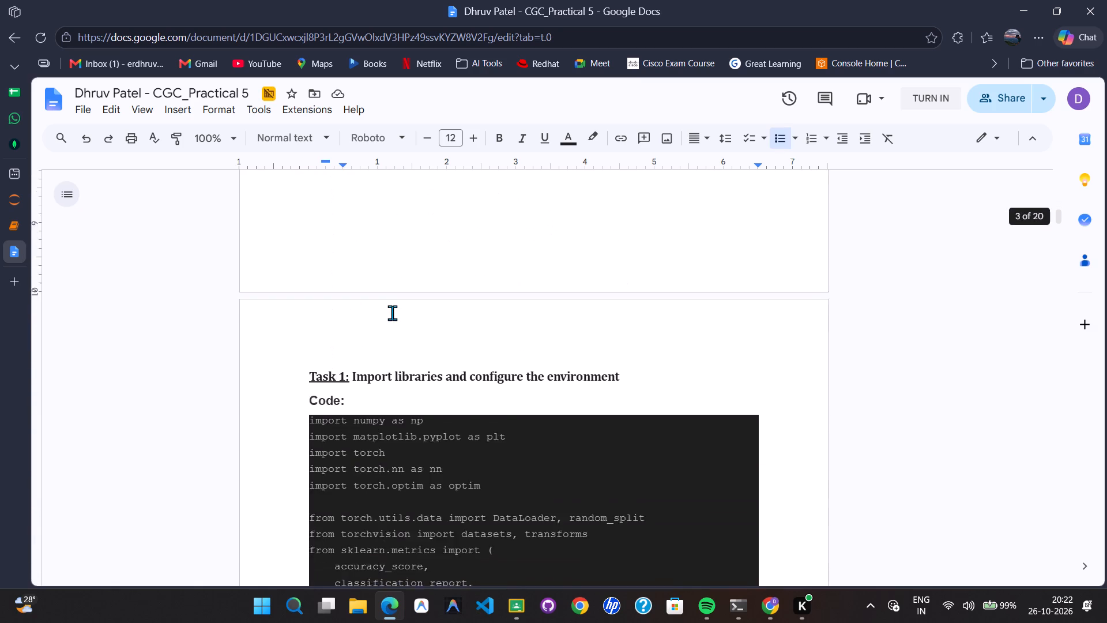
scroll(392, 313, "down", 10)
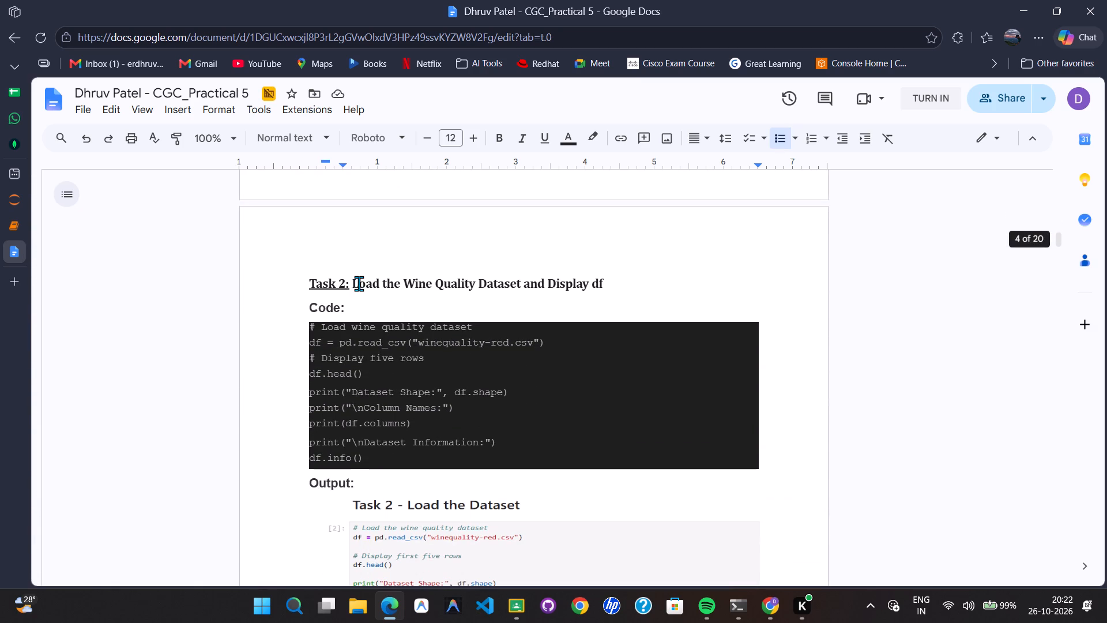
left_click(359, 283)
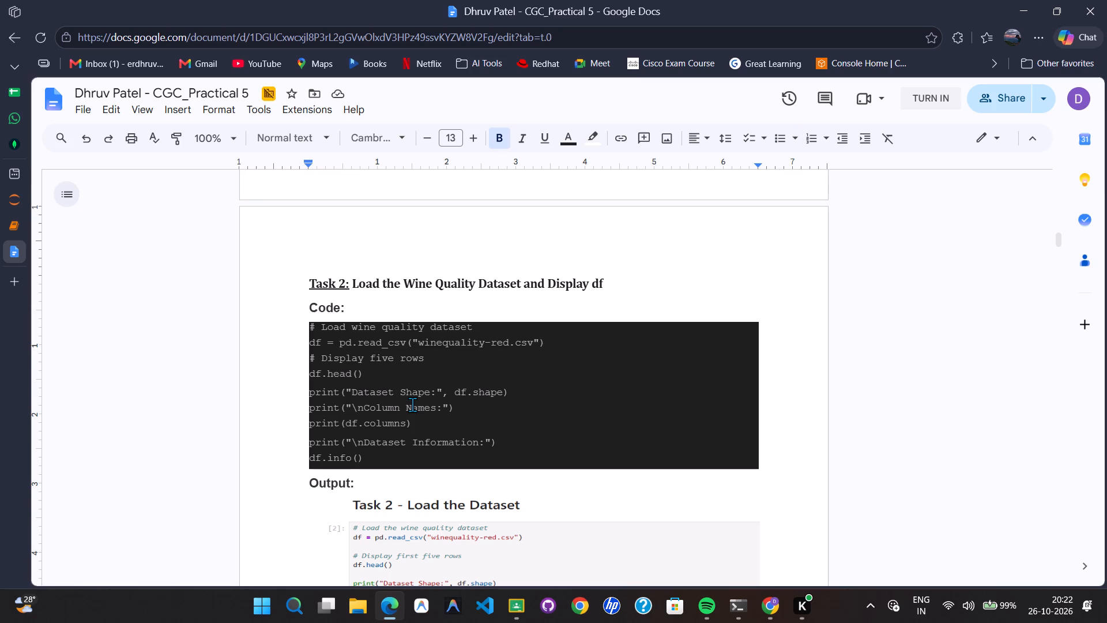
key("space")
key("ctrl+shift+Down")
key("ctrl+v")
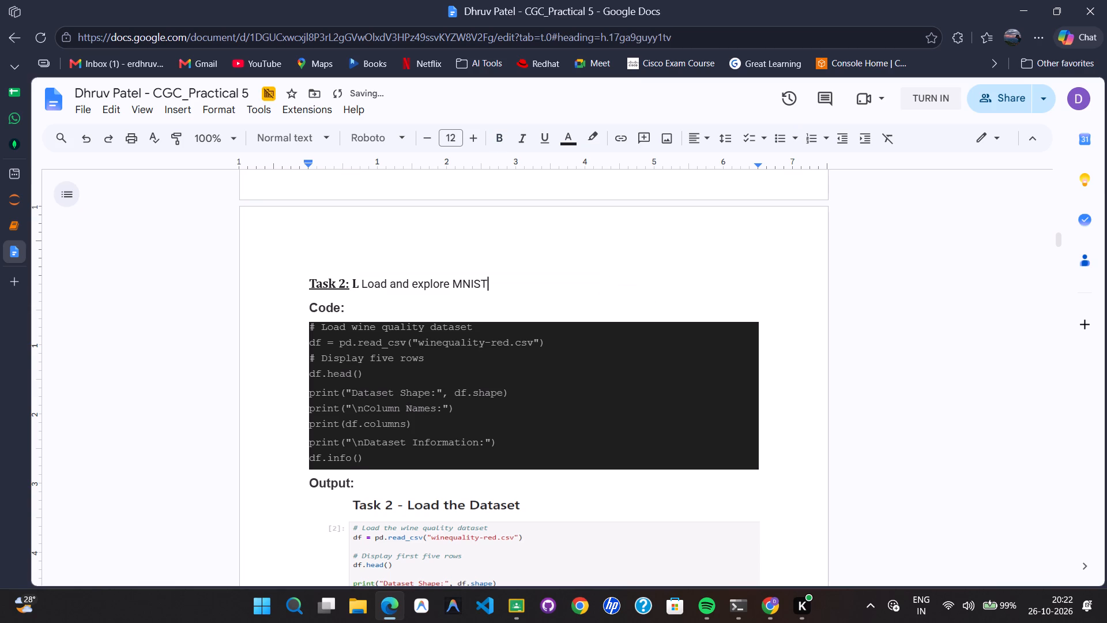
Copy the bold title formatting from the initial L after "Task 2:" onto the text "Load and explore MNIST".
key("Up")
key("Right")
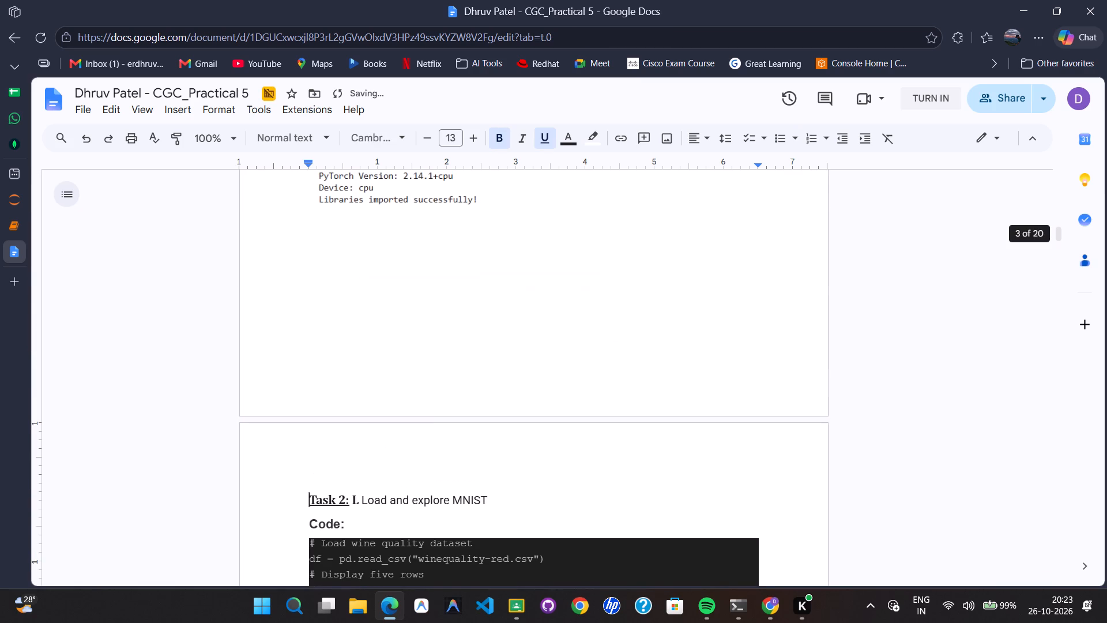
key("ctrl+Right")
key("ctrl+Right")
key("ctrl+Right")
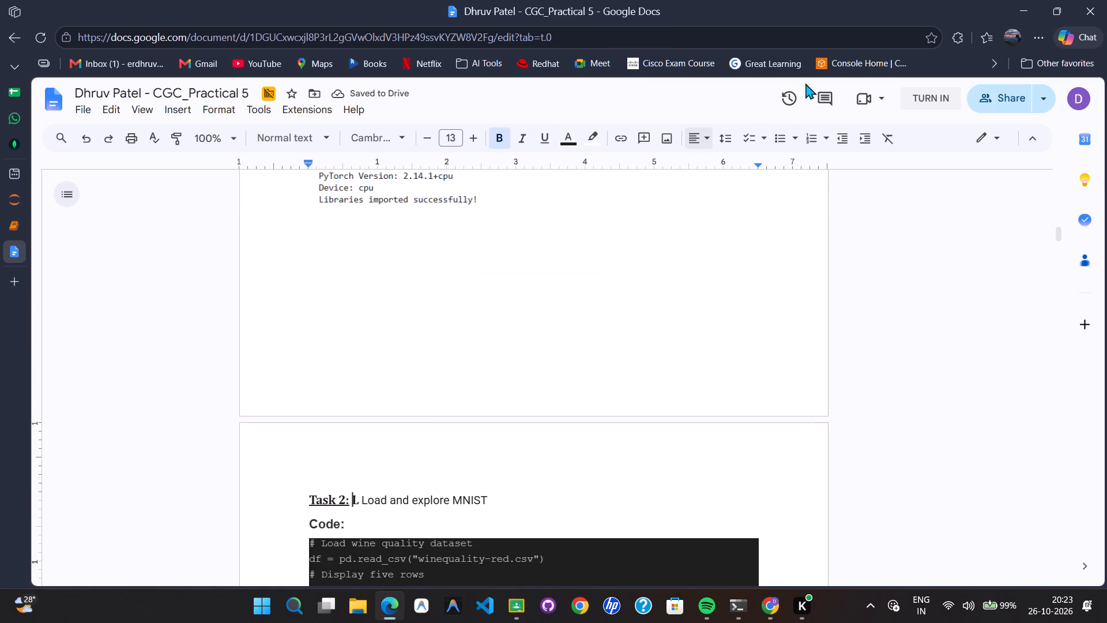
key("shift+Right")
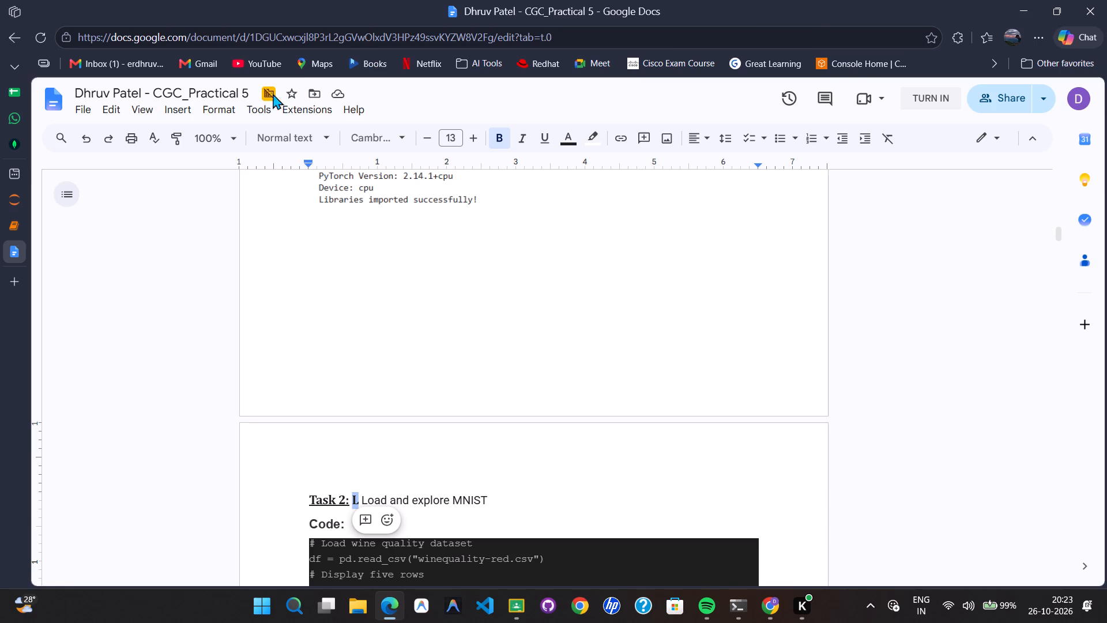
left_click(172, 136)
left_click_drag(485, 500, 355, 493)
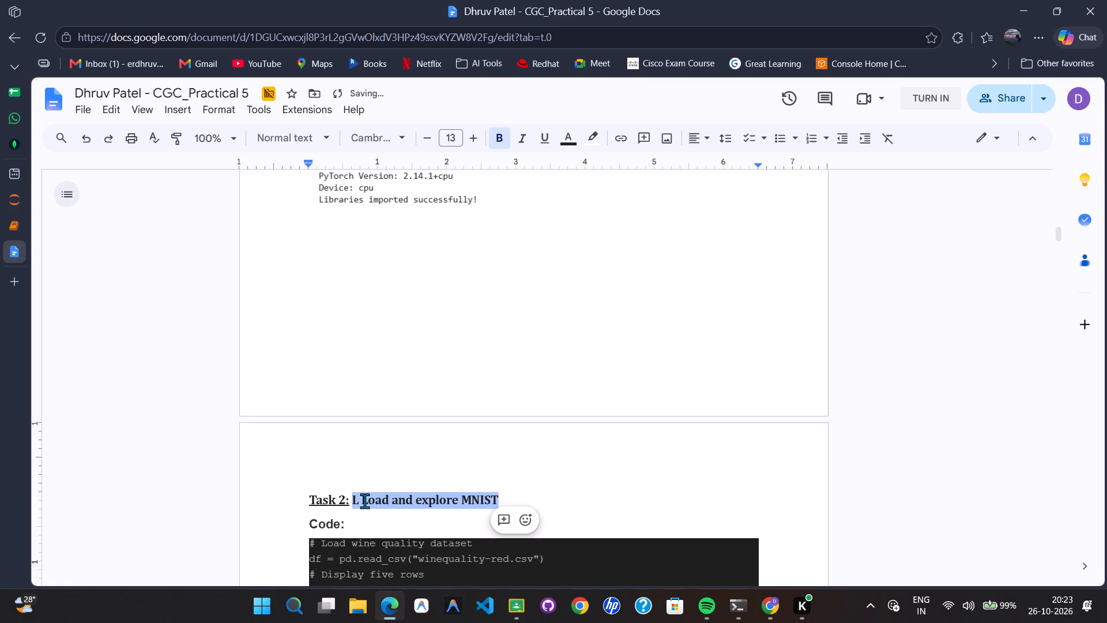
Remove the extra L and space before "Load and explore MNIST" in the Task 2 title.
left_click(362, 501)
key("BackSpace")
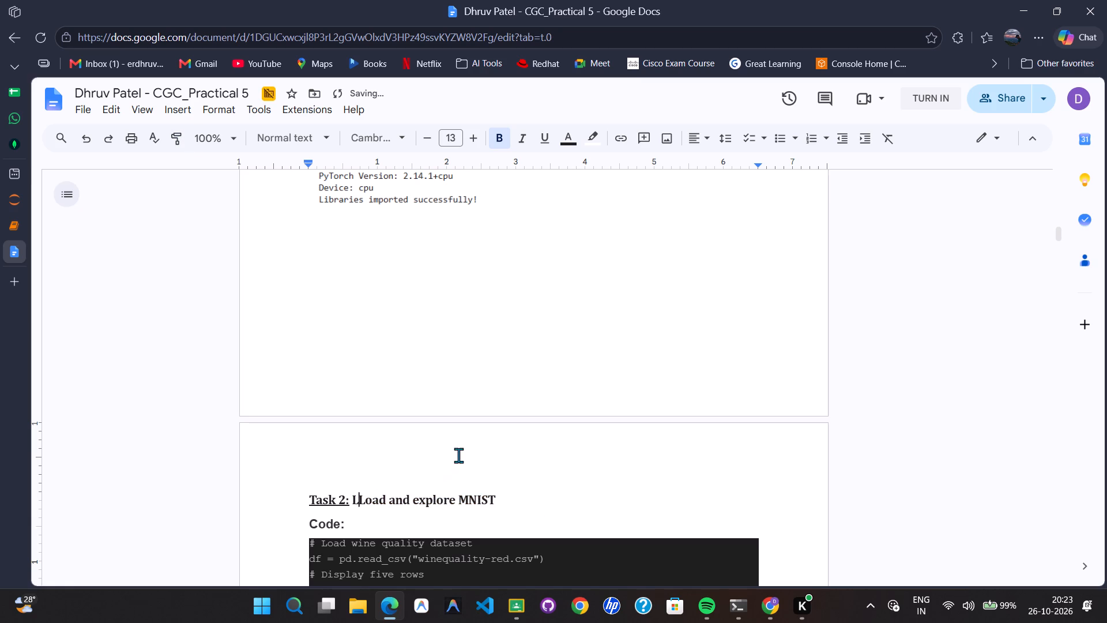
key("BackSpace")
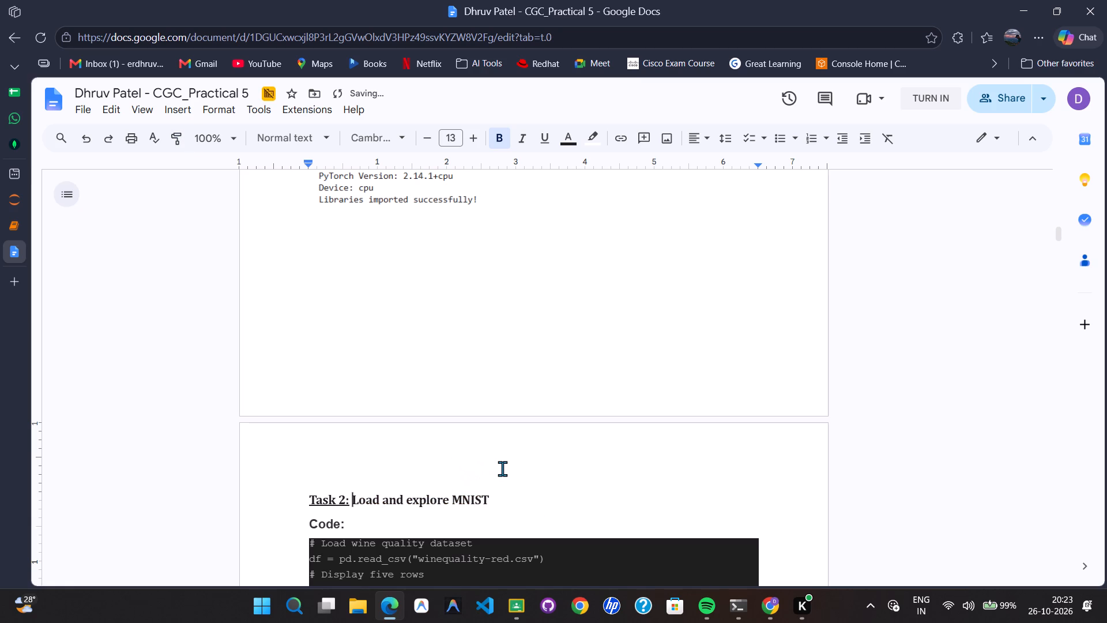
Switch to the Practical5 Jupyter notebook and copy all the code in the first Task 2 cell, which loads the MNIST dataset.
scroll(504, 467, "down", 2)
key("alt+Tab")
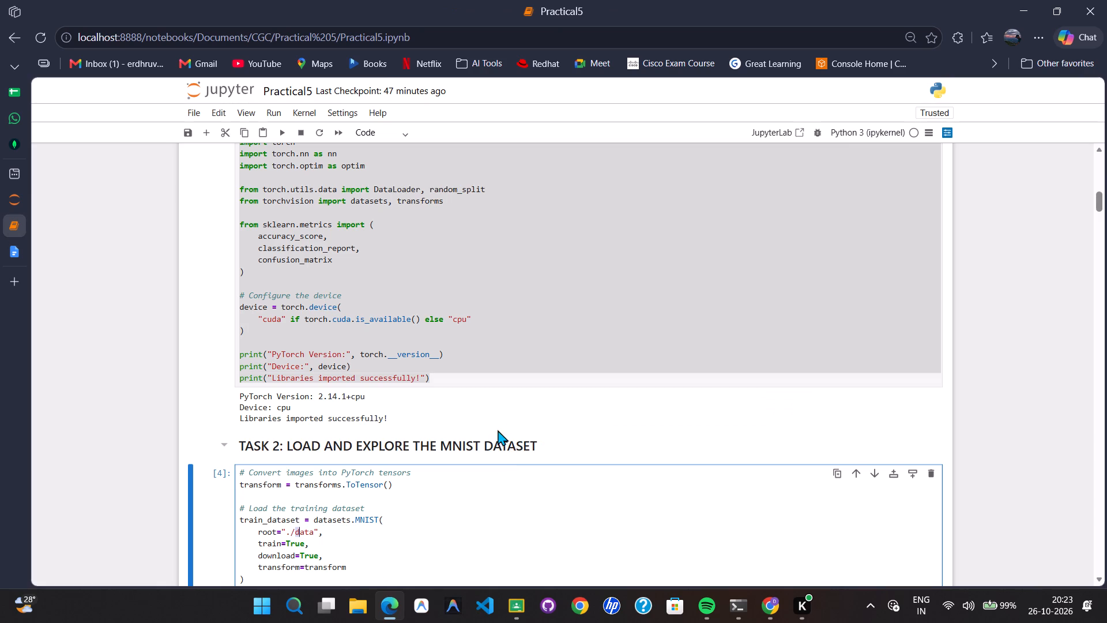
scroll(496, 429, "down", 3)
left_click(469, 351)
key("ctrl+a")
key("ctrl+c")
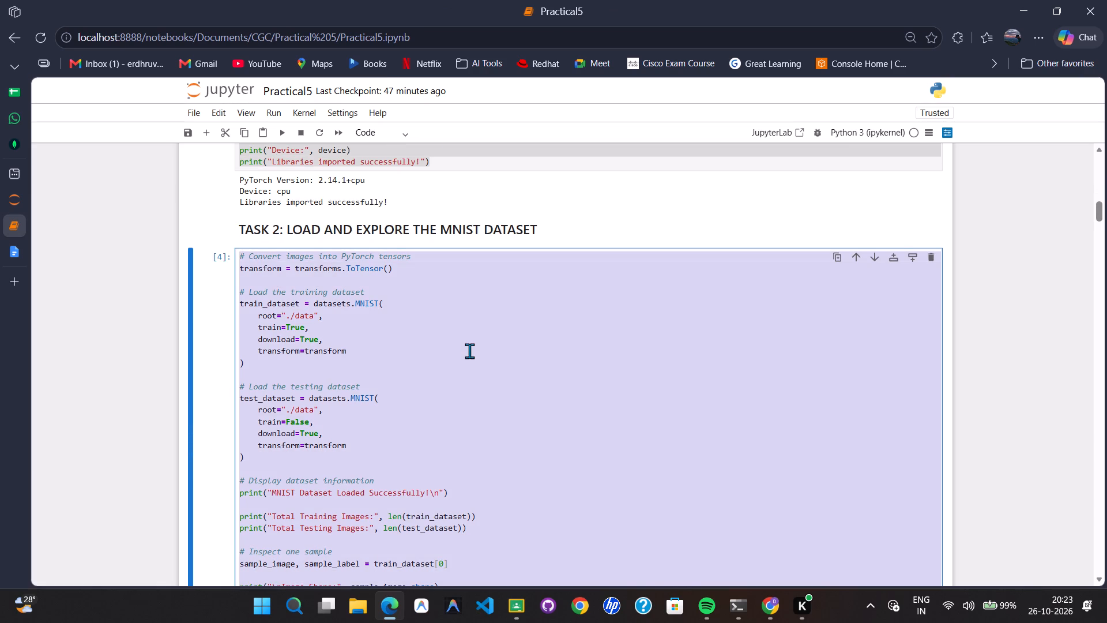
Return to the CGC_Practical 5 document and replace the whole wine quality code under Task 2 with the copied MNIST code.
key("alt+Tab")
scroll(470, 343, "down", 3)
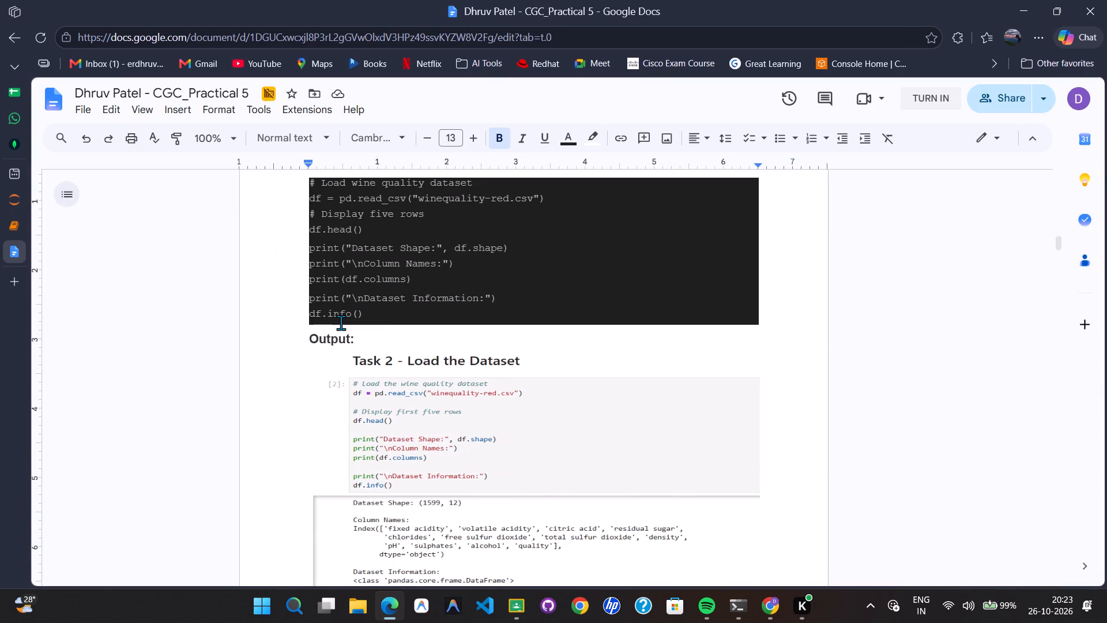
left_click(402, 306)
left_click_drag(405, 316, 334, 273)
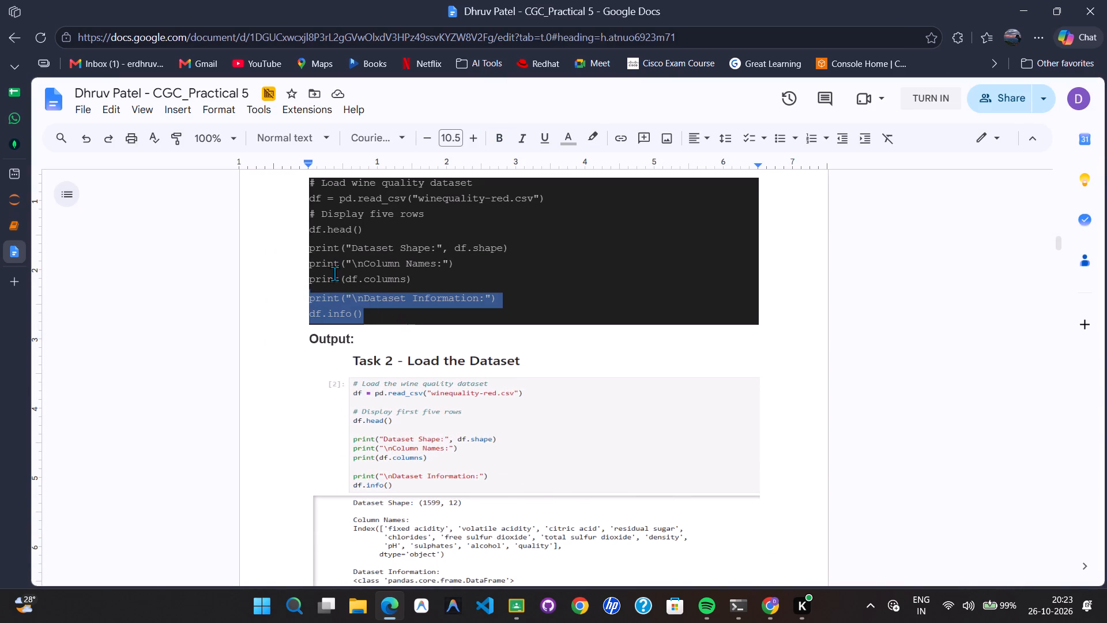
left_click_drag(334, 273, 303, 192)
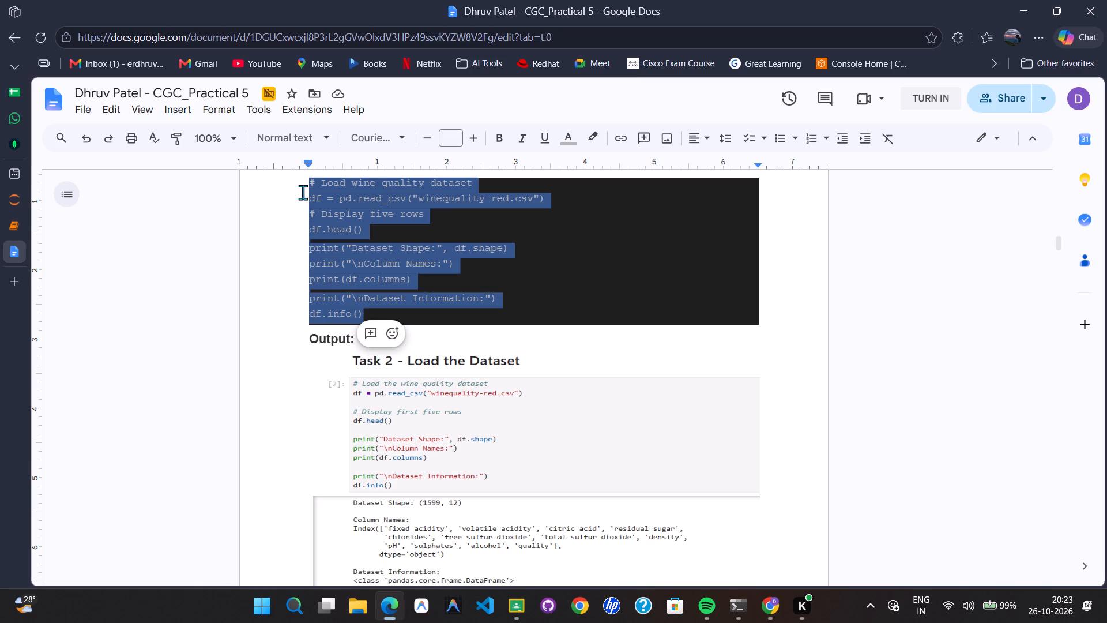
key("ctrl+v")
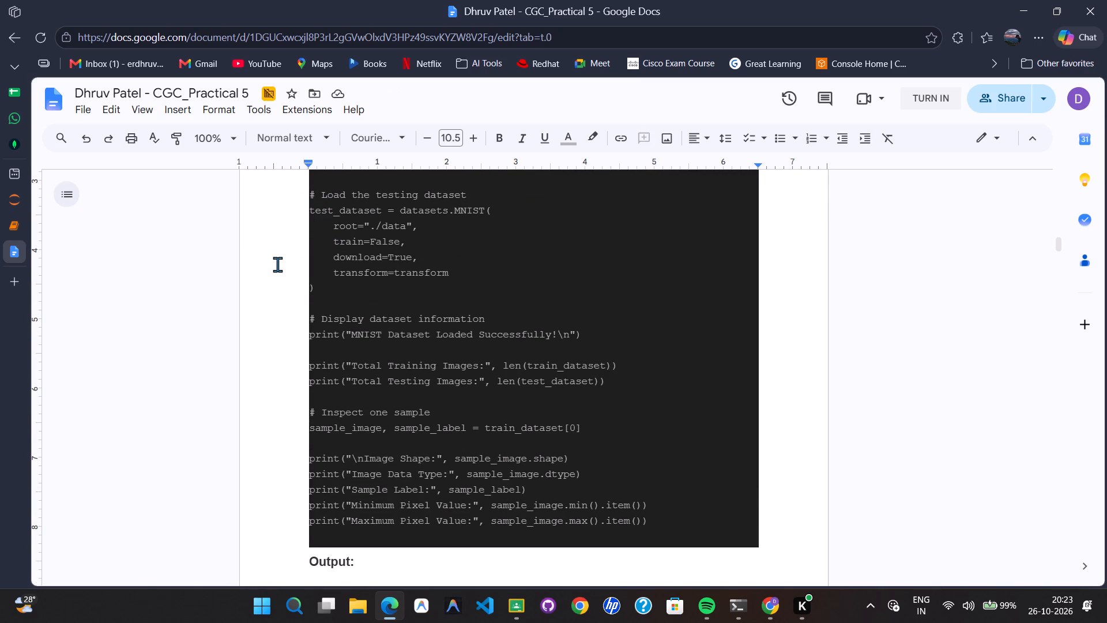
Remove the empty line at the end of the Task 2 code block, below the Maximum Pixel Value print line.
scroll(277, 264, "down", 4)
scroll(278, 264, "up", 2)
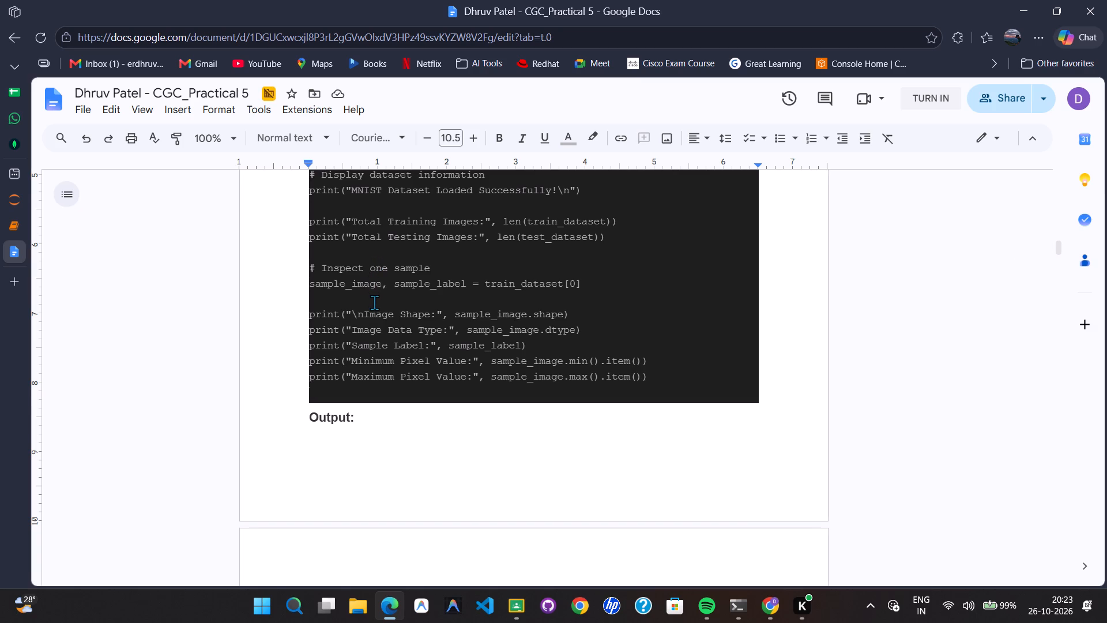
scroll(386, 275, "up", 3)
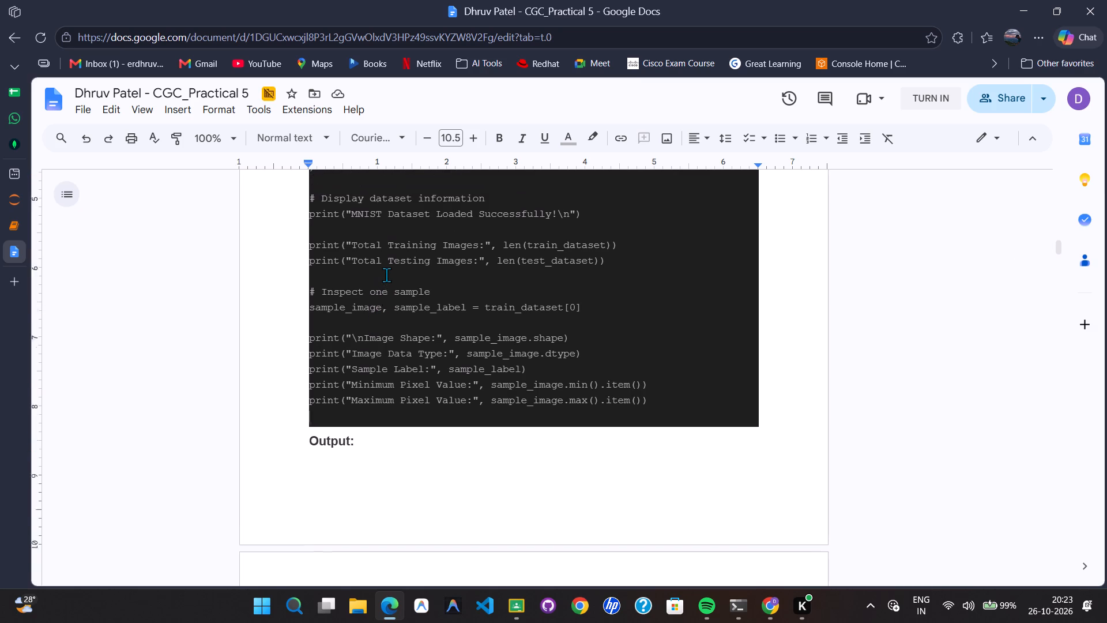
scroll(381, 268, "up", 2)
scroll(378, 266, "down", 3)
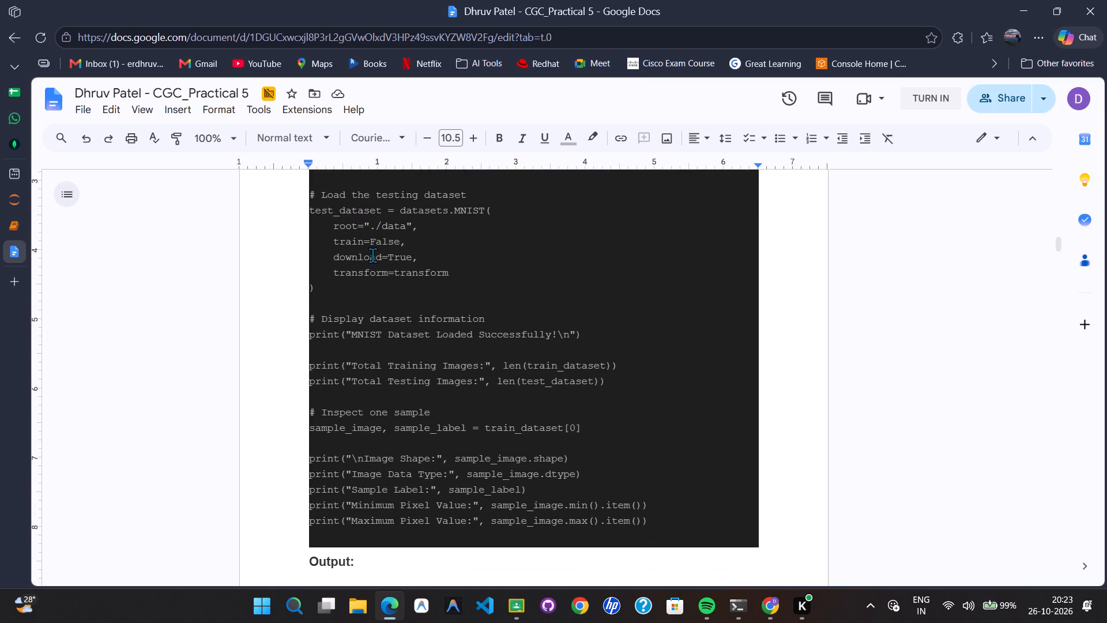
scroll(372, 255, "down", 3)
left_click(368, 323)
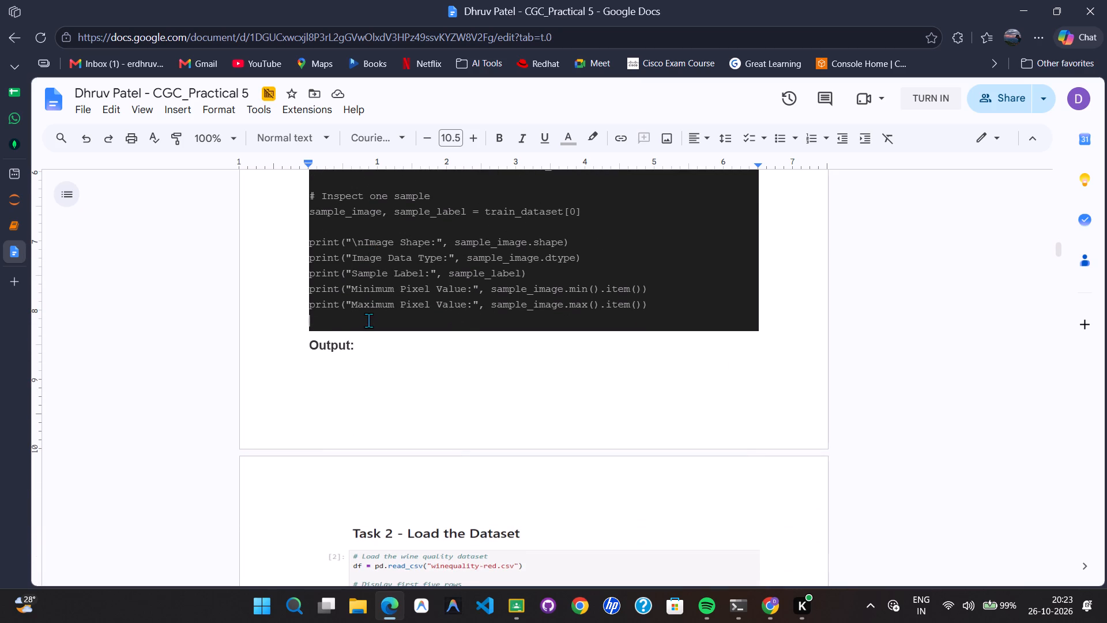
key("BackSpace")
Insert two empty lines before Task 2's Output heading to push it onto the next page.
left_click(308, 331)
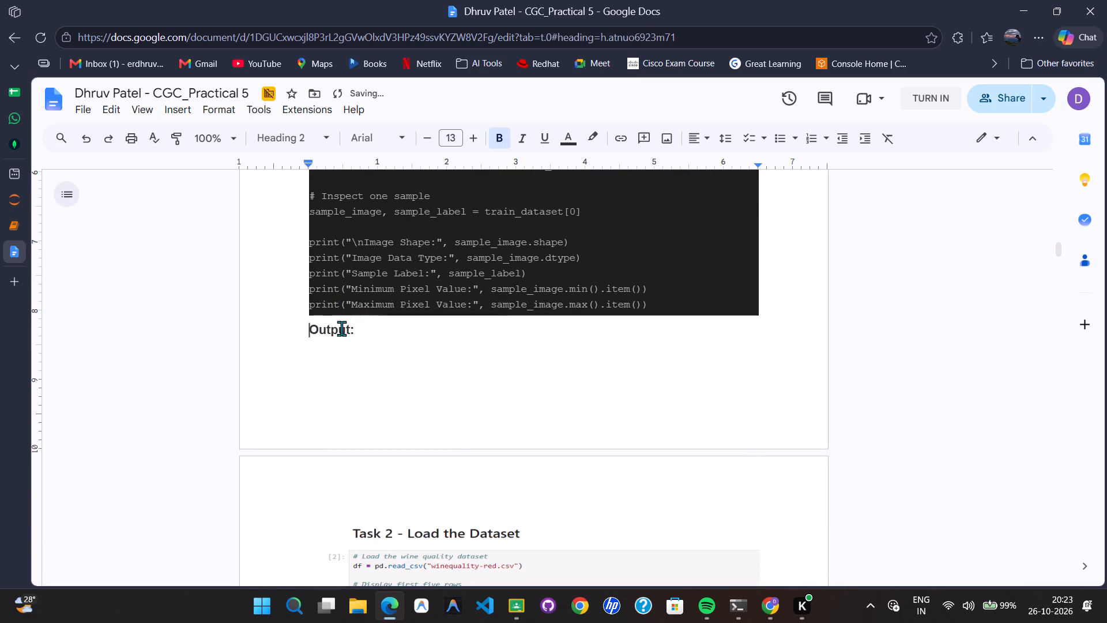
key("Return")
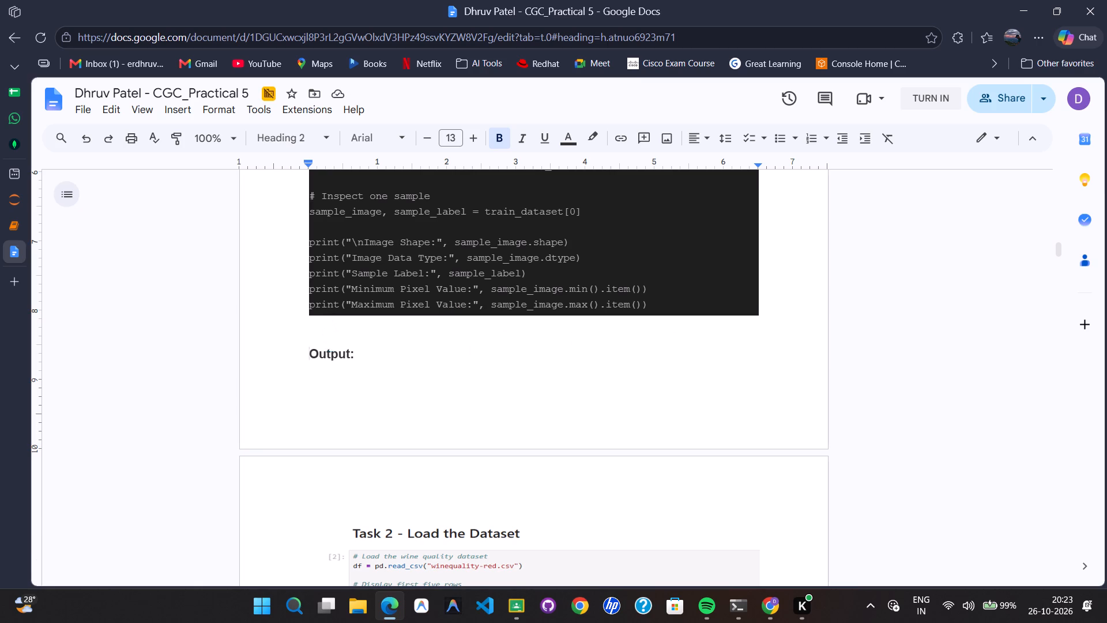
key("Return")
Delete the old "Task 2 - Load the Dataset" screenshot under Task 2's Output heading.
scroll(333, 342, "down", 3)
left_click_drag(490, 429, 496, 428)
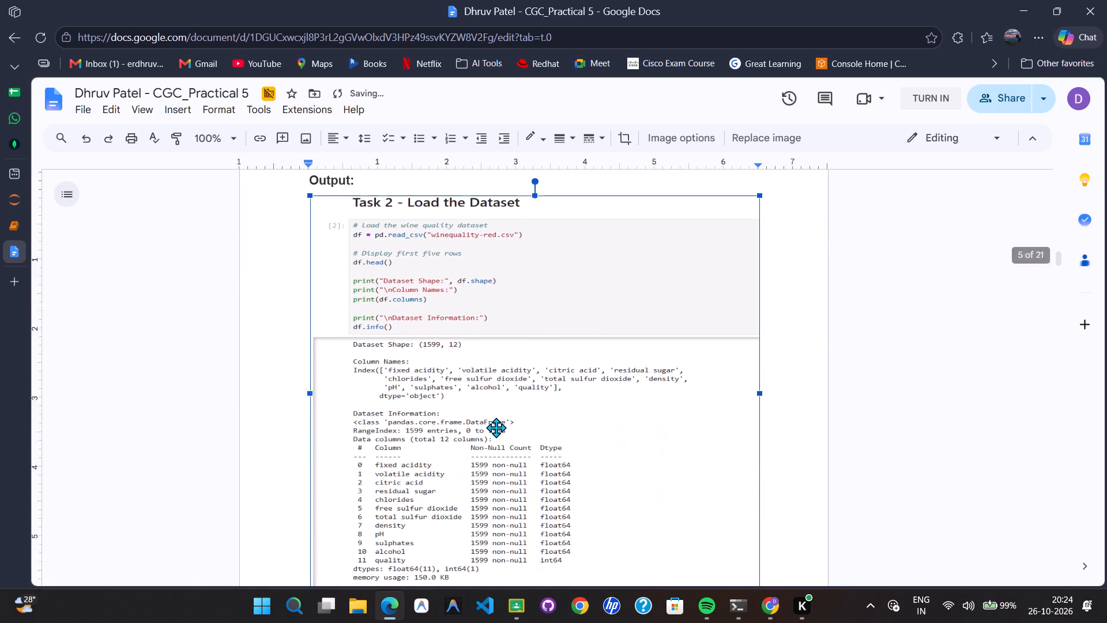
key("BackSpace")
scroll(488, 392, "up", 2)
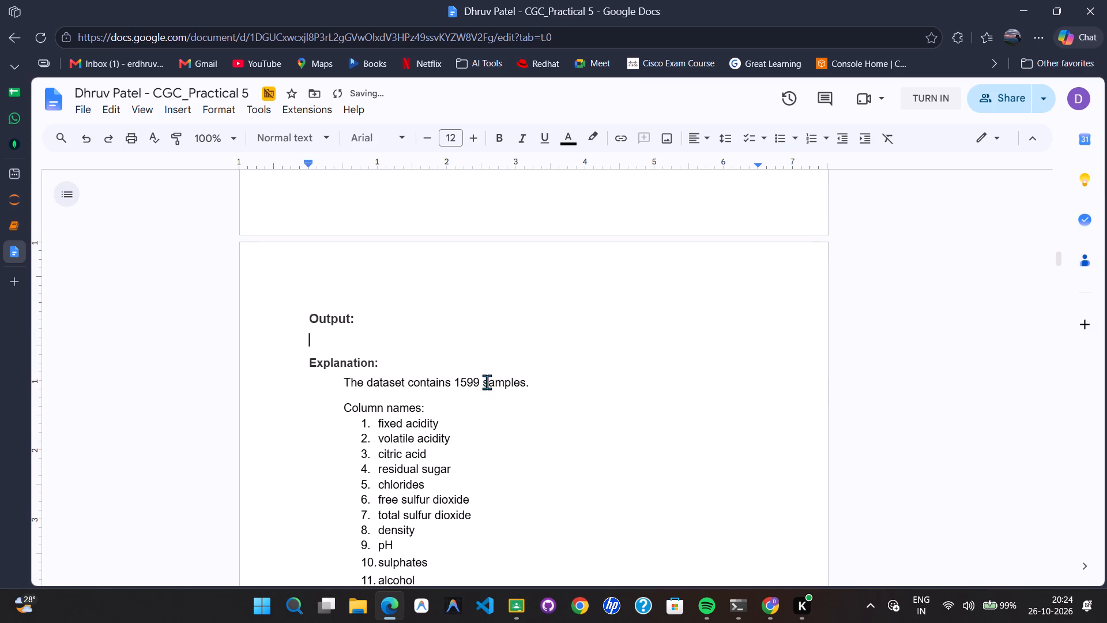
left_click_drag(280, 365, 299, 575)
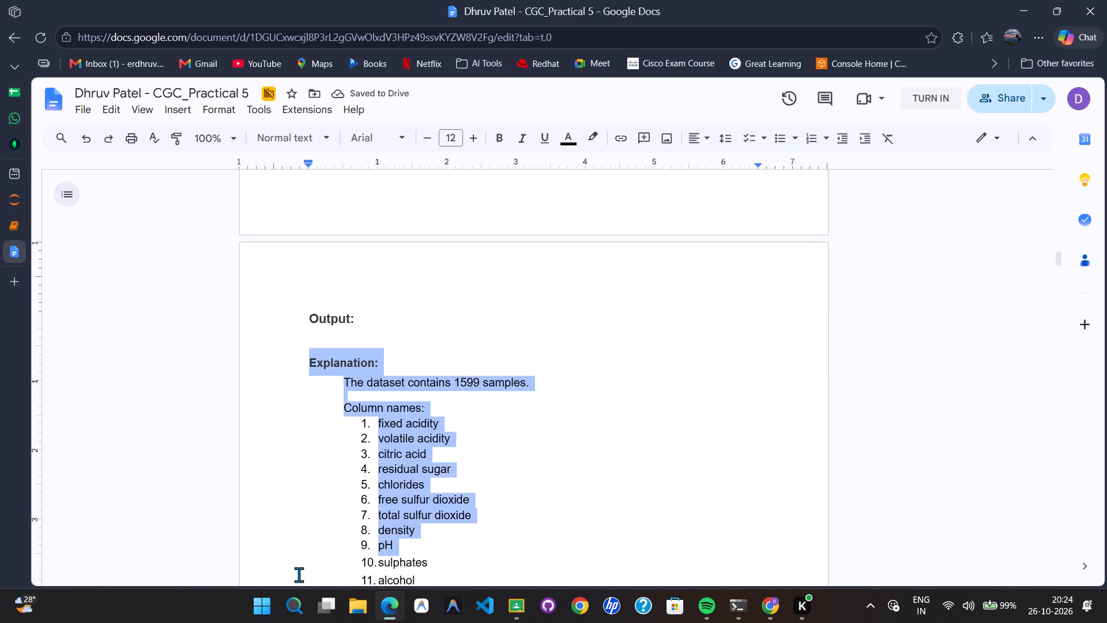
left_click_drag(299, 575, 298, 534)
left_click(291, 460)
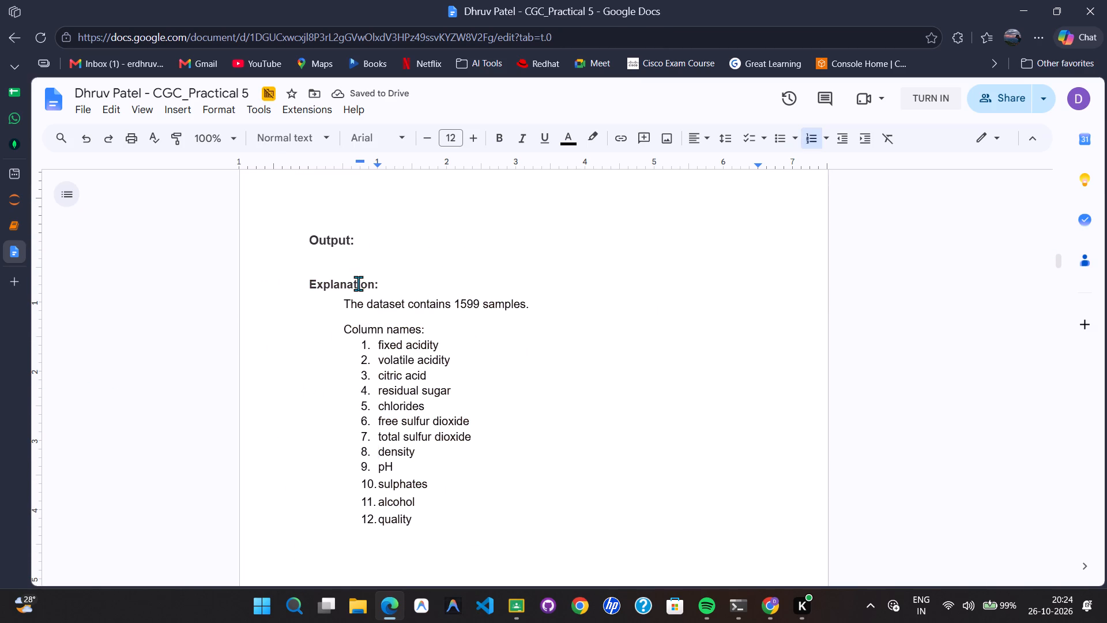
Place the cursor on the empty line under Task 2's Output heading, and snip the full MNIST loading output from the Practical5 notebook.
left_click(398, 259)
key("alt+Tab")
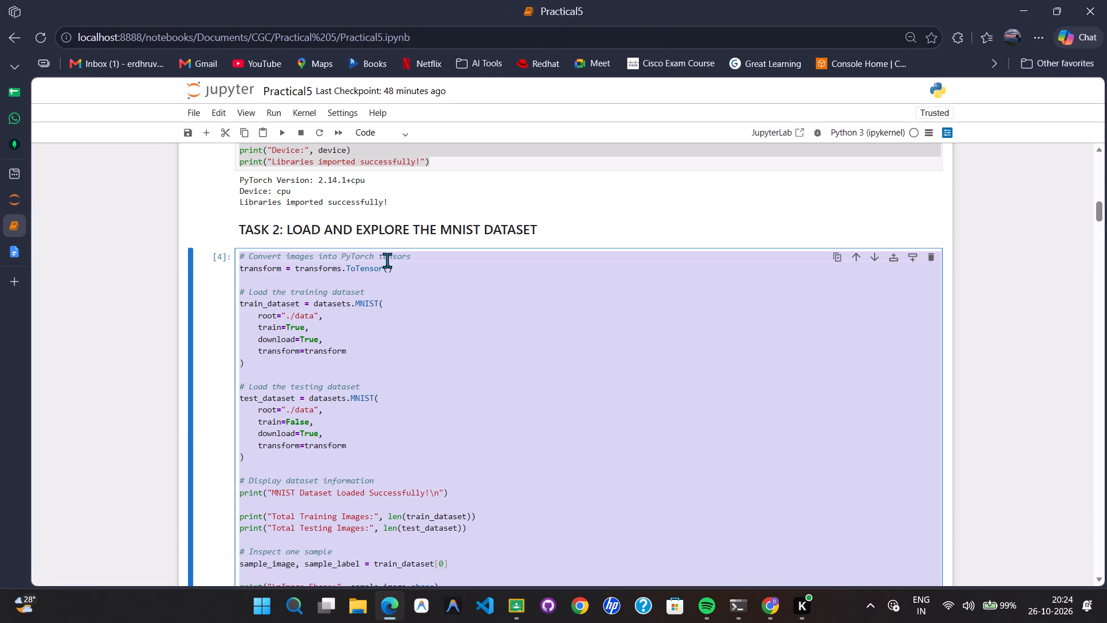
scroll(361, 317, "down", 5)
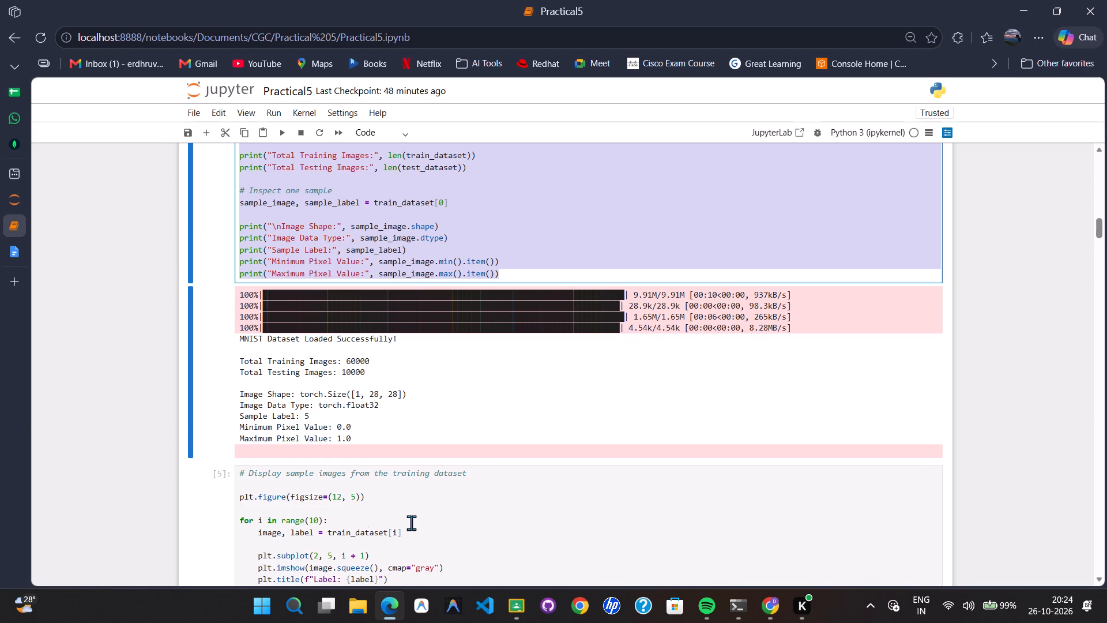
scroll(412, 521, "down", 5)
scroll(353, 447, "down", 3)
left_click(352, 440)
scroll(352, 439, "up", 2)
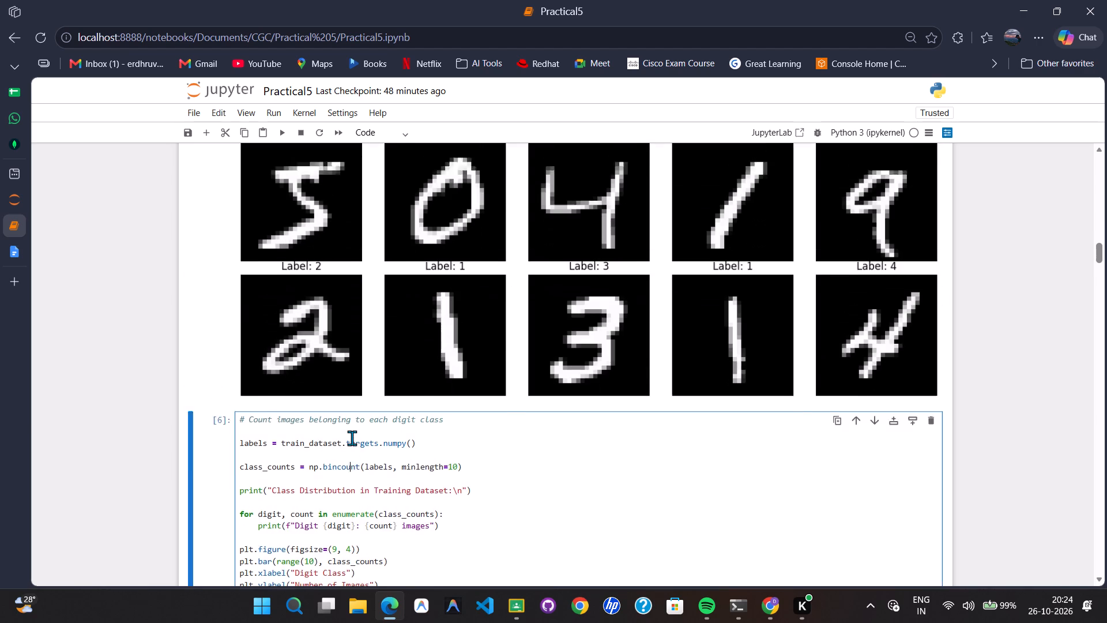
scroll(352, 438, "up", 7)
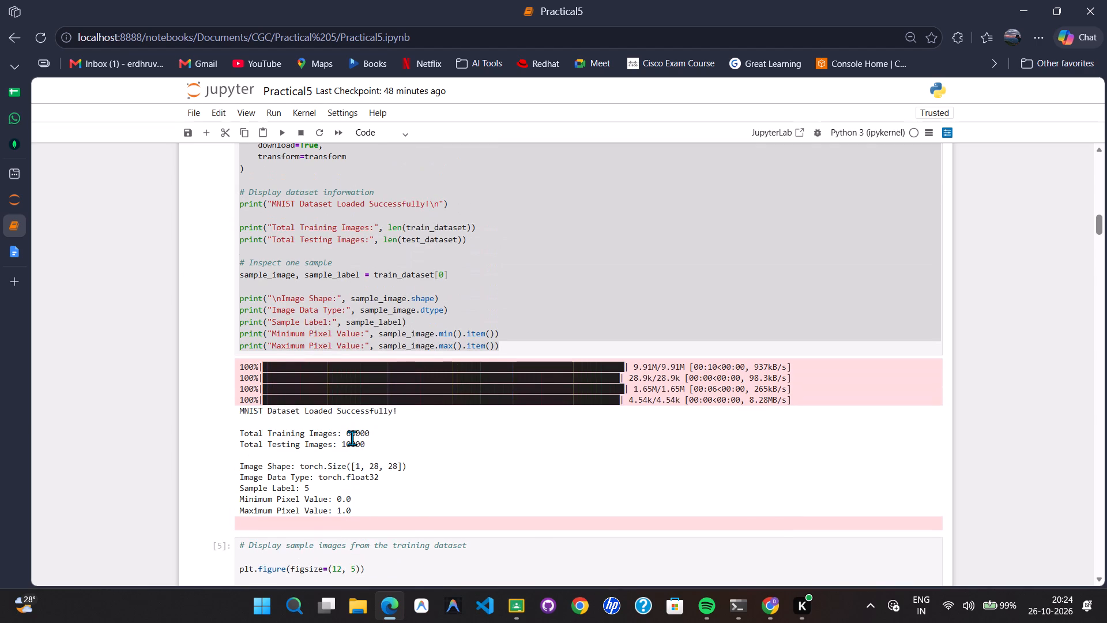
key("shift+super+s")
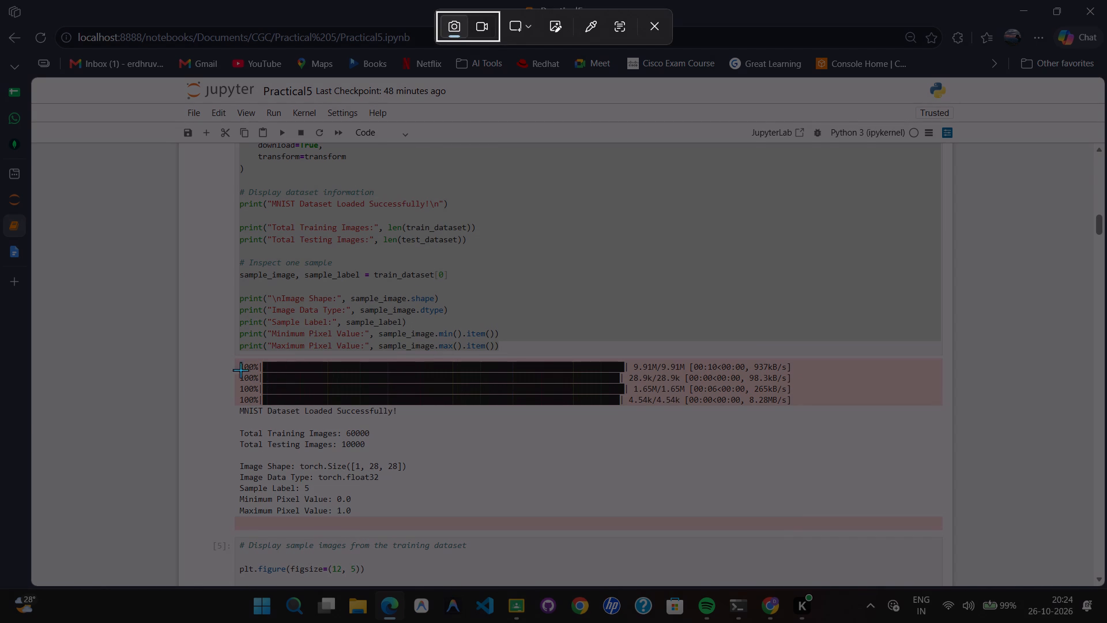
left_click_drag(228, 352, 669, 572)
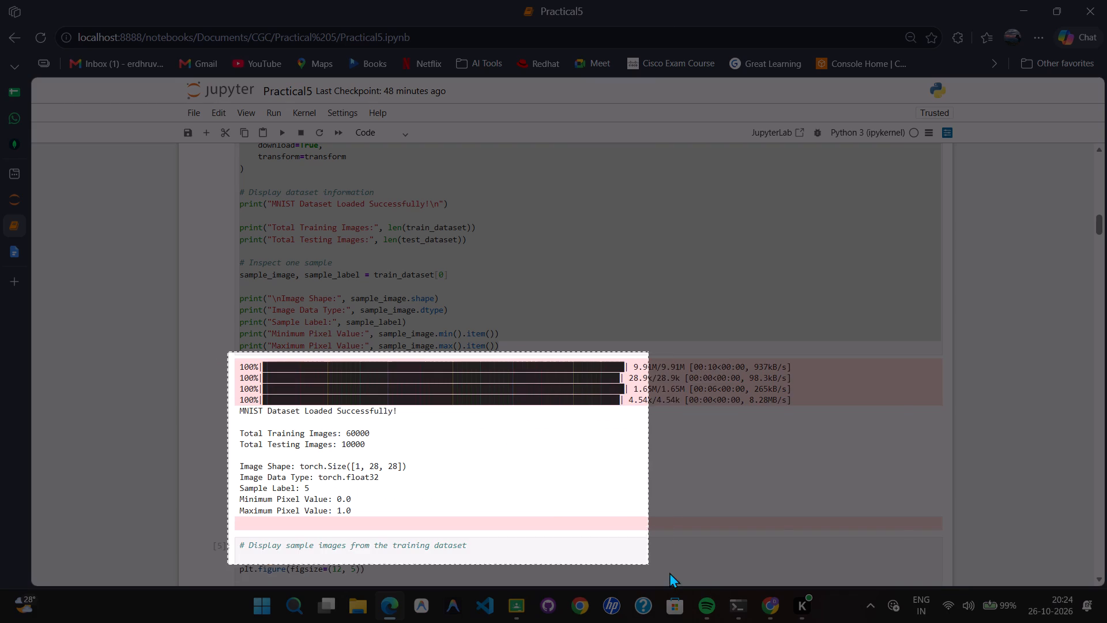
left_click_drag(669, 572, 947, 535)
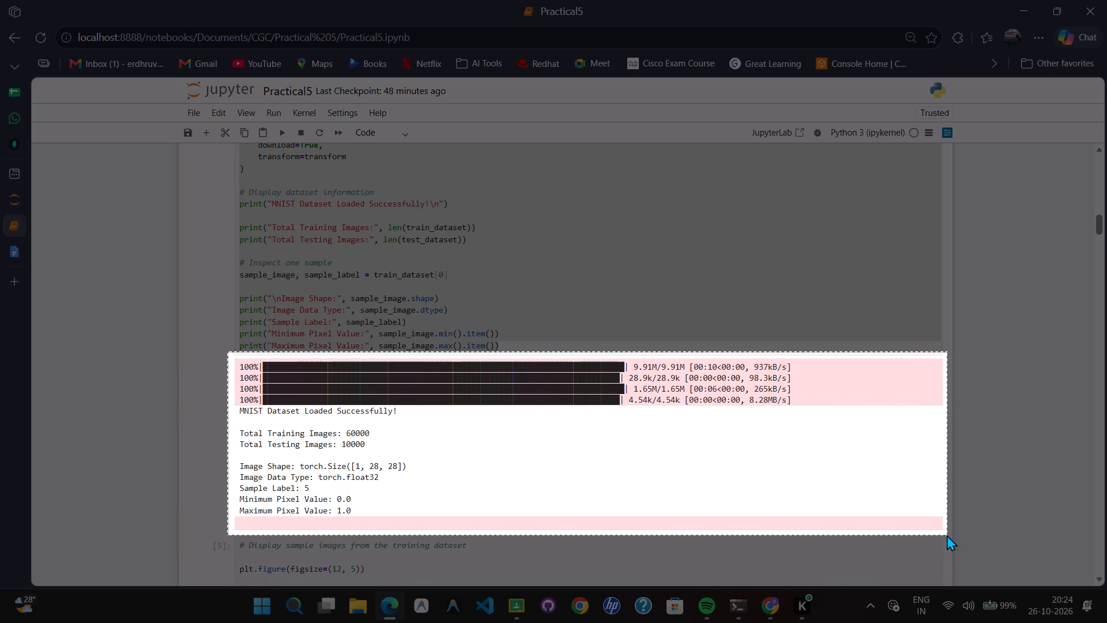
left_click_drag(947, 535, 951, 536)
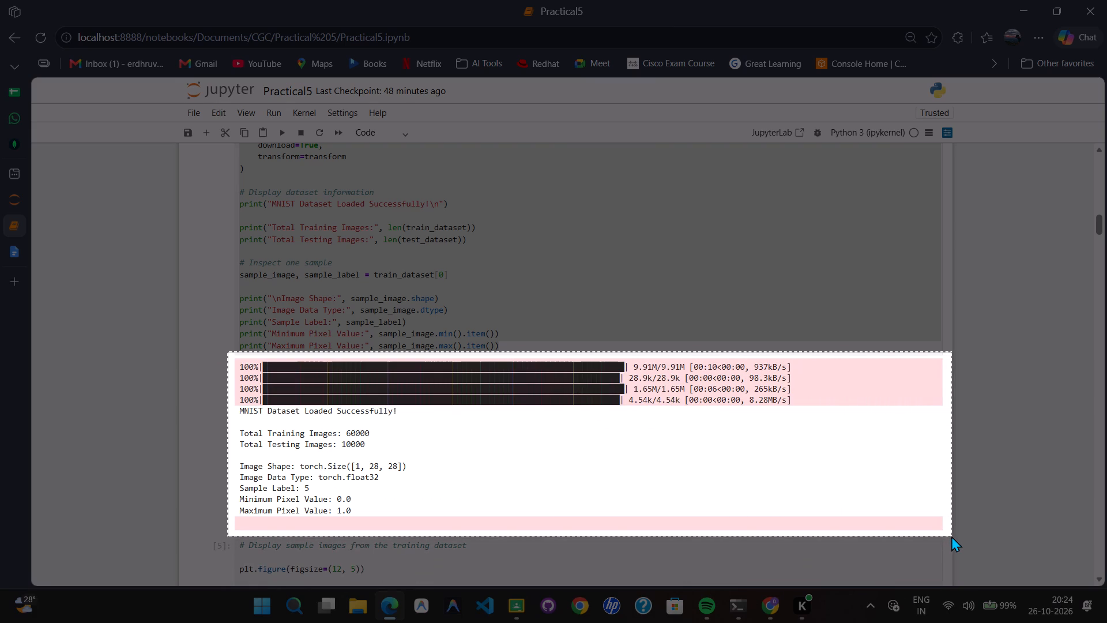
left_click_drag(951, 536, 951, 537)
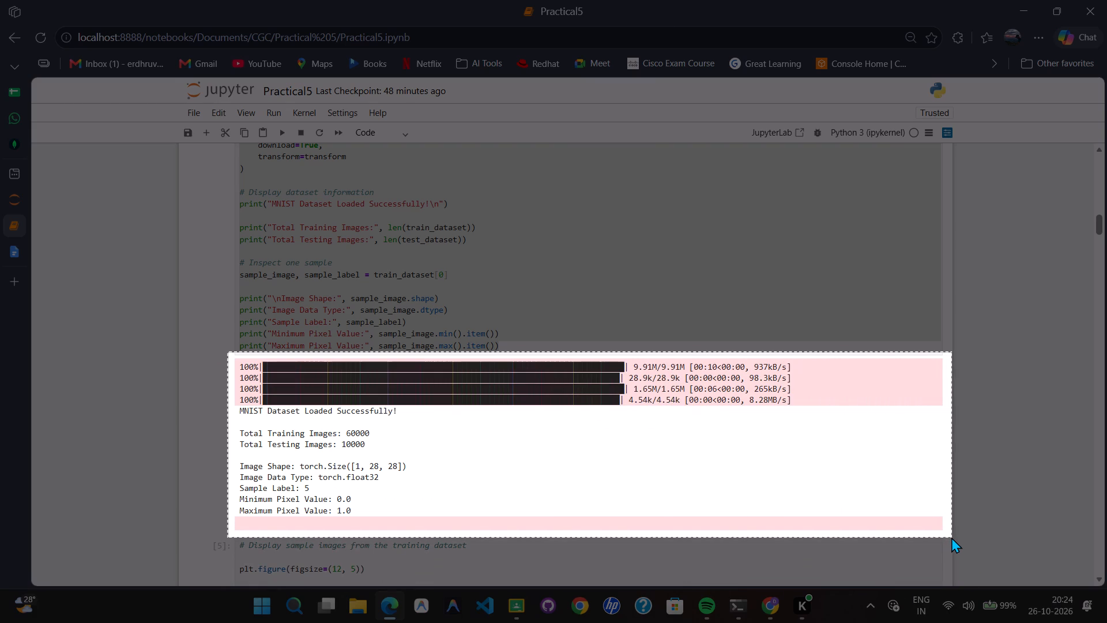
left_click_drag(951, 537, 949, 536)
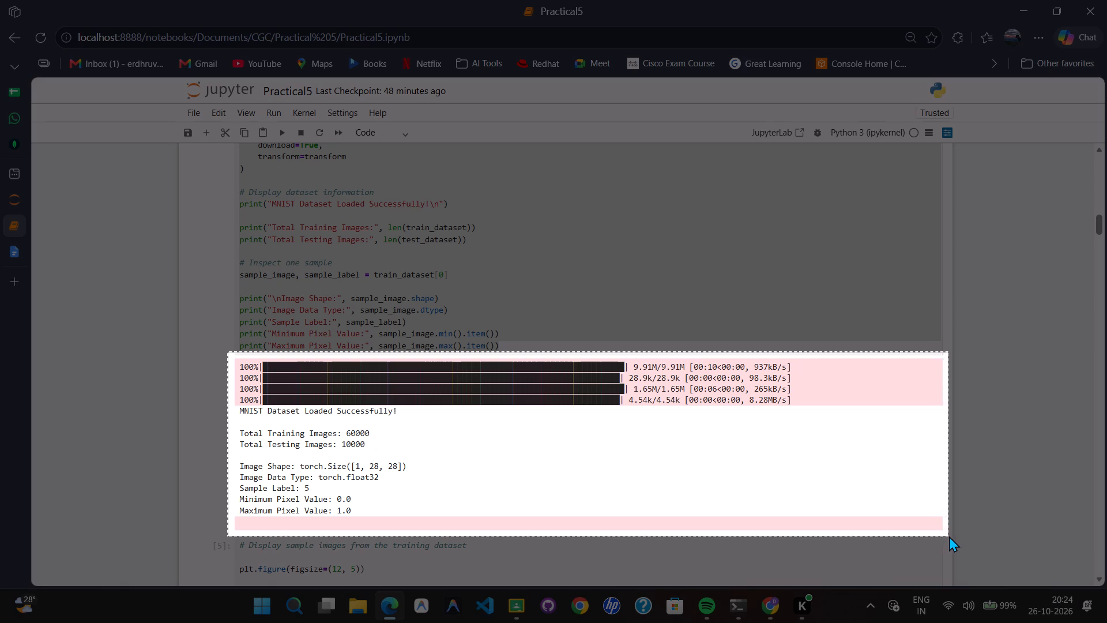
left_click_drag(949, 536, 947, 536)
Return to the CGC_Practical 5 document and paste the snip under Task 2's Output heading, above Explanation.
key("alt+Tab")
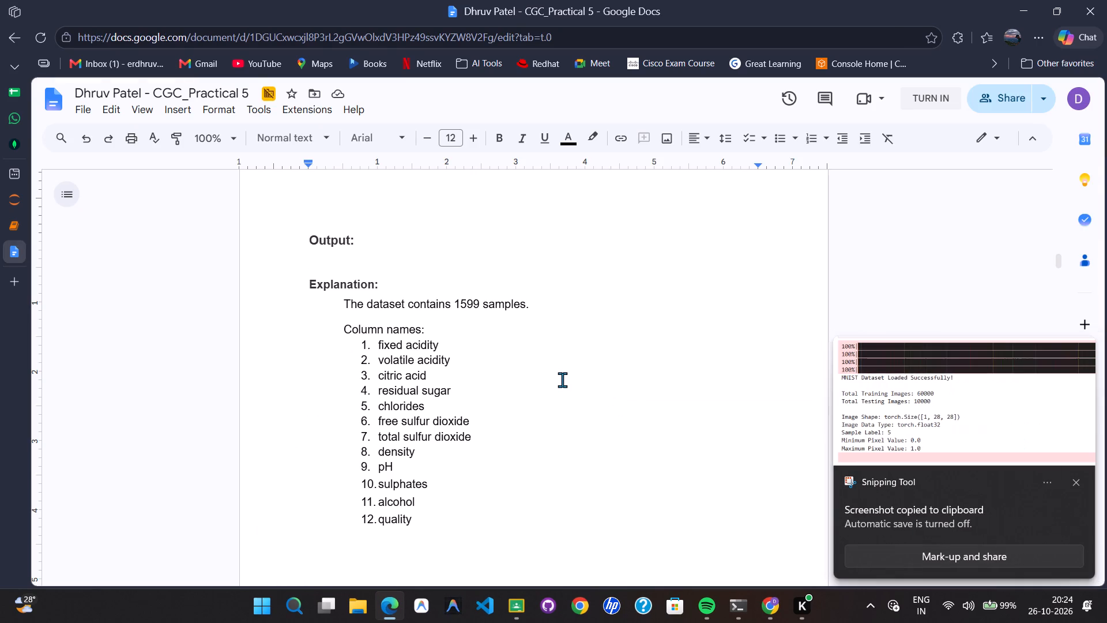
key("ctrl+v")
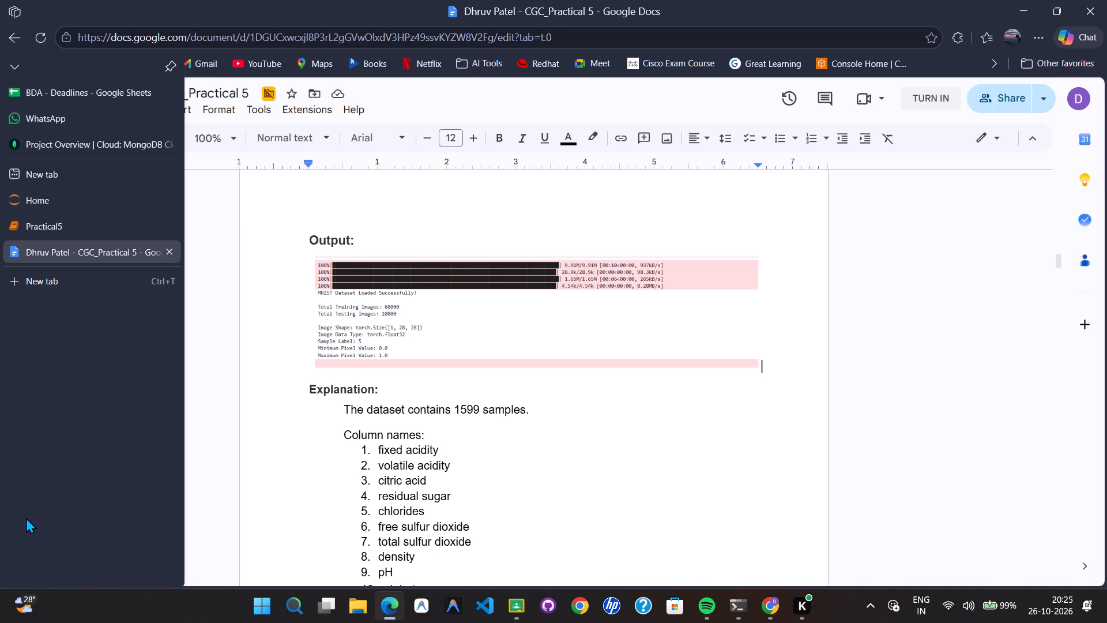
Insert two empty lines between Task 2's MNIST loading output screenshot and the Explanation heading.
scroll(432, 330, "down", 3)
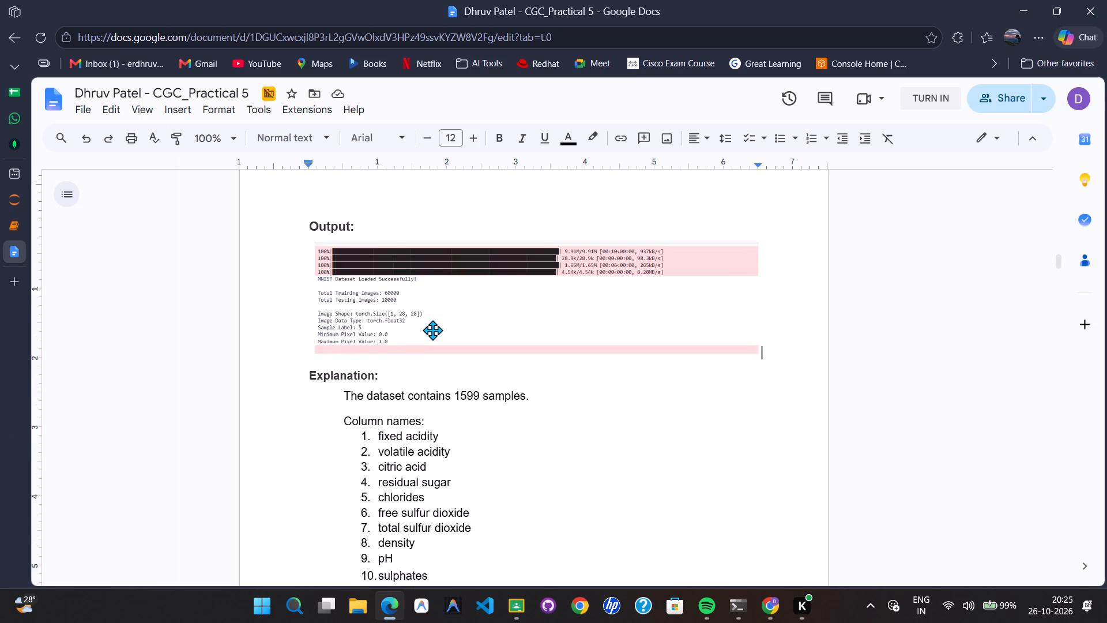
scroll(432, 330, "up", 2)
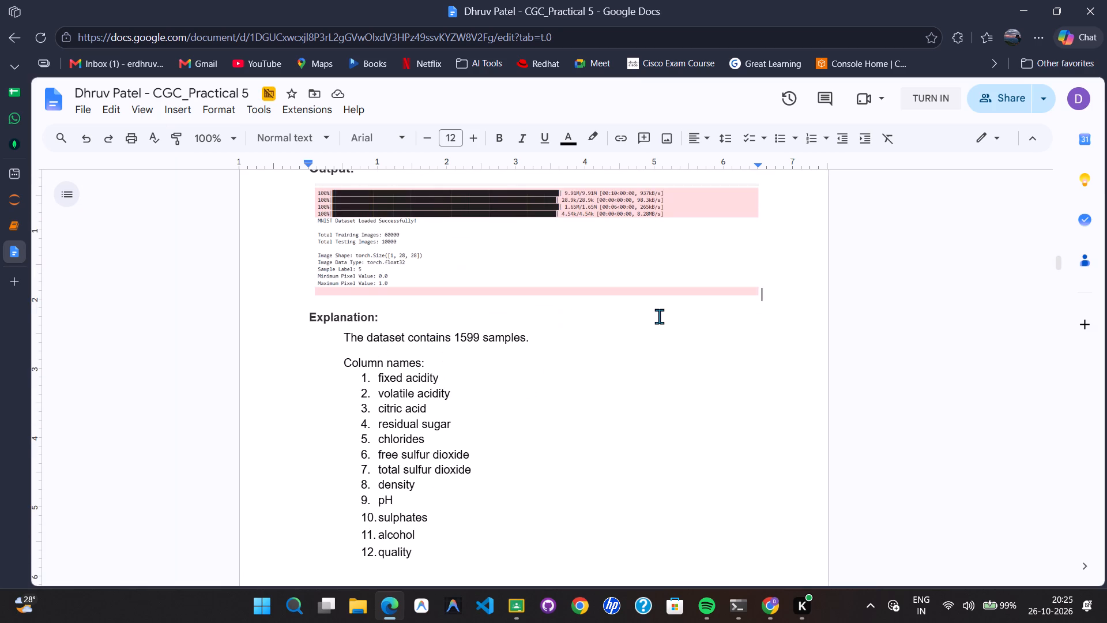
key("Return")
key("Return")
Copy Task 2's whole block from the Code heading through the output screenshot and paste a duplicate below it, above Explanation.
scroll(652, 311, "up", 7)
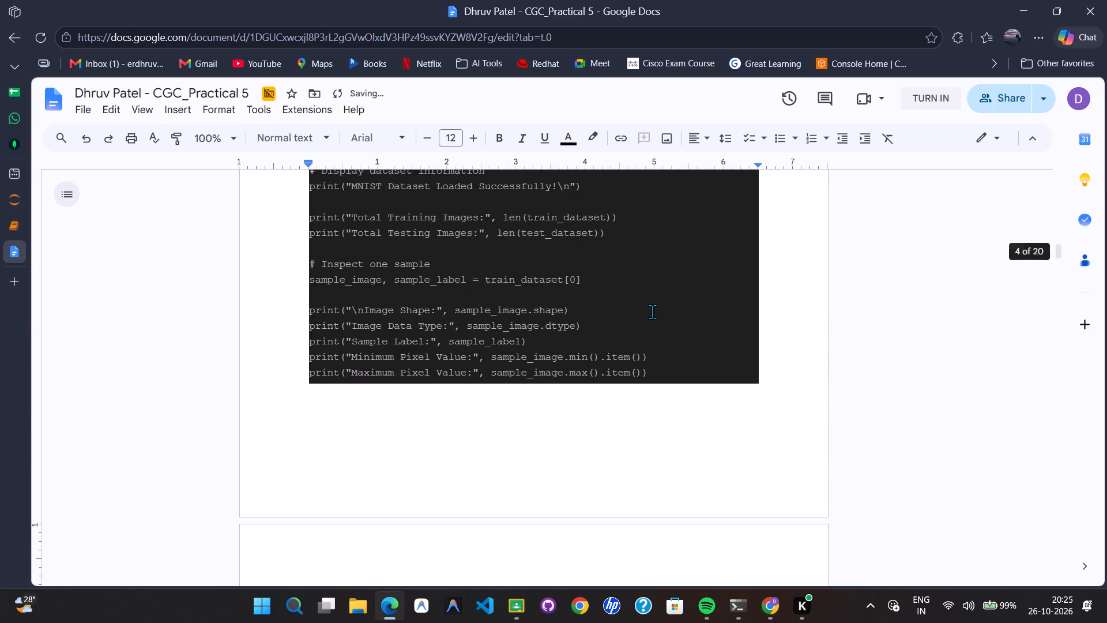
scroll(652, 311, "up", 6)
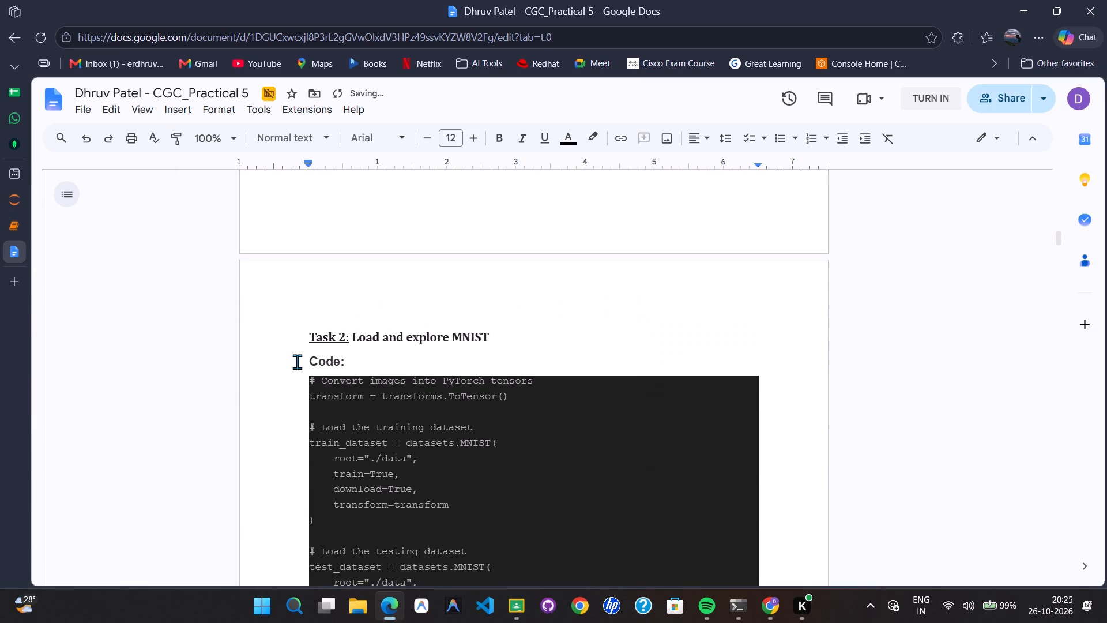
left_click(297, 362)
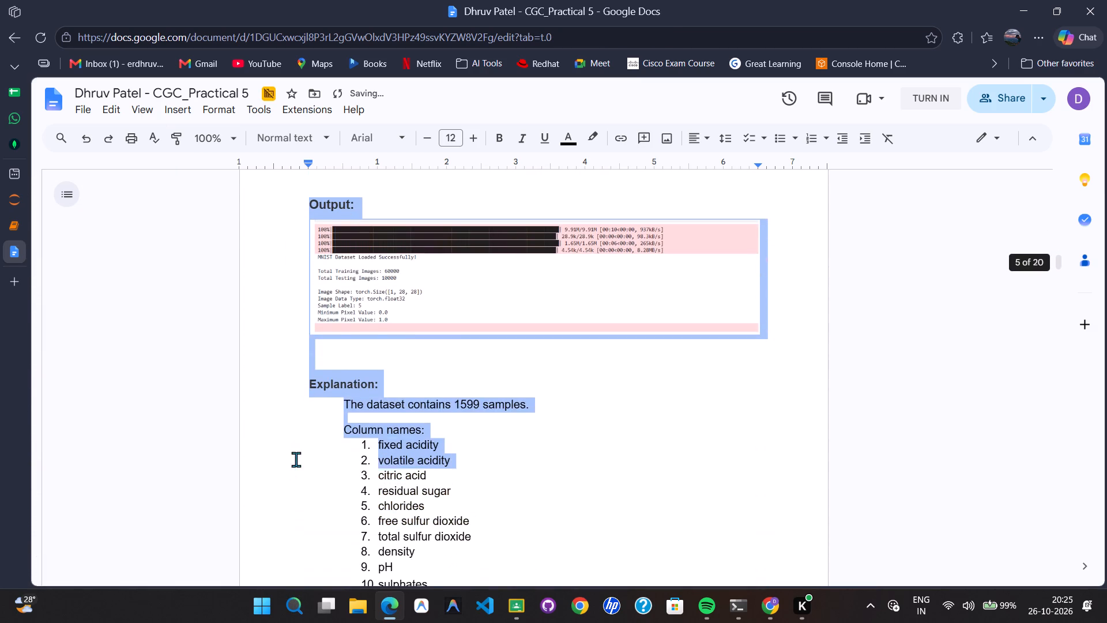
key("ctrl+c")
left_click(421, 377)
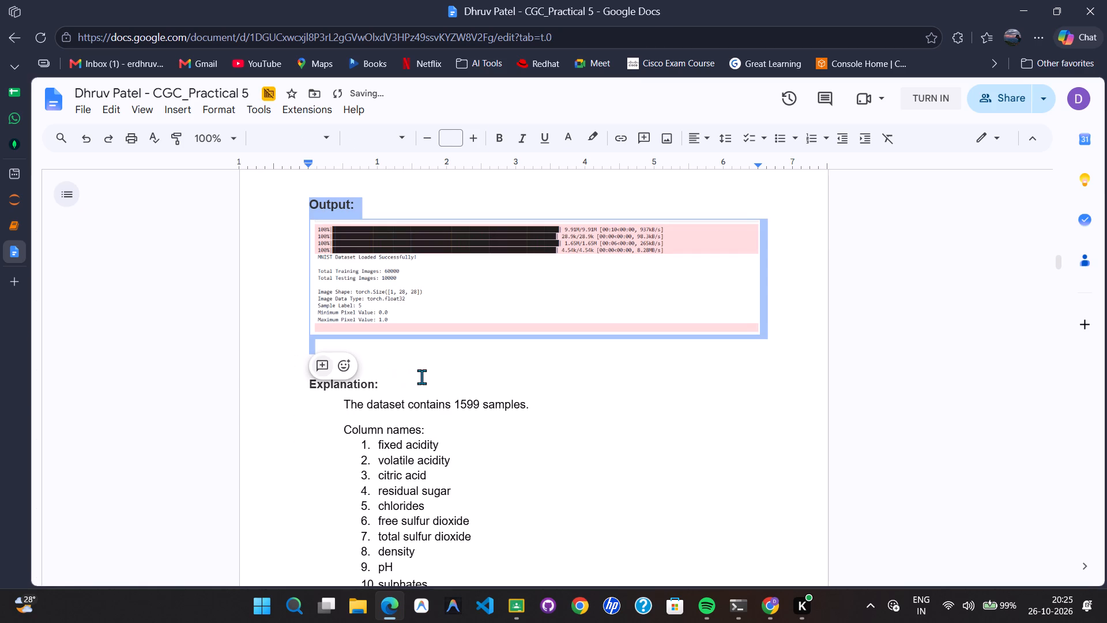
left_click(420, 355)
key("Return")
left_click(402, 352)
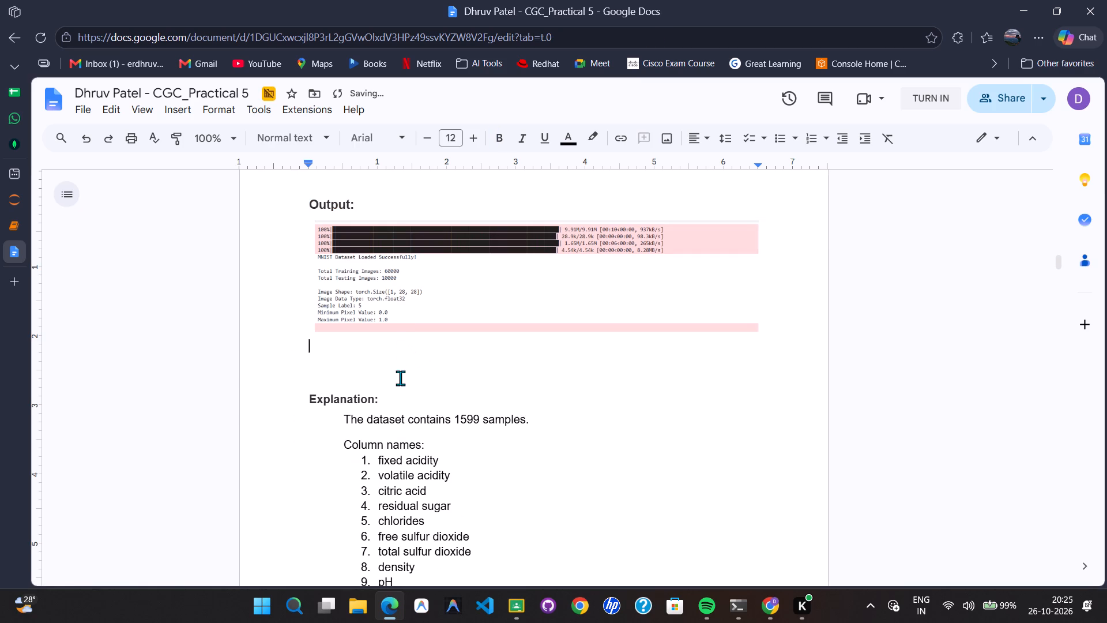
left_click(396, 359)
key("ctrl+v")
Switch to the Practical5 notebook and copy all code of the "Display sample images from the training dataset" cell.
scroll(396, 359, "up", 5)
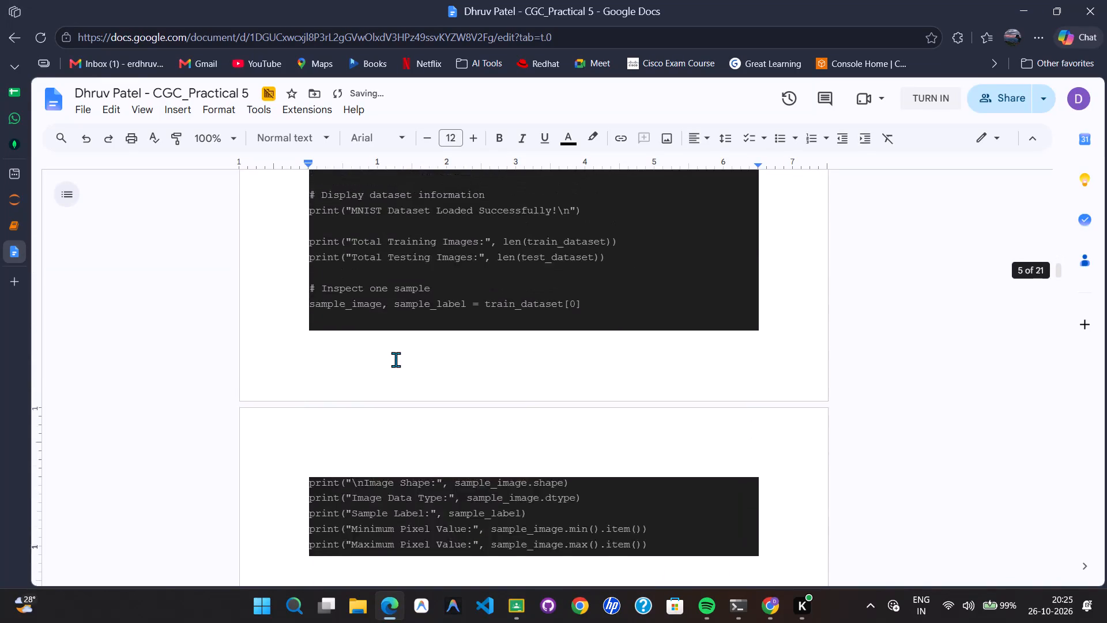
scroll(396, 359, "up", 3)
key("alt+Tab")
scroll(396, 359, "down", 5)
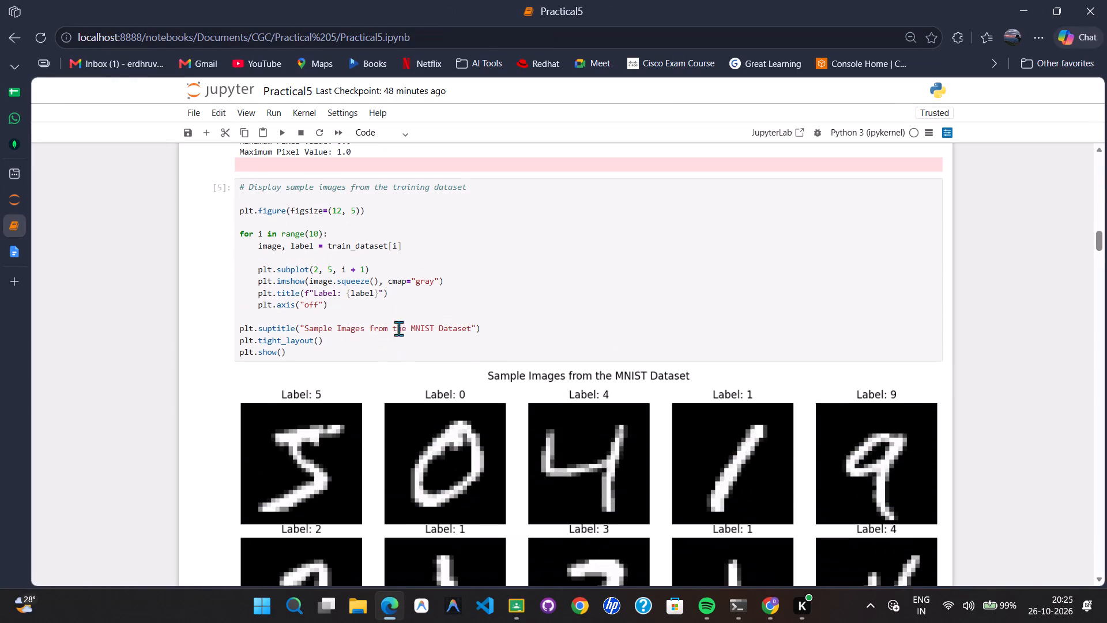
left_click(406, 297)
key("ctrl+a")
key("ctrl+c")
Back in the CGC_Practical 5 document, replace the duplicated block's entire dataset-loading code with the copied code, removing the trailing empty code line.
key("alt+Tab")
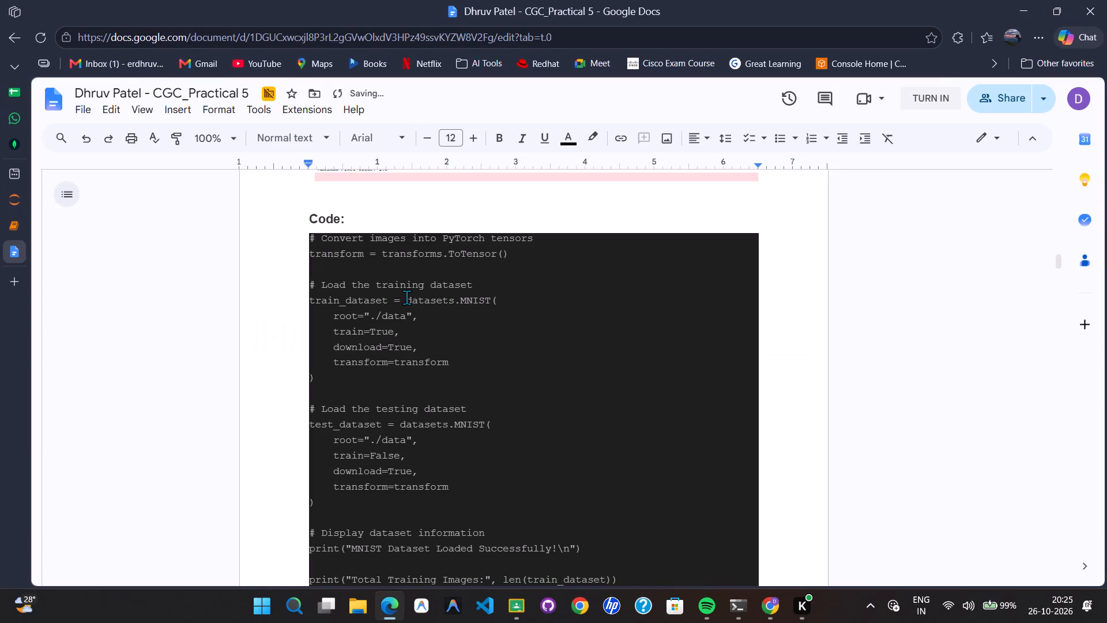
left_click(310, 246)
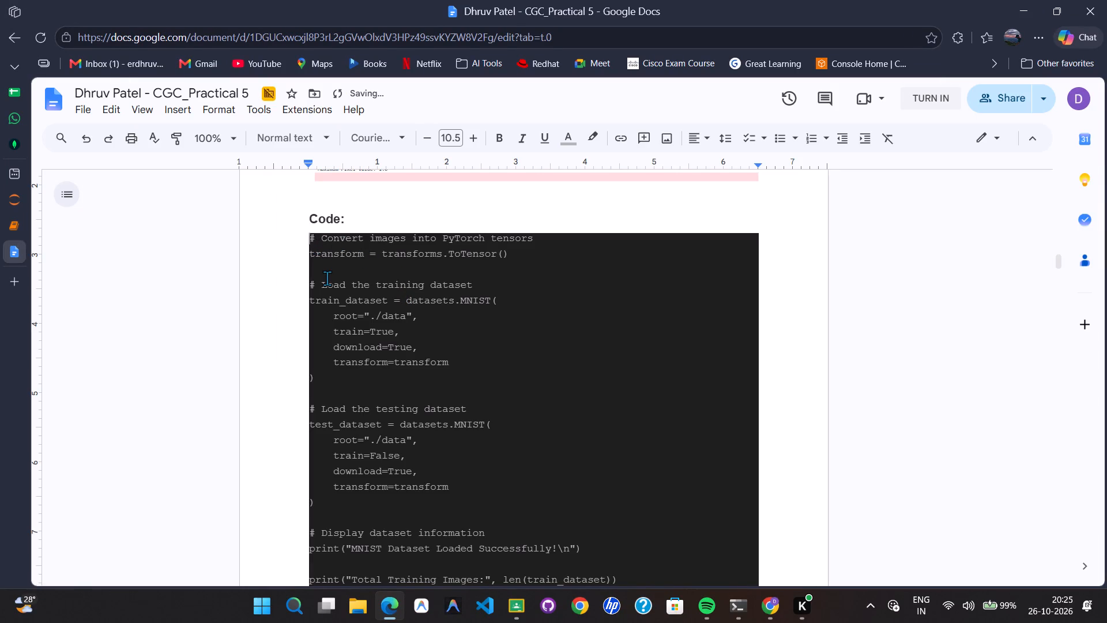
key("ctrl+shift+Down")
key("ctrl+shift+Down")
key("ctrl+shift+Down")
key("ctrl+shift+Down")
key("ctrl+shift+Down")
key("ctrl+shift+Down")
key("ctrl+shift+Down")
key("ctrl+shift+Down")
key("ctrl+shift+Down")
key("ctrl+shift+Down")
key("ctrl+shift+Down")
key("ctrl+shift+Down")
key("ctrl+shift+Down")
key("ctrl+shift+Down")
key("ctrl+shift+Down")
key("ctrl+shift+Down")
key("ctrl+shift+Down")
key("ctrl+shift+Down")
key("ctrl+shift+Down")
key("ctrl+shift+Down")
key("ctrl+shift+Down")
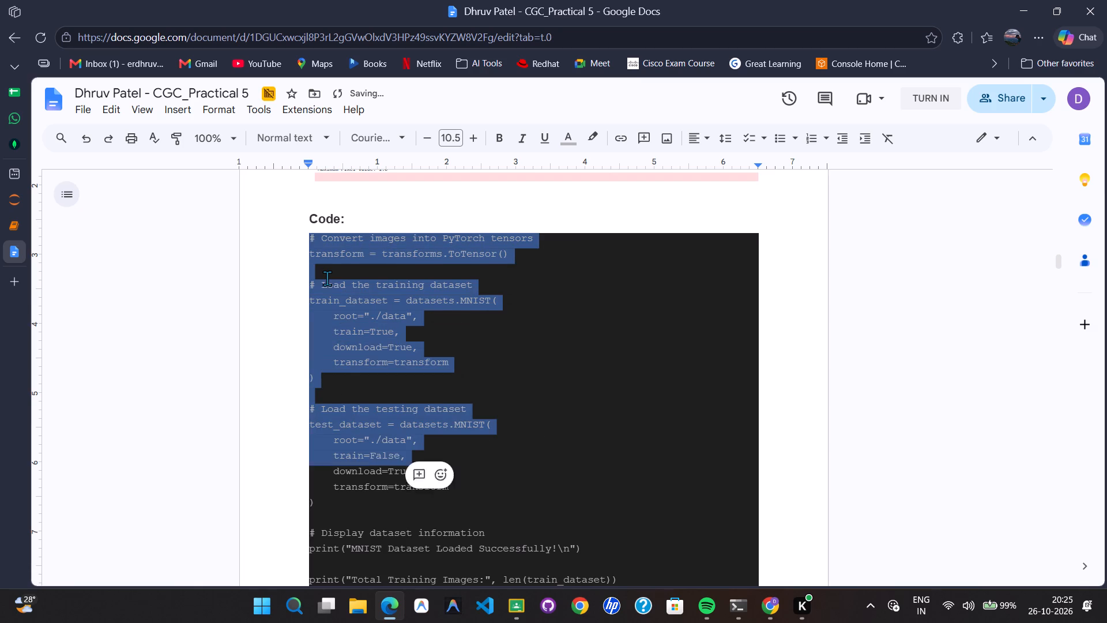
key("ctrl+shift+Down")
key("ctrl+shift+Down")
key("ctrl+shift+Down")
key("ctrl+shift+Down")
key("ctrl+shift+Down")
key("ctrl+shift+Down")
key("ctrl+shift+Down")
key("ctrl+shift+Down")
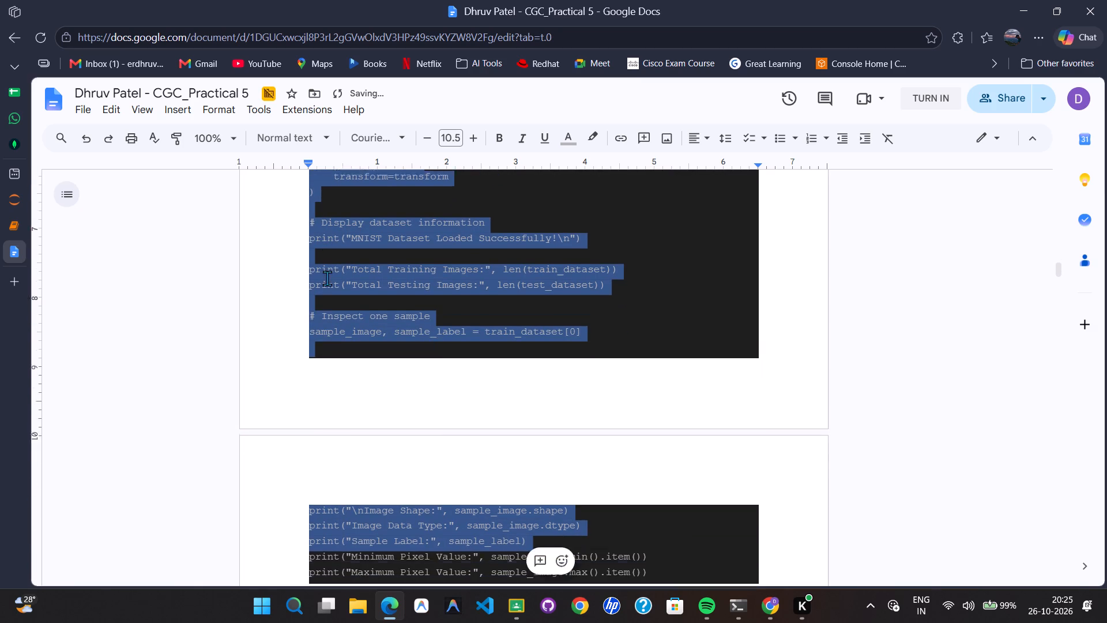
key("ctrl+shift+Down")
key("ctrl+shift+Down")
key("ctrl+v")
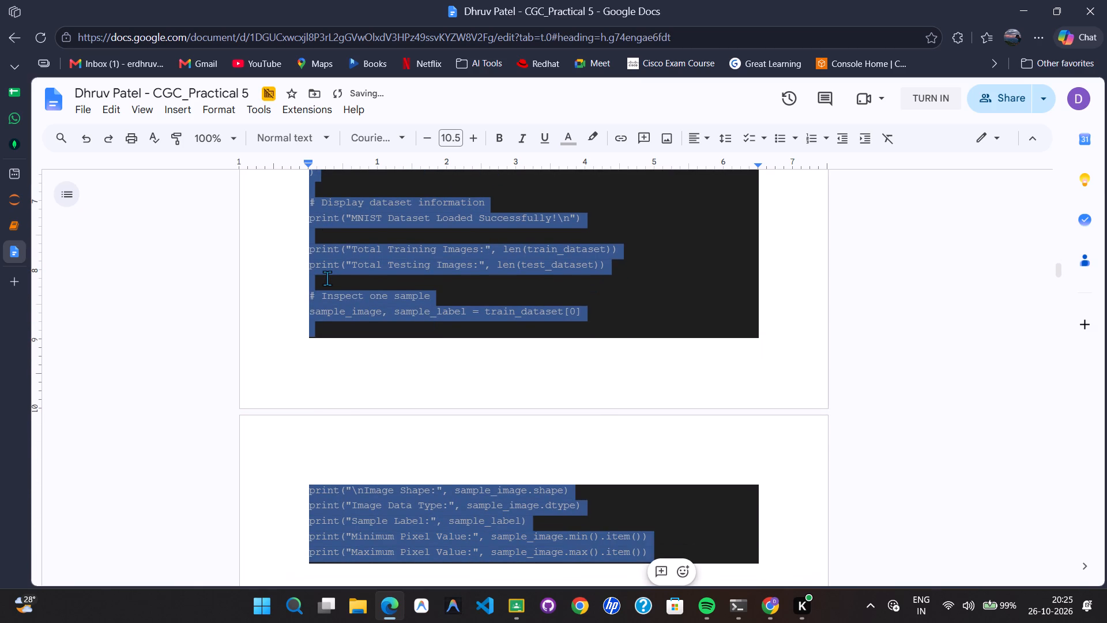
key("BackSpace")
In the Practical5 notebook, snip the complete "Sample Images from the MNIST Dataset" figure with both rows of digits.
key("alt+Tab")
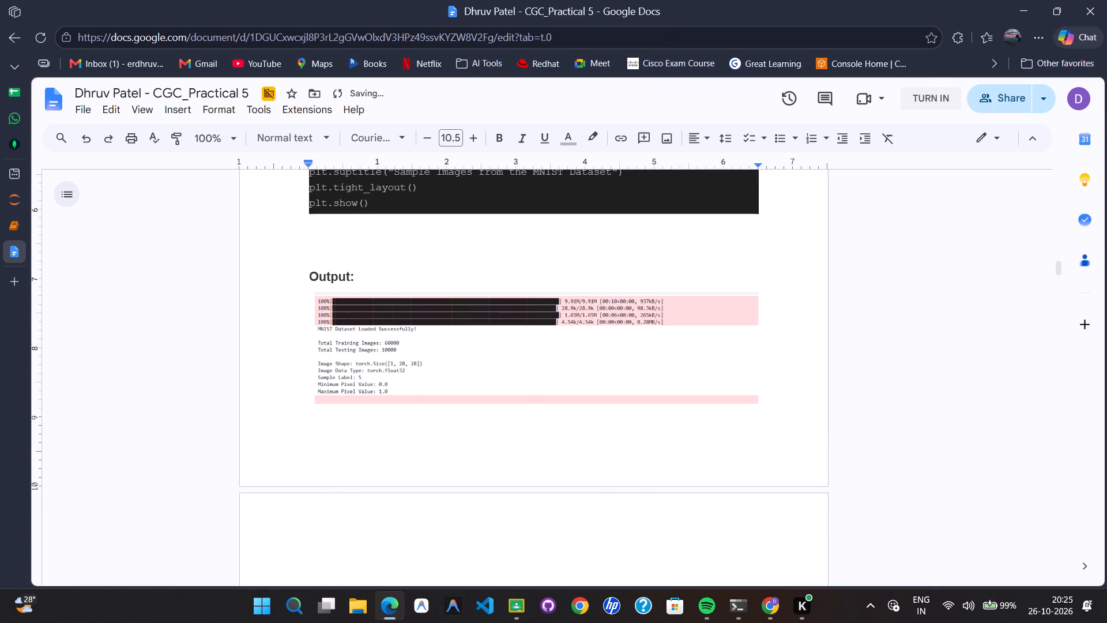
scroll(391, 301, "down", 3)
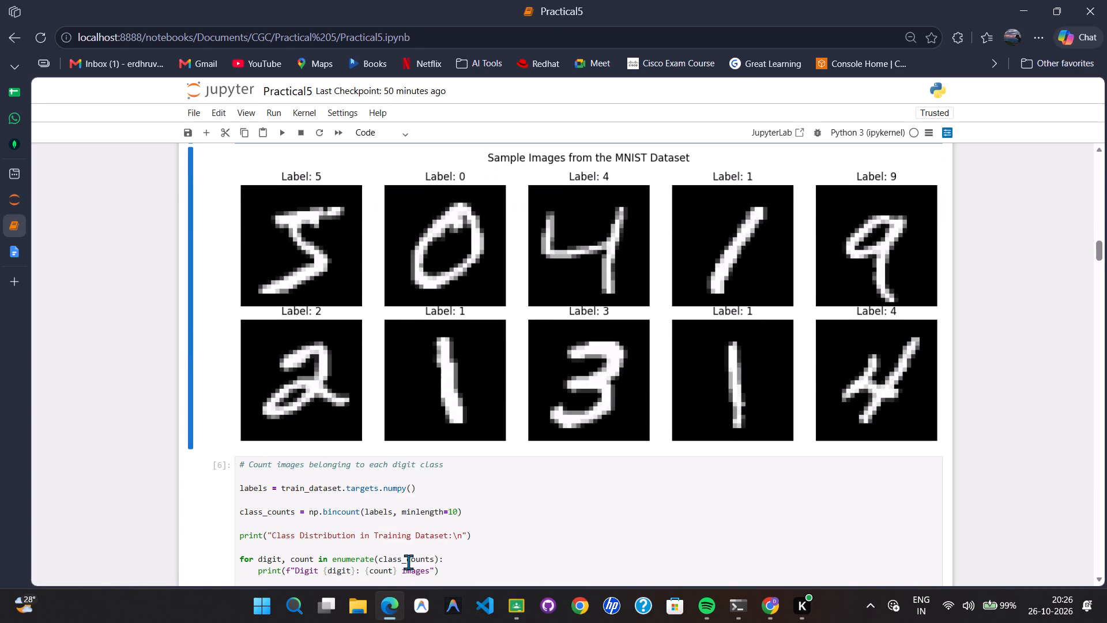
scroll(406, 553, "up", 1)
left_click(396, 556)
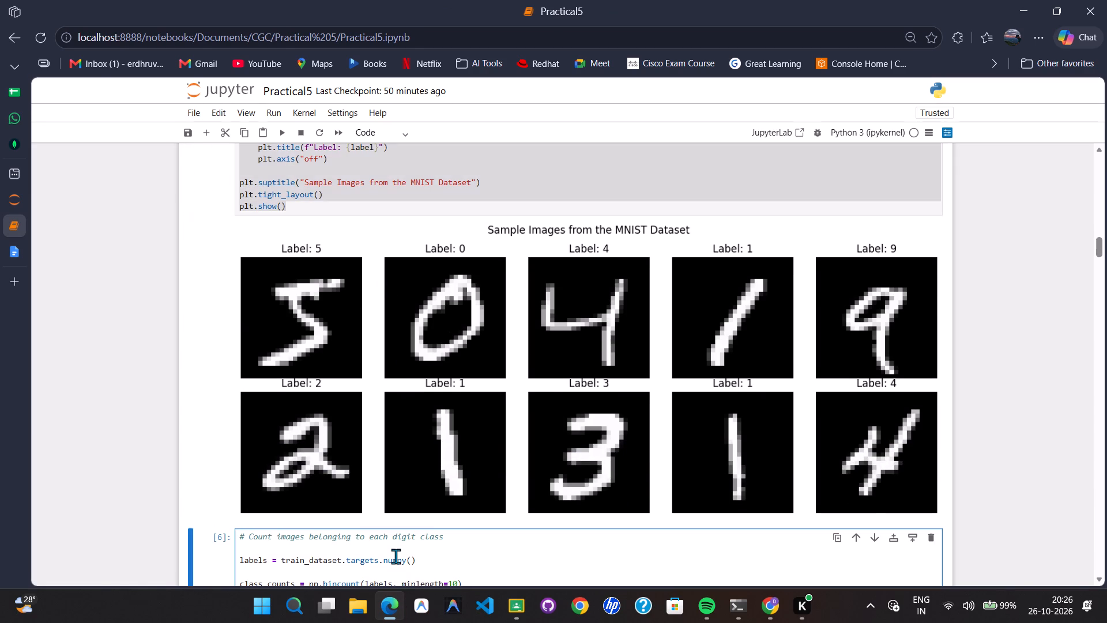
key("shift+super+s")
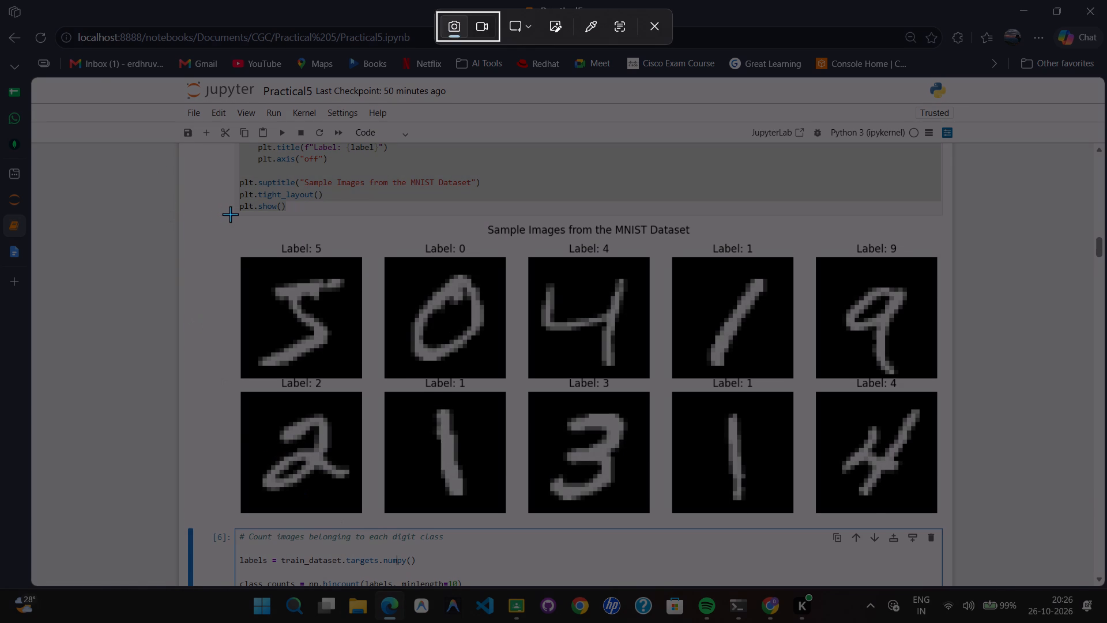
left_click_drag(232, 222, 943, 516)
Return to the CGC_Practical 5 document and delete the empty lines between the sample-images code and its Output heading.
key("alt+Tab")
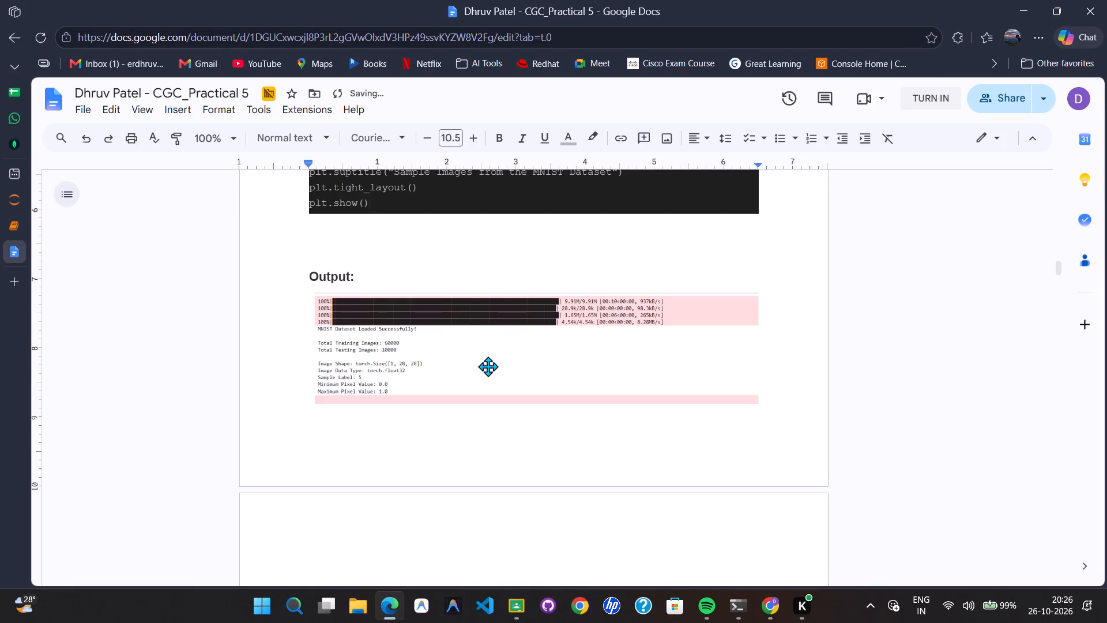
left_click(432, 237)
key("Delete")
key("Delete")
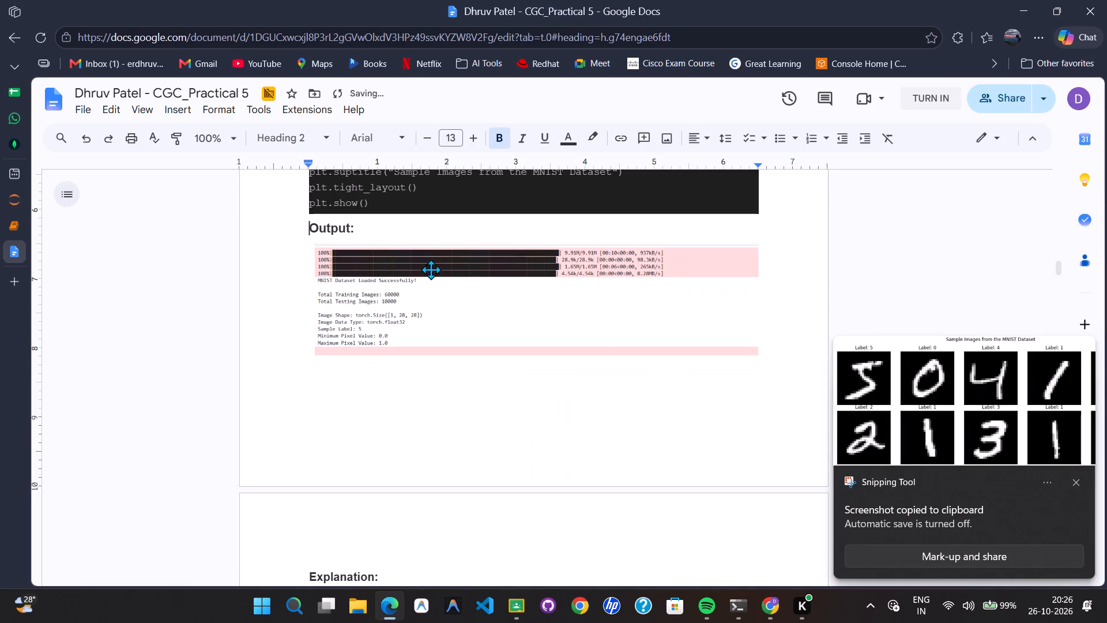
Replace the MNIST loading screenshot under the sample-images Output heading with the snipped figure.
left_click(418, 312)
key("ctrl+v")
Reduce the height of the pasted sample images figure slightly so it fits on the page with its Output heading.
left_click(477, 437)
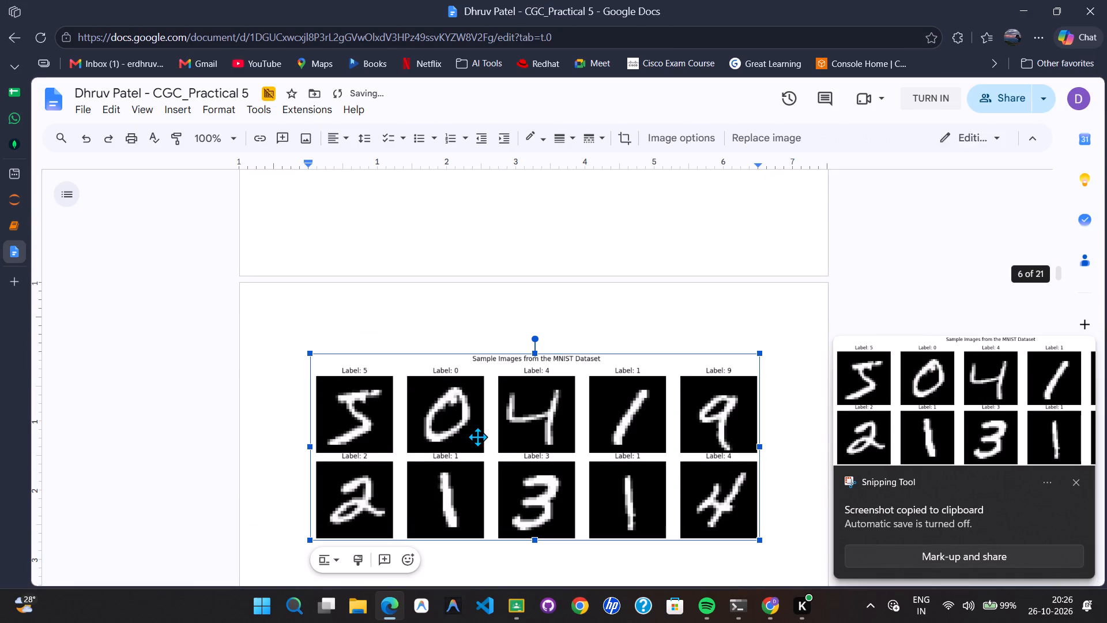
left_click_drag(537, 540, 534, 513)
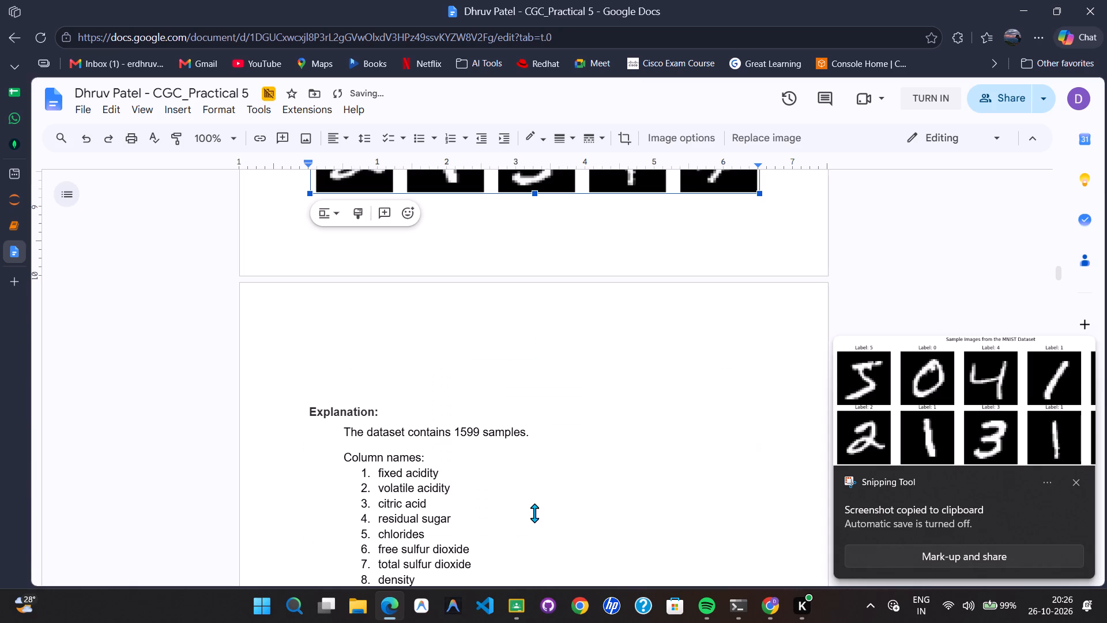
Paste the earlier copied Code and Output block from the clipboard history below the sample images figure, above Explanation.
scroll(528, 479, "up", 2)
left_click(528, 479)
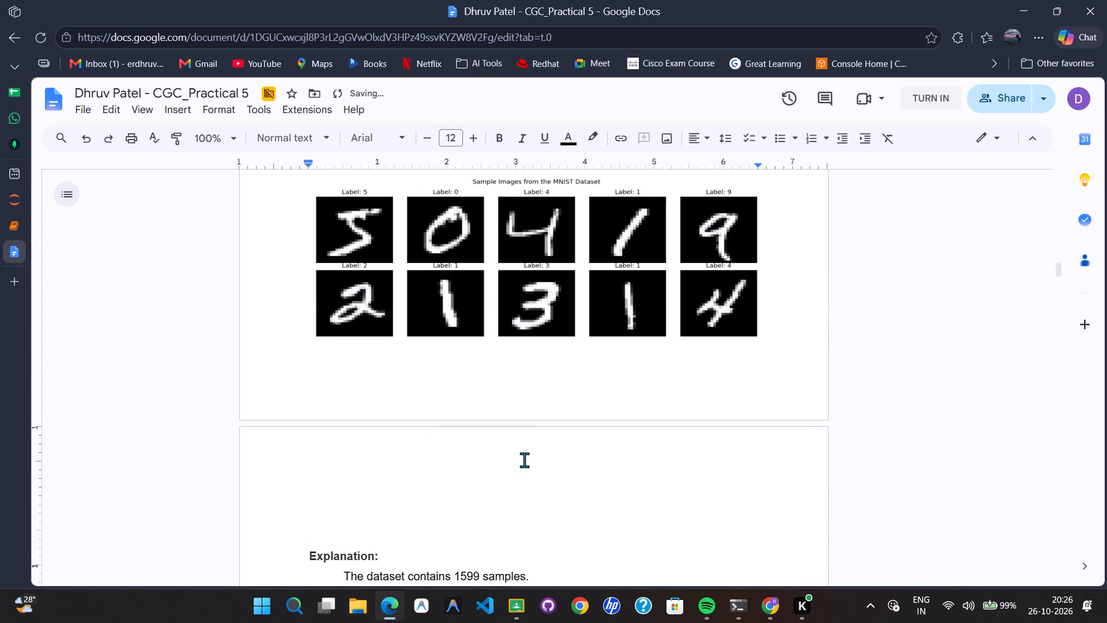
scroll(524, 460, "up", 9)
scroll(524, 460, "down", 7)
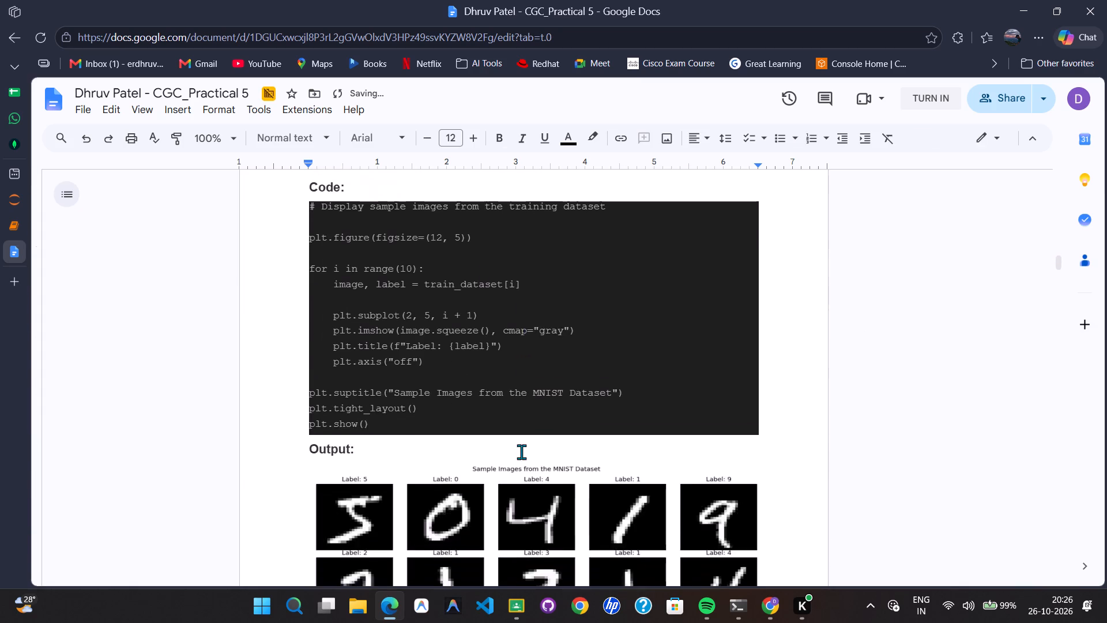
scroll(521, 452, "down", 4)
key("super+v")
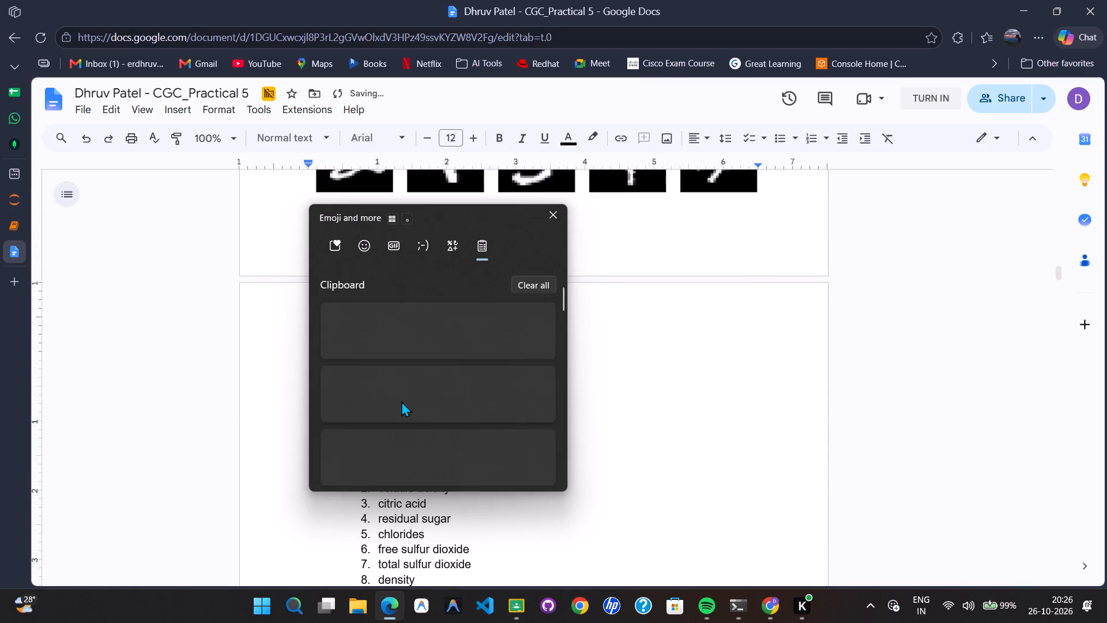
left_click(408, 455)
key("ctrl+v")
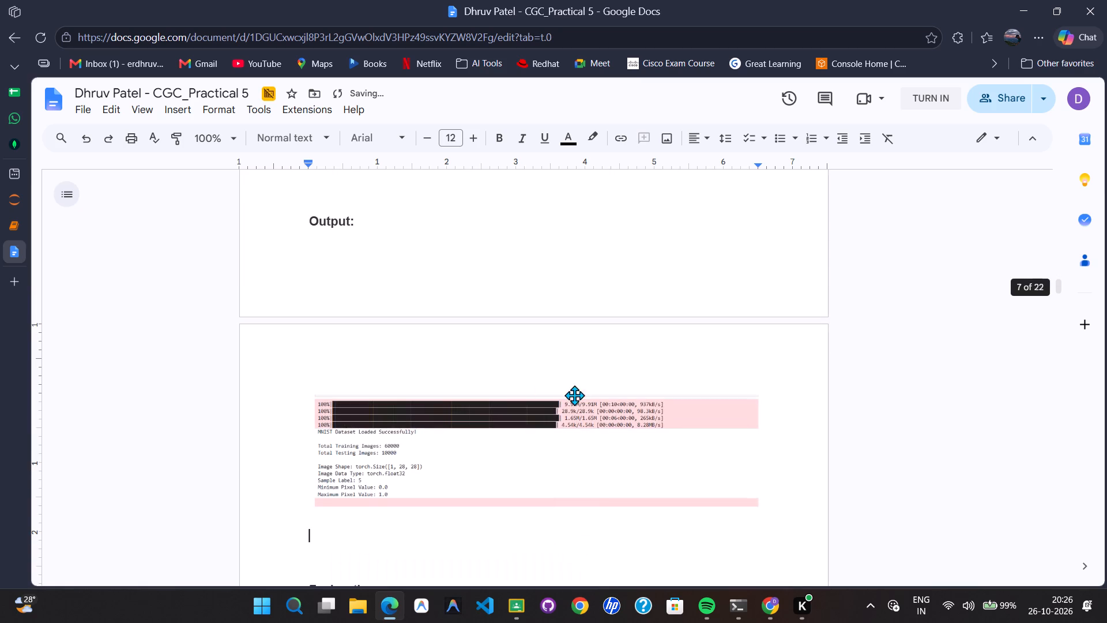
Switch to the Practical5 notebook and copy all code of the "Count images belonging to each digit class" cell.
scroll(441, 407, "up", 11)
key("alt+Tab")
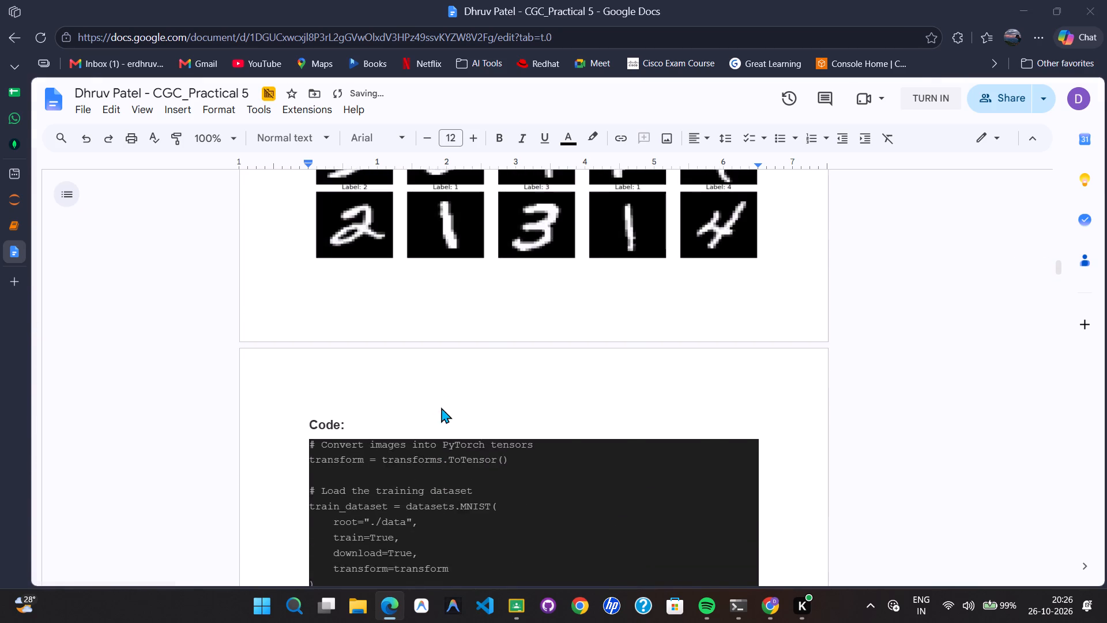
key("alt+Tab")
left_click(414, 358)
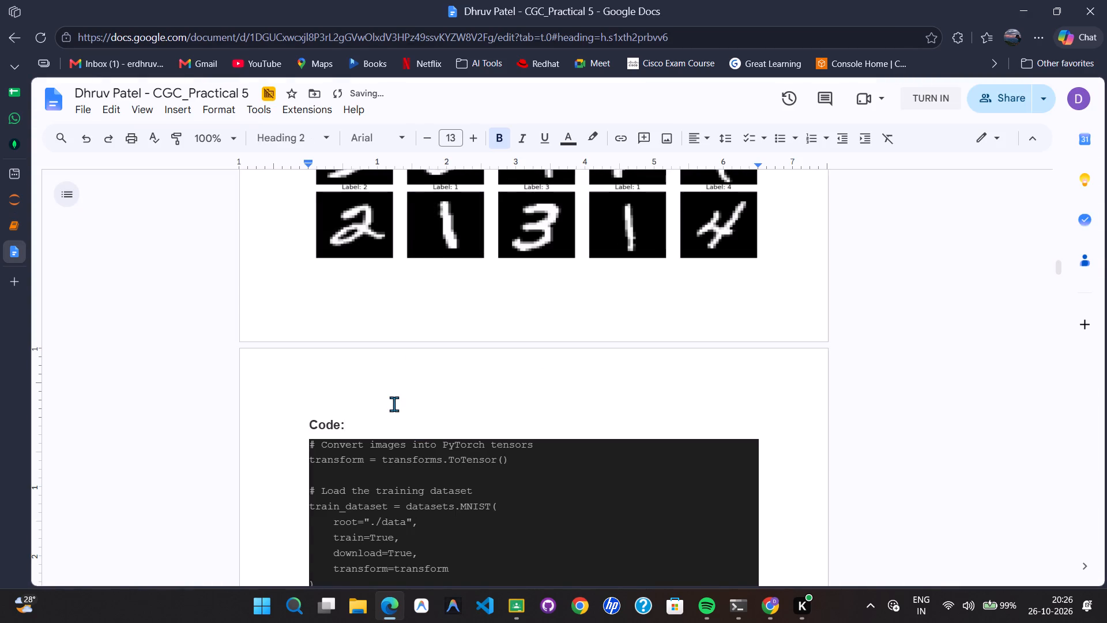
scroll(394, 404, "down", 4)
left_click(396, 393)
key("alt+Tab")
scroll(398, 381, "down", 4)
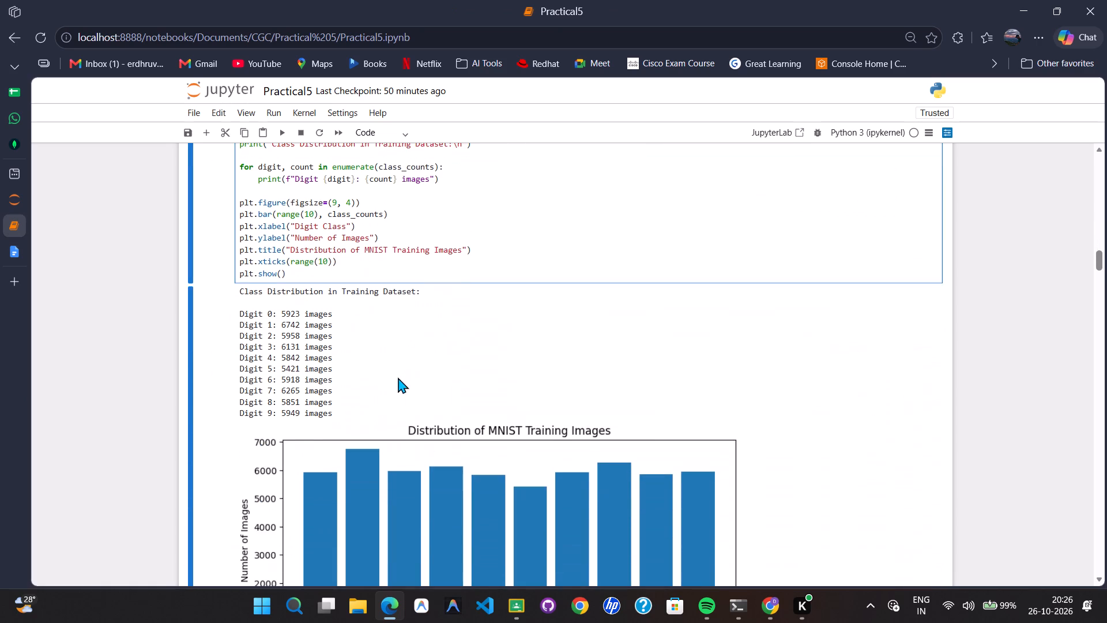
scroll(401, 316, "up", 2)
left_click(394, 441)
key("ctrl+a")
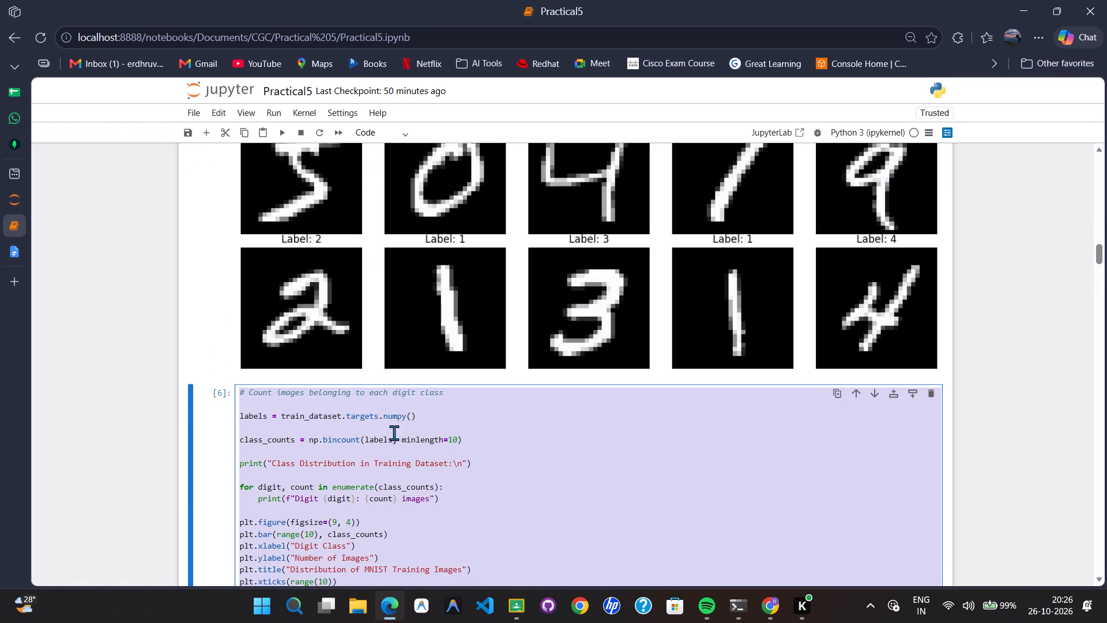
key("ctrl+c")
scroll(394, 419, "down", 1)
Back in the CGC_Practical 5 document, replace the newly pasted block's entire dataset-loading code with the copied class-count code.
key("alt+Tab")
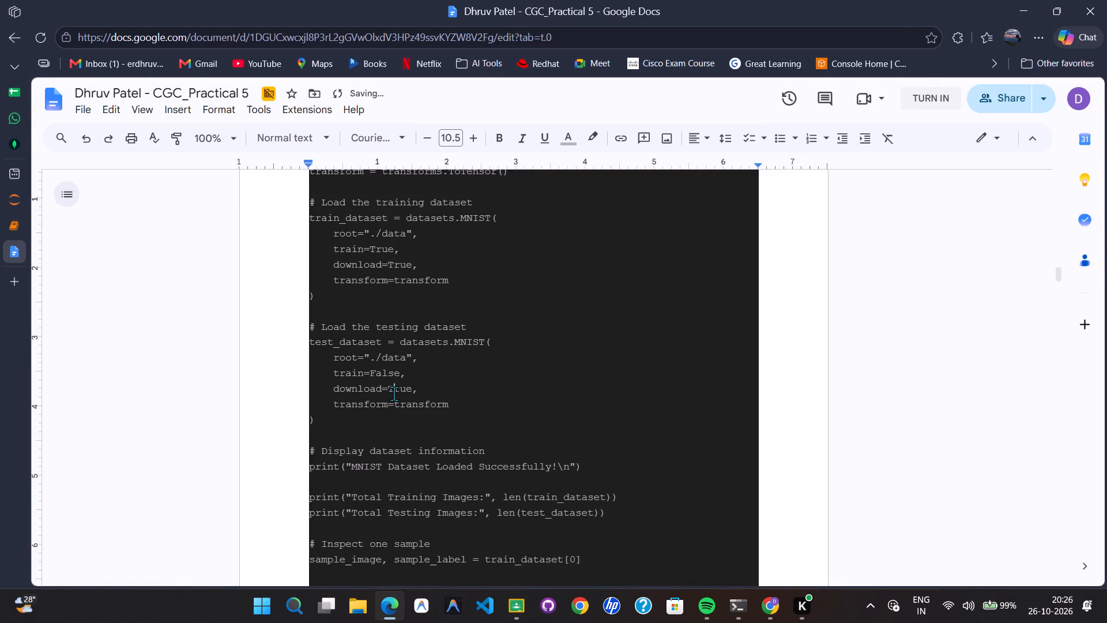
left_click(367, 295)
scroll(367, 295, "up", 3)
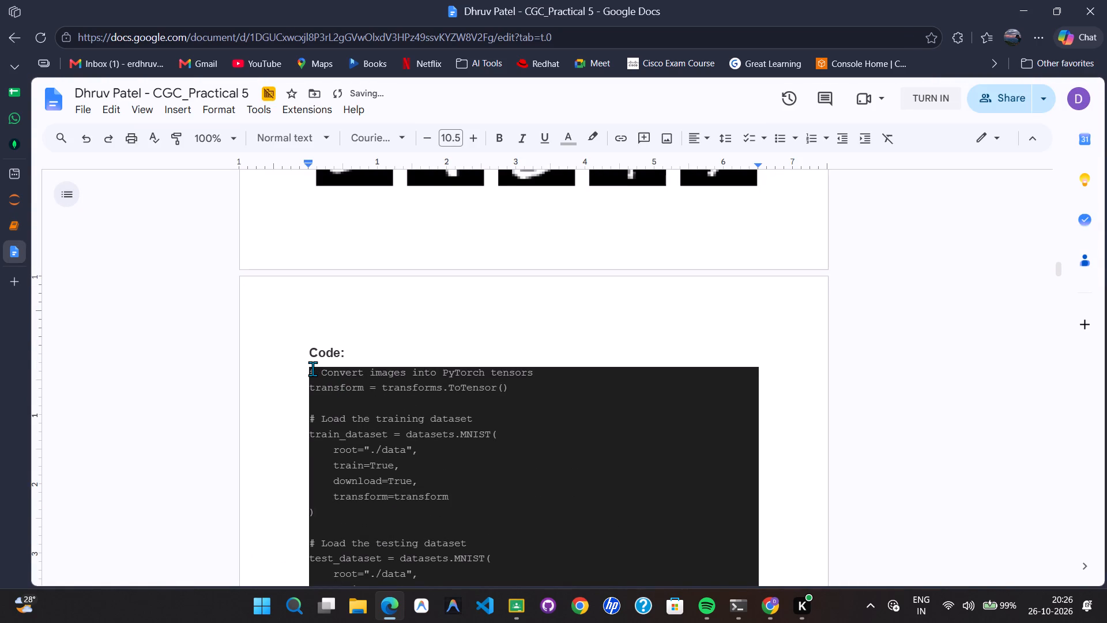
left_click_drag(312, 369, 363, 587)
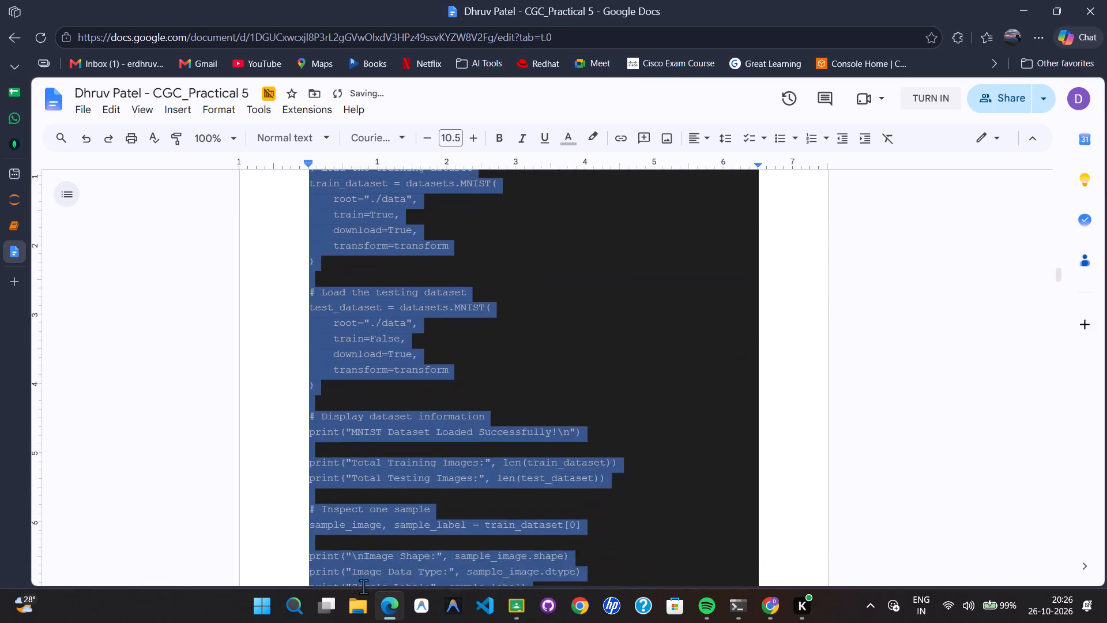
left_click_drag(363, 587, 348, 185)
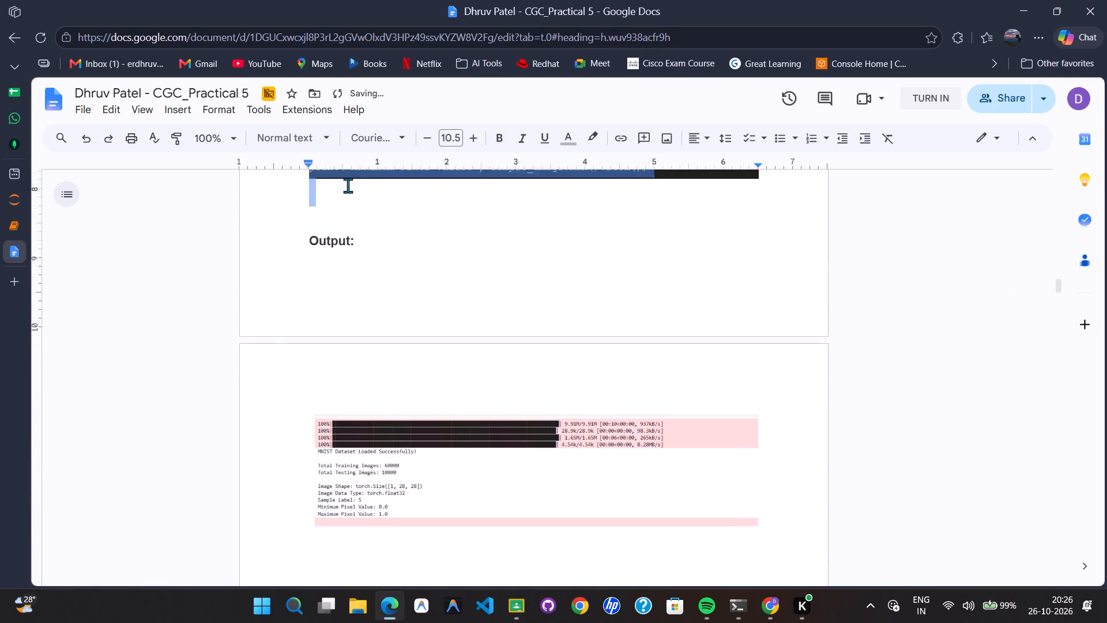
left_click_drag(348, 185, 650, 194)
key("ctrl+v")
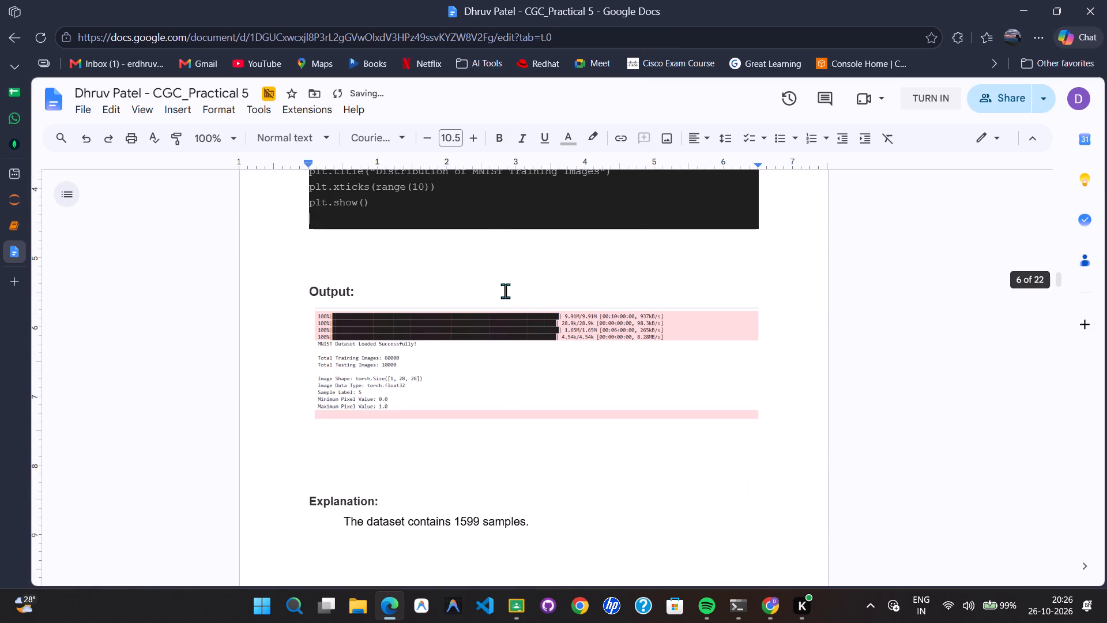
Clean up the pasted class-count code by removing the extra #, the blank line below the comment, the trailing line and the gap above Output.
key("BackSpace")
scroll(483, 230, "up", 5)
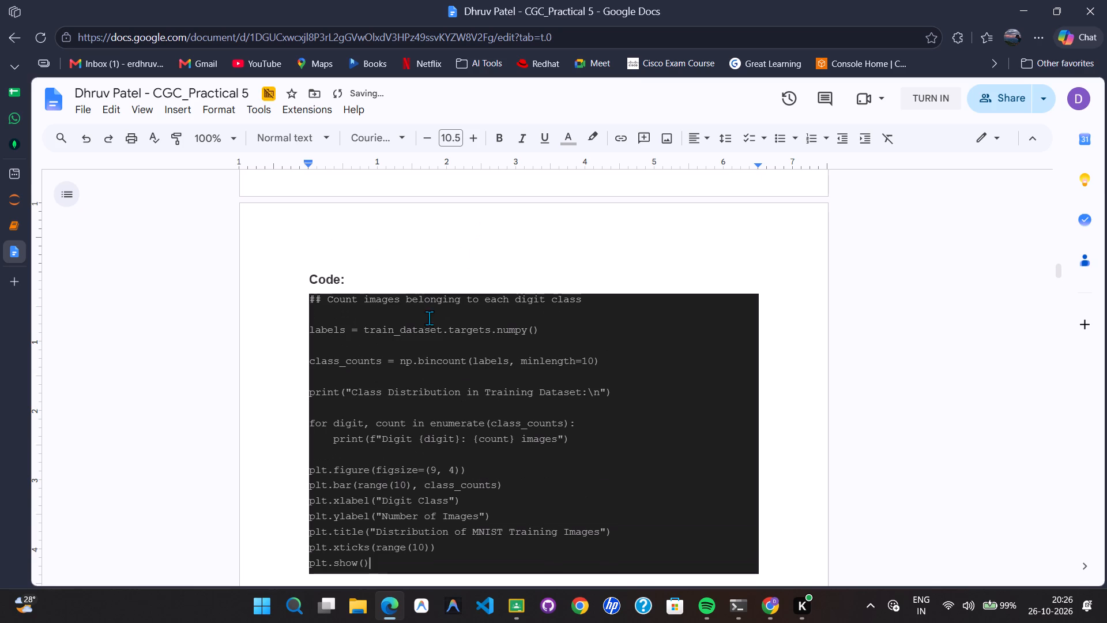
left_click(317, 297)
key("BackSpace")
left_click(340, 319)
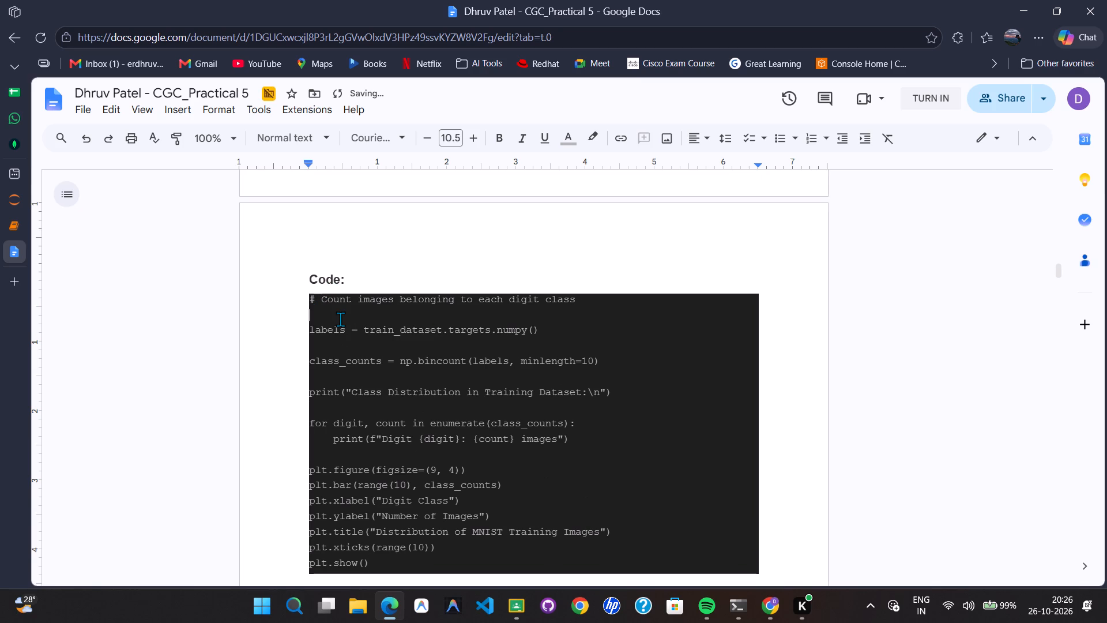
key("Delete")
scroll(366, 416, "down", 2)
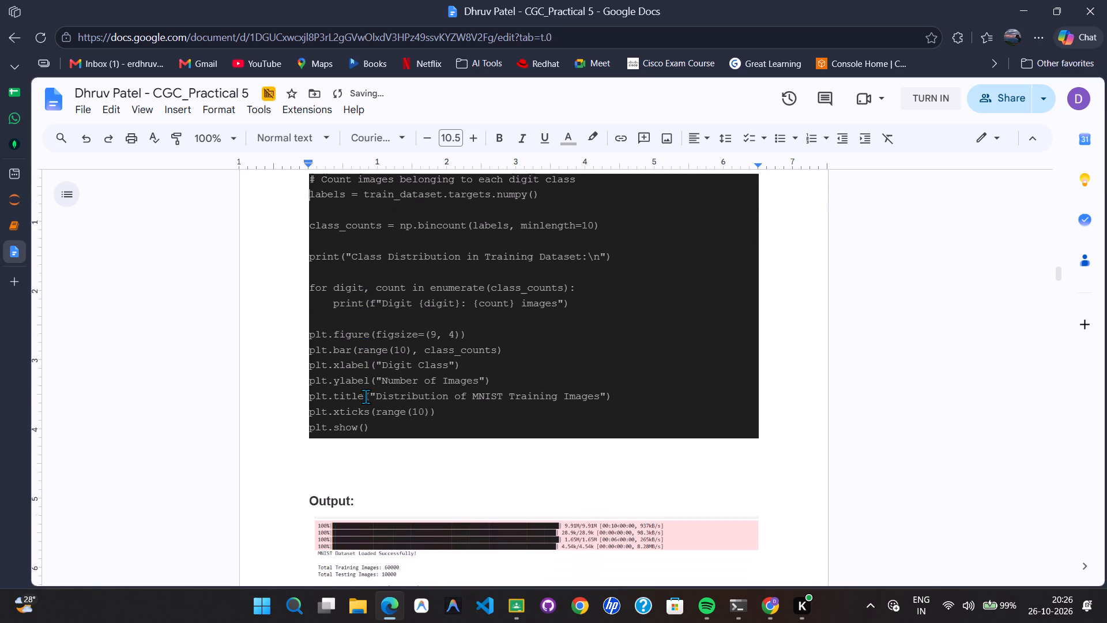
left_click(371, 415)
key("Delete")
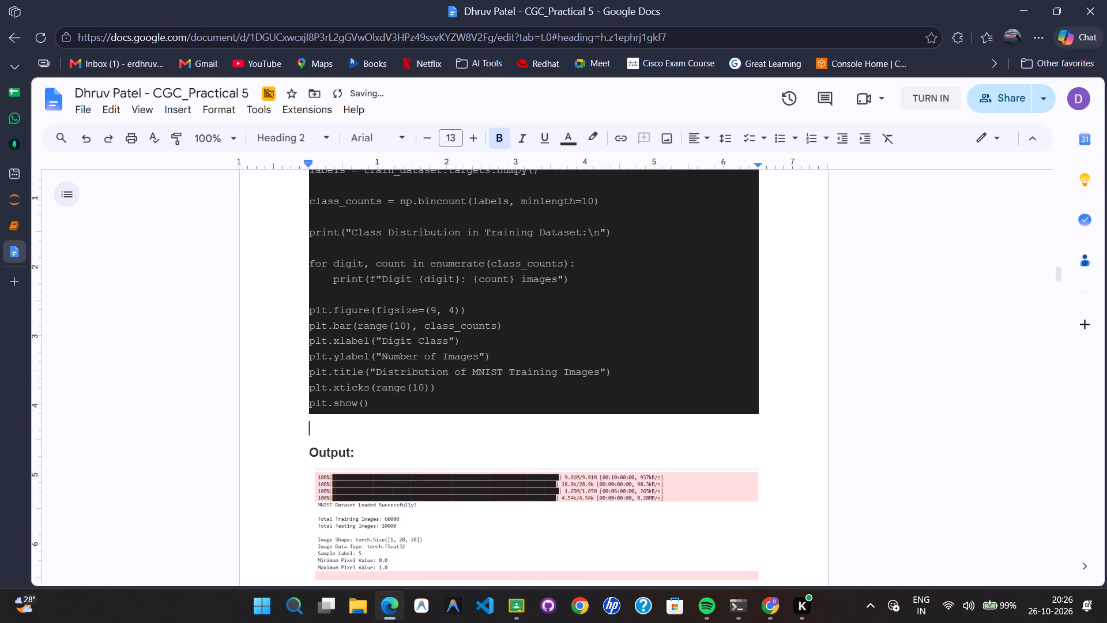
key("Delete")
scroll(371, 415, "down", 3)
Switch to the Practical5 notebook and capture the class distribution output, including the digit counts and the bar chart.
key("alt+Tab")
scroll(383, 363, "down", 3)
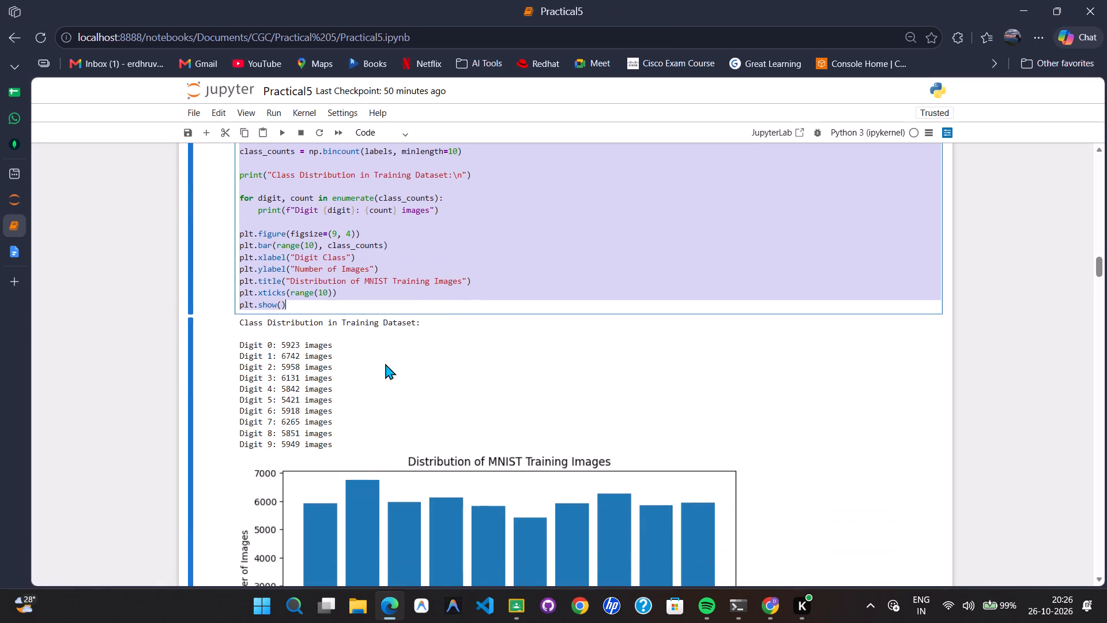
scroll(385, 363, "down", 2)
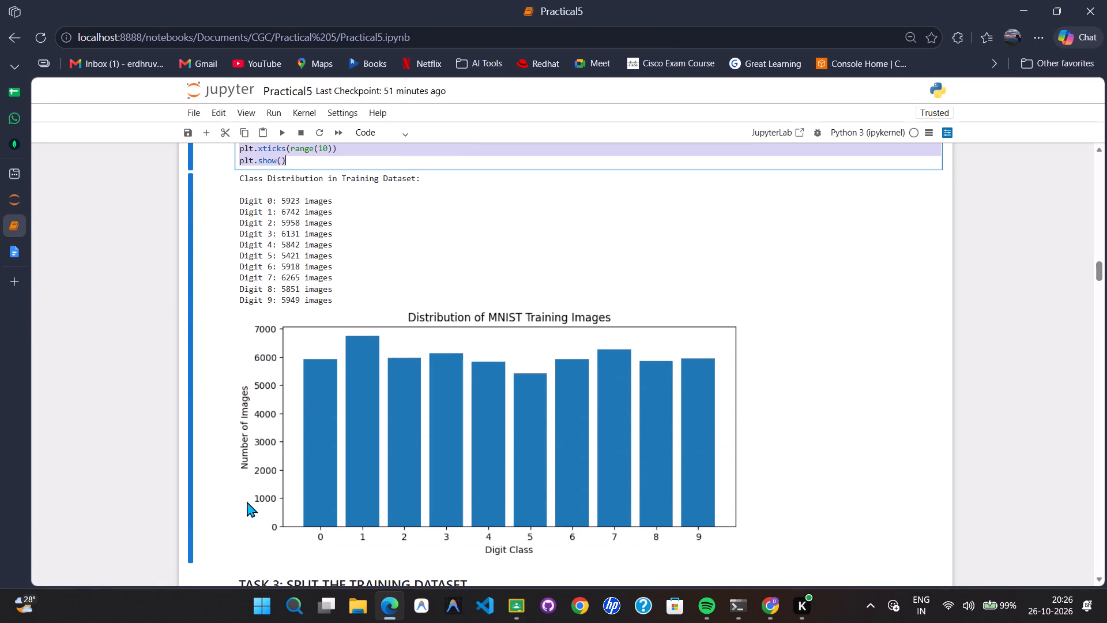
scroll(395, 540, "down", 3)
left_click(397, 508)
scroll(397, 504, "up", 3)
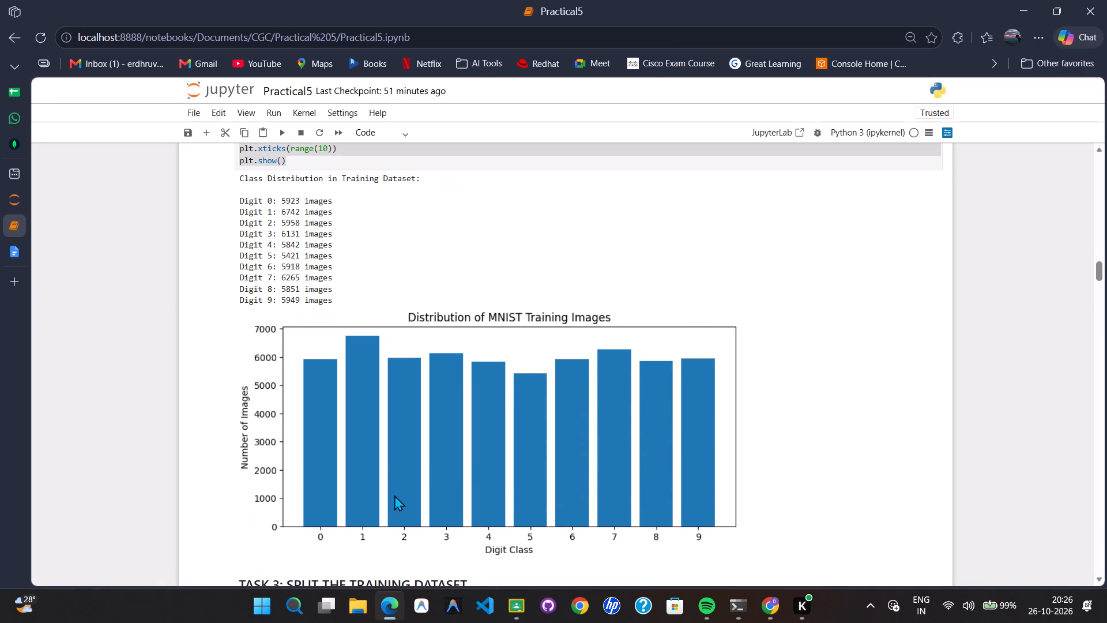
key("shift+super+s")
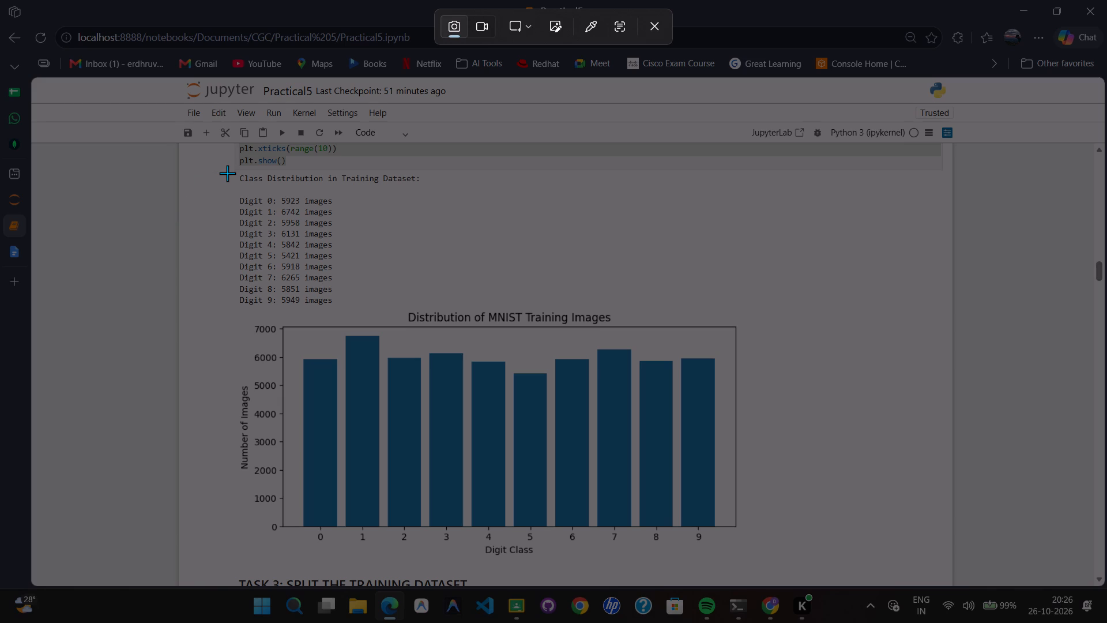
left_click_drag(229, 174, 352, 239)
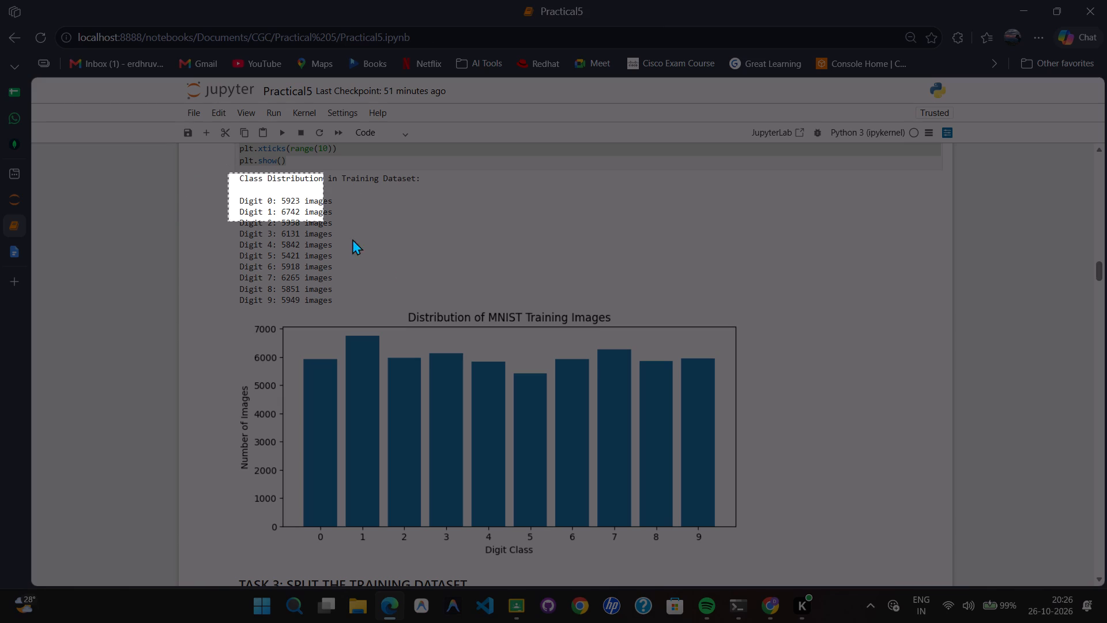
left_click_drag(352, 239, 835, 563)
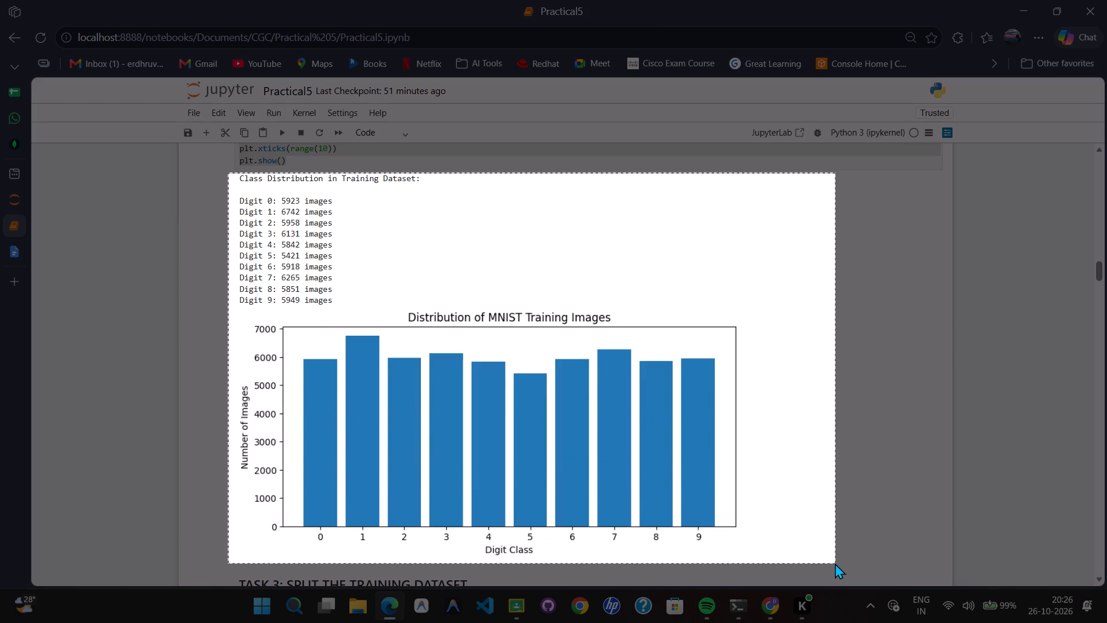
left_click_drag(835, 563, 846, 560)
Back in the CGC_Practical 5 document, replace the dataset-loading image under the class-count Output heading with the captured class distribution screenshot.
key("alt+Tab")
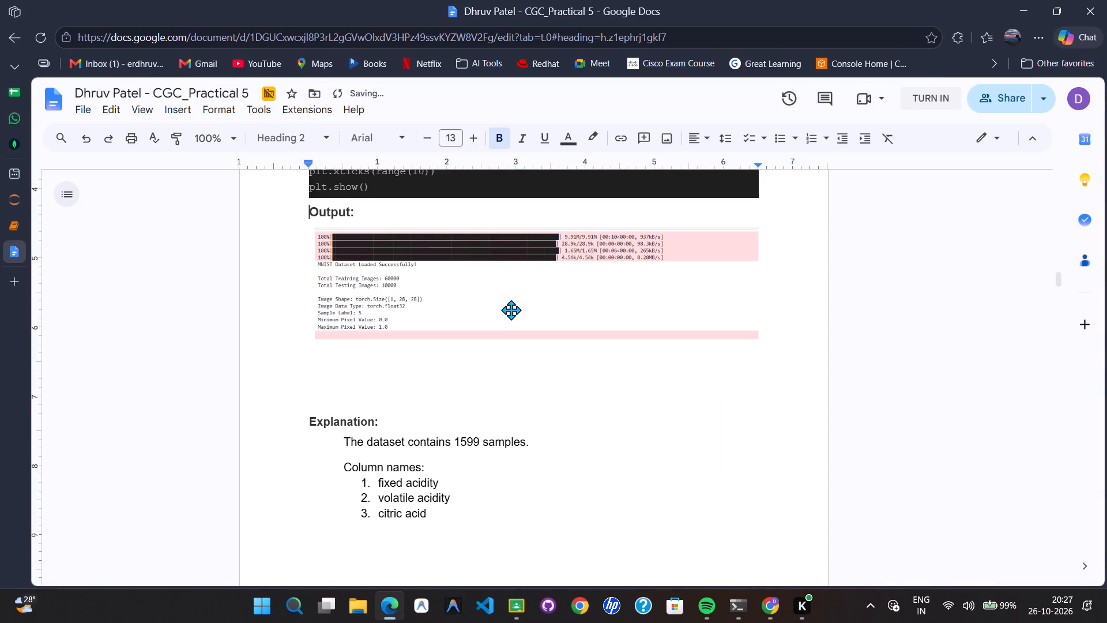
left_click(469, 279)
key("ctrl+v")
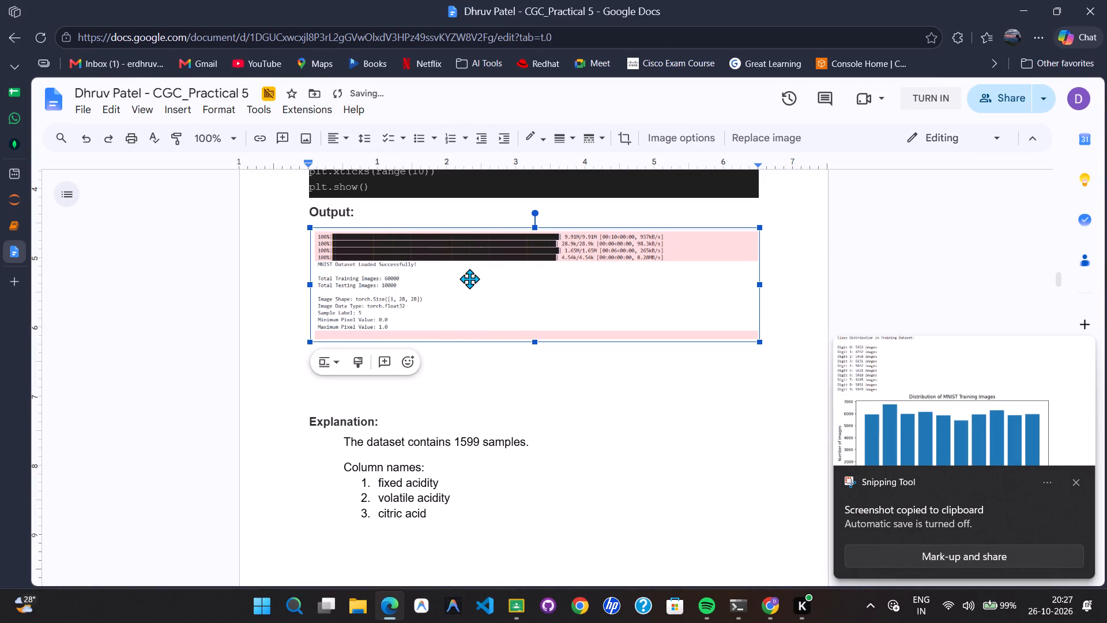
Insert a page break after the class distribution image and delete the blank lines above the Explanation heading.
scroll(469, 279, "down", 4)
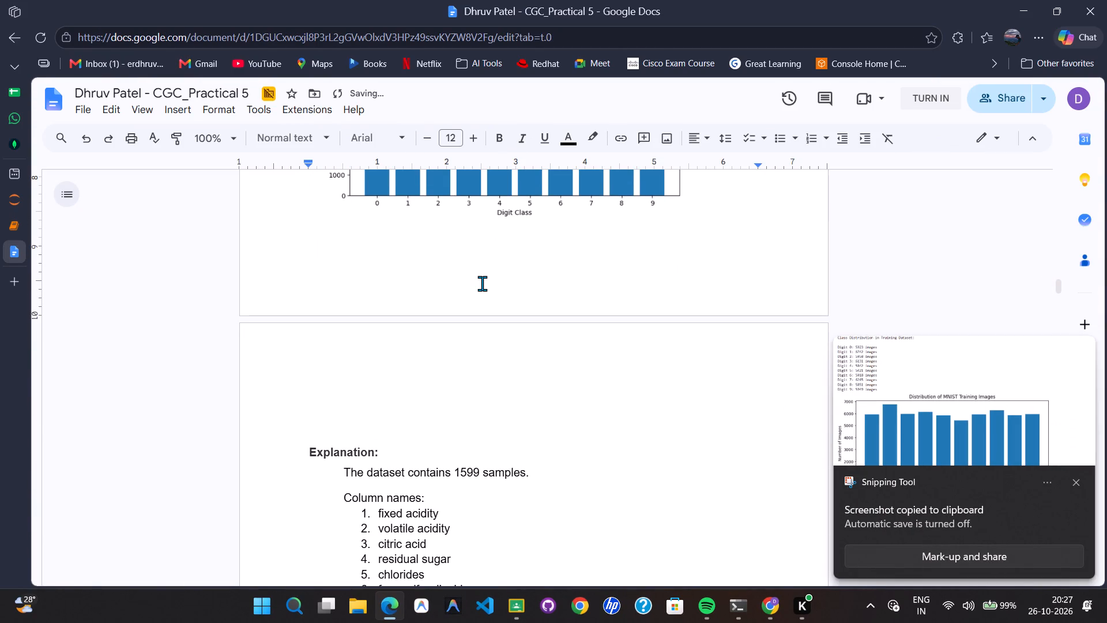
key("ctrl+Return")
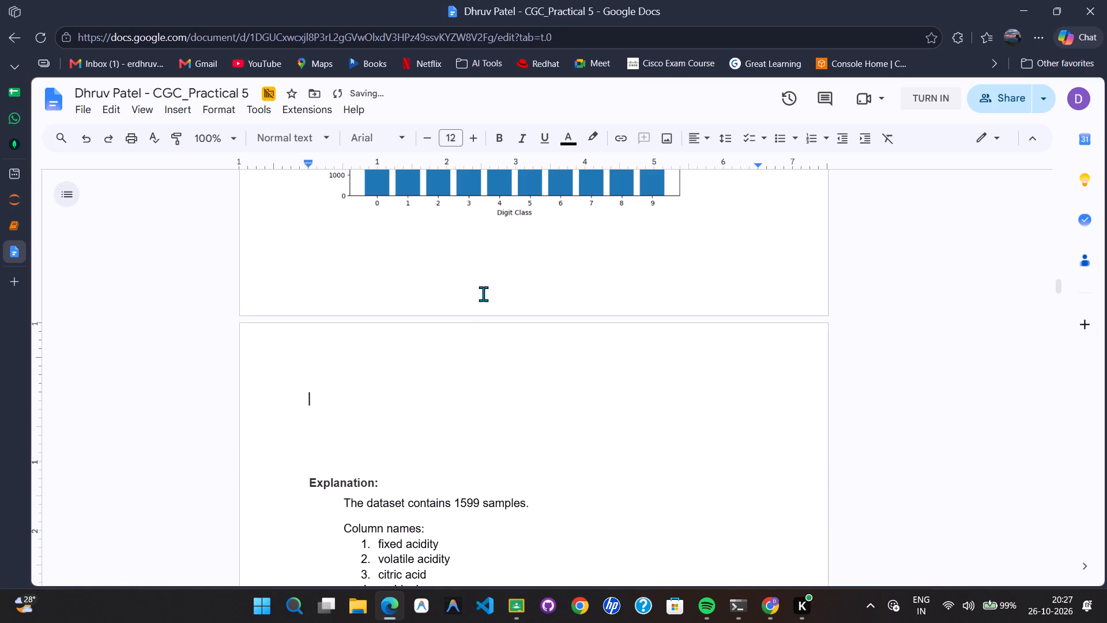
key("Delete")
key("Delete")
key("Delete")
key("Delete")
key("Delete")
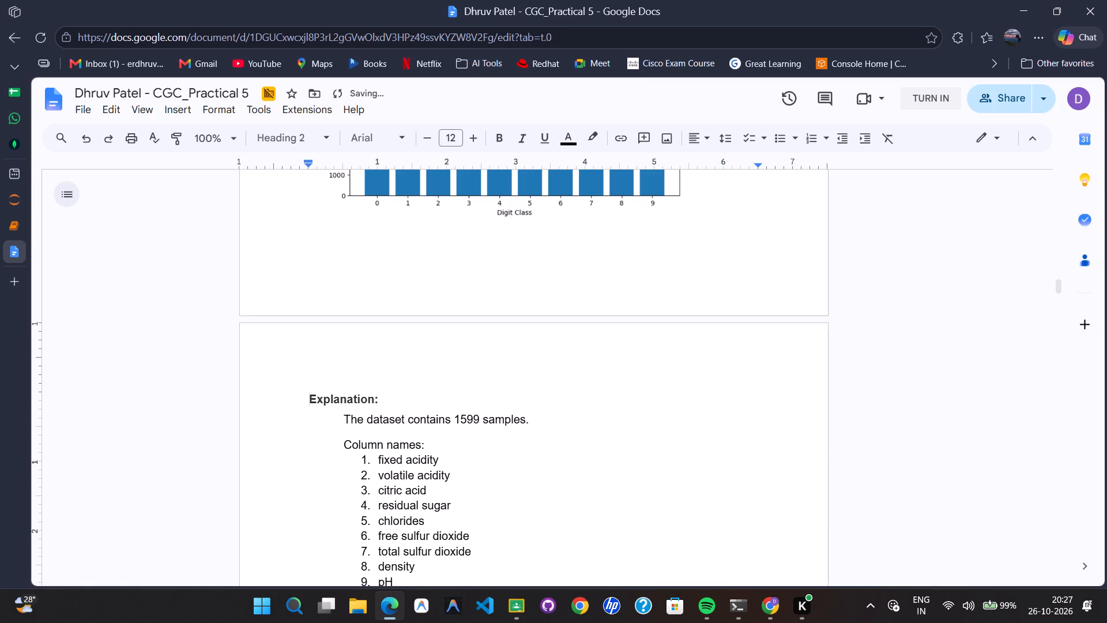
Examine the notebook's Task 3 dataset split cell and compare it with the document's Explanation and Task 3 sections.
scroll(492, 318, "down", 3)
key("alt+Tab")
scroll(498, 273, "down", 3)
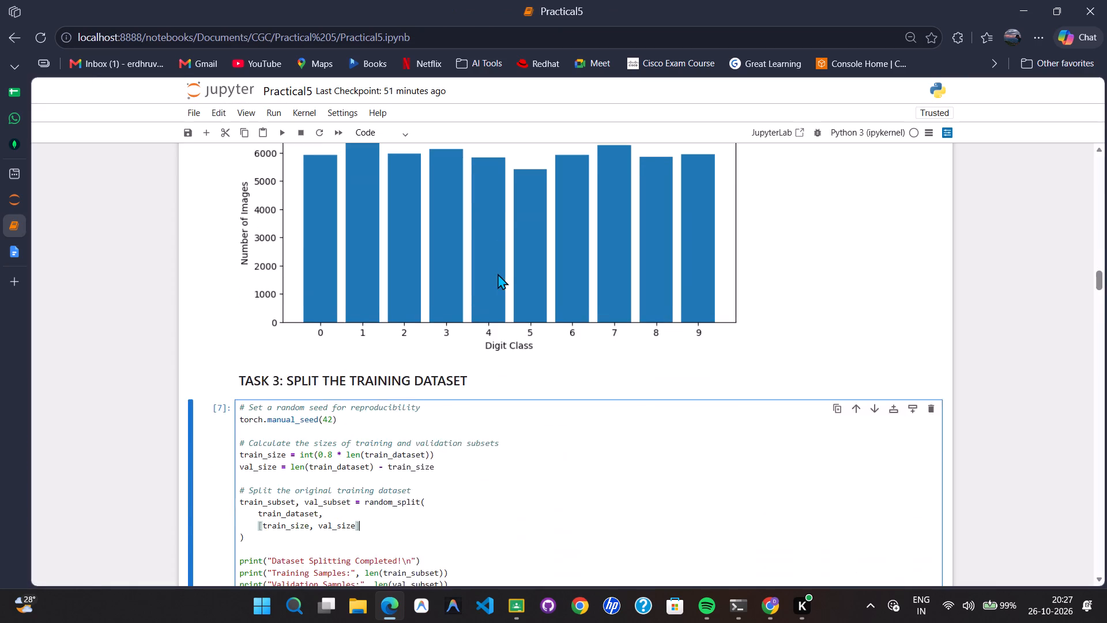
scroll(498, 273, "down", 3)
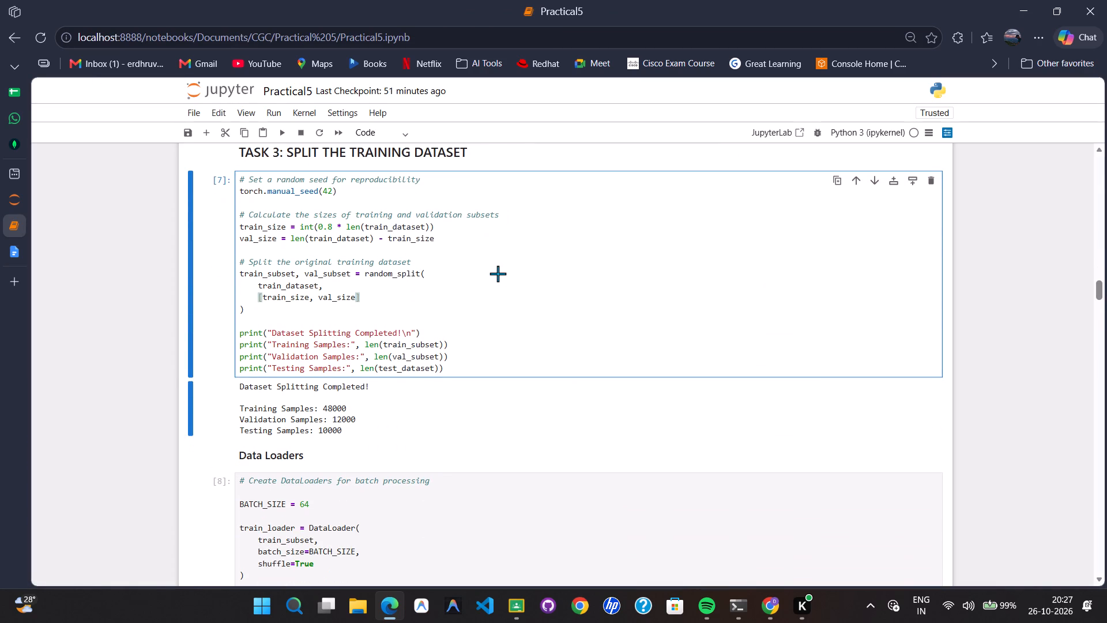
key("alt+Tab")
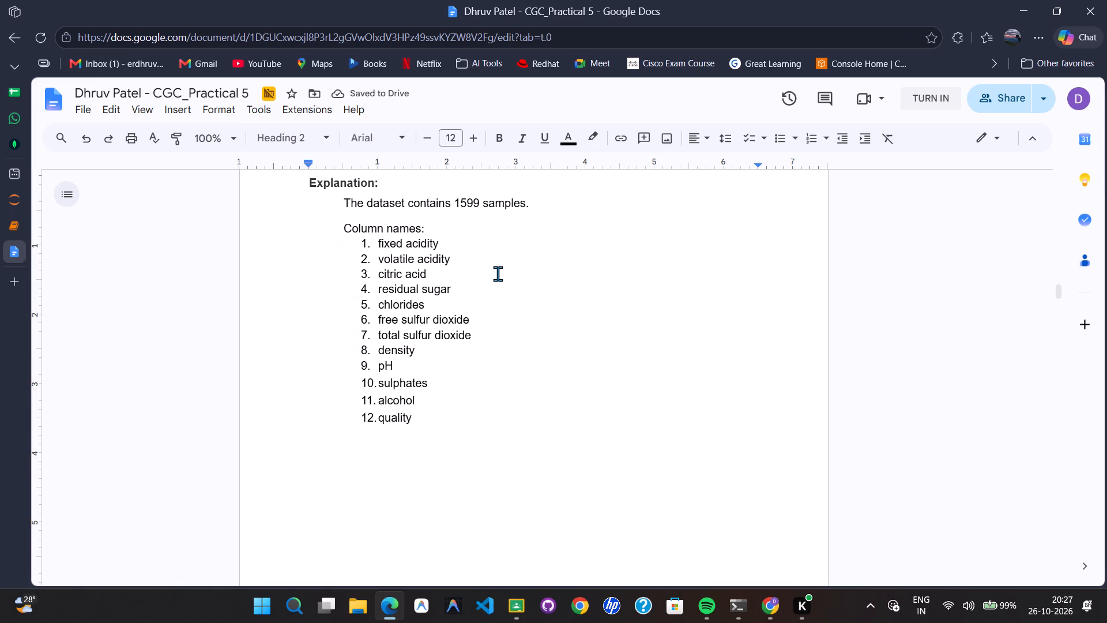
key("alt+Tab")
key("alt+Tab")
scroll(498, 273, "up", 1)
scroll(498, 273, "down", 2)
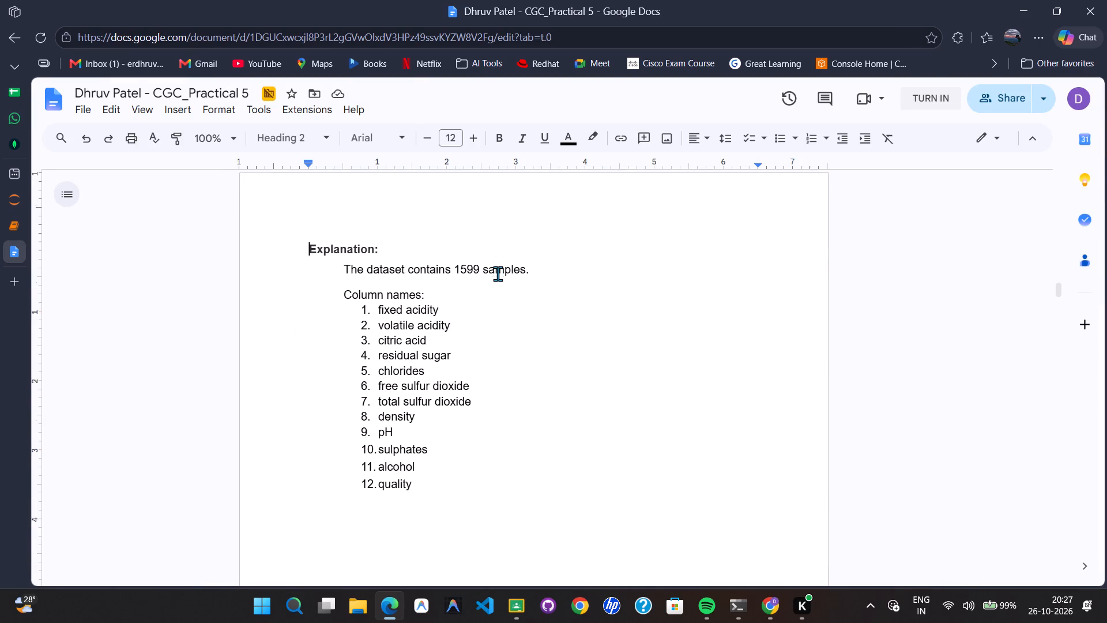
scroll(498, 273, "down", 9)
left_click(419, 241)
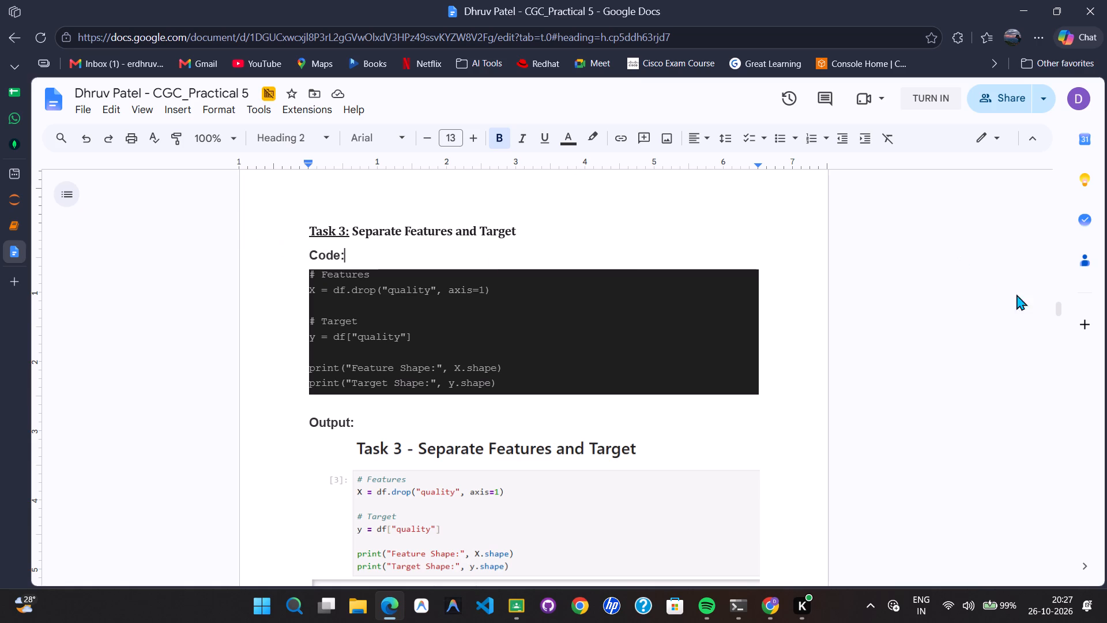
Copy the Task 3 title "Preprocess and split the data" from the document's Tasks to Perform list.
left_click_drag(1060, 310, 1057, 196)
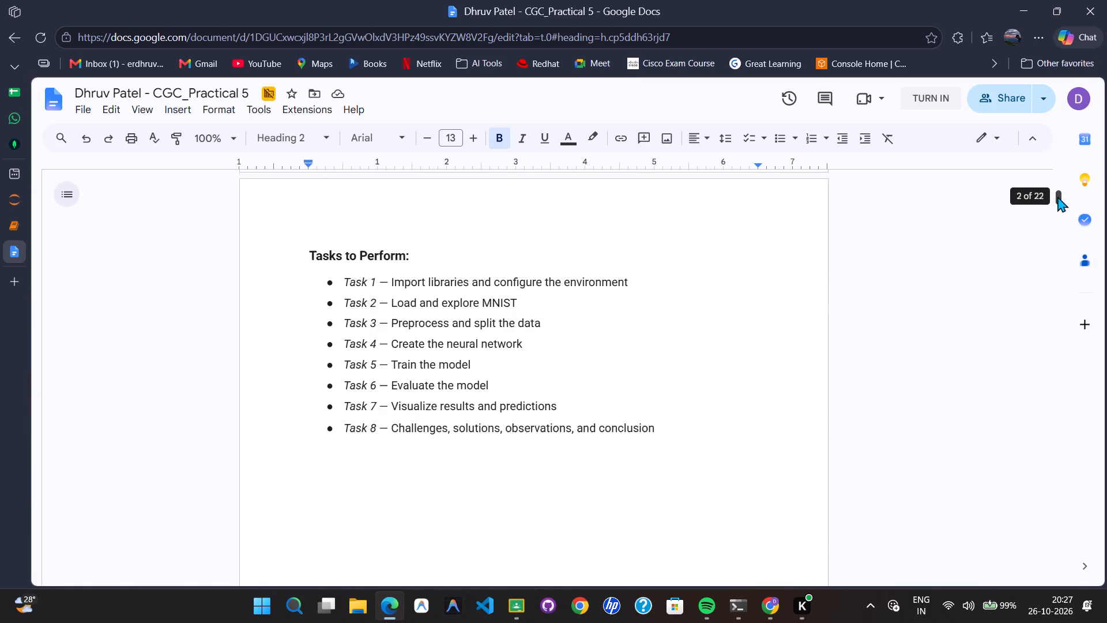
left_click_drag(1057, 196, 1051, 204)
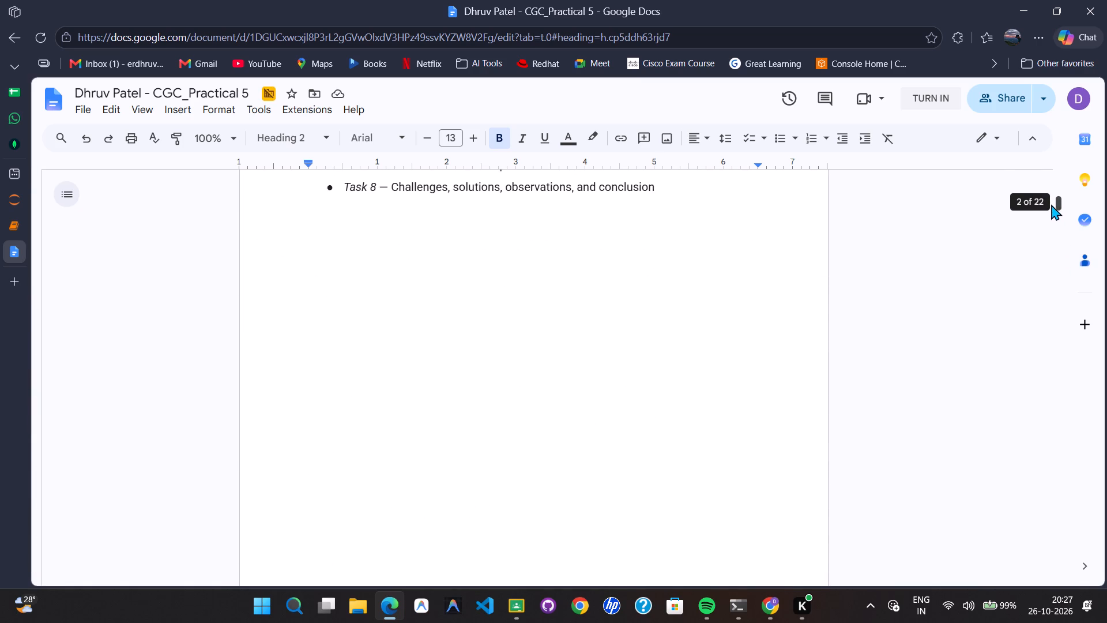
left_click_drag(1051, 204, 1049, 196)
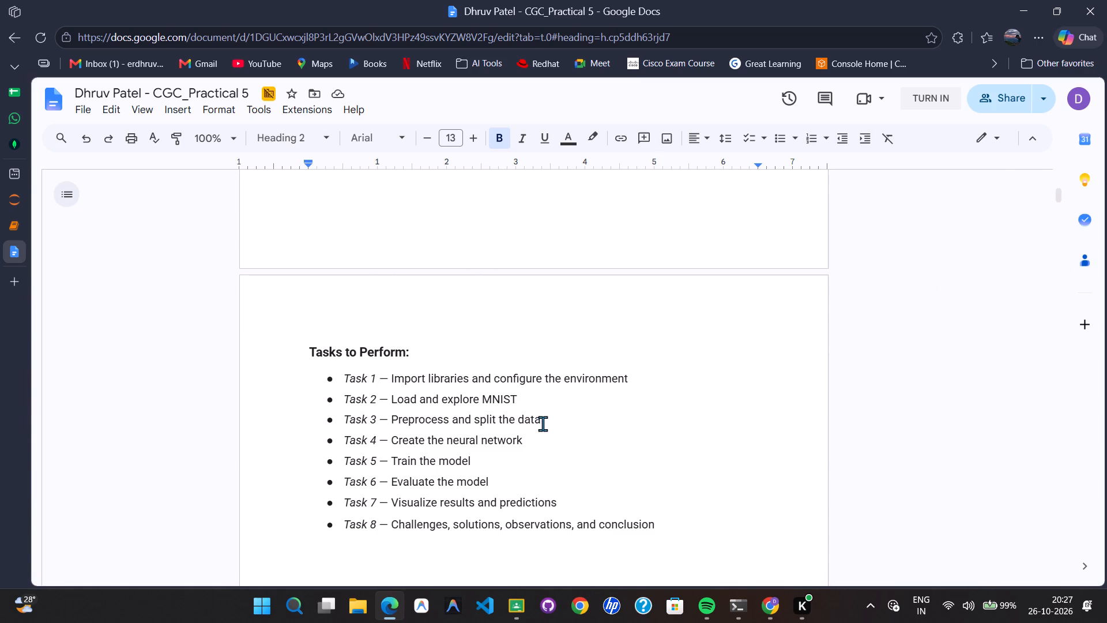
left_click_drag(543, 423, 393, 415)
key("ctrl+c")
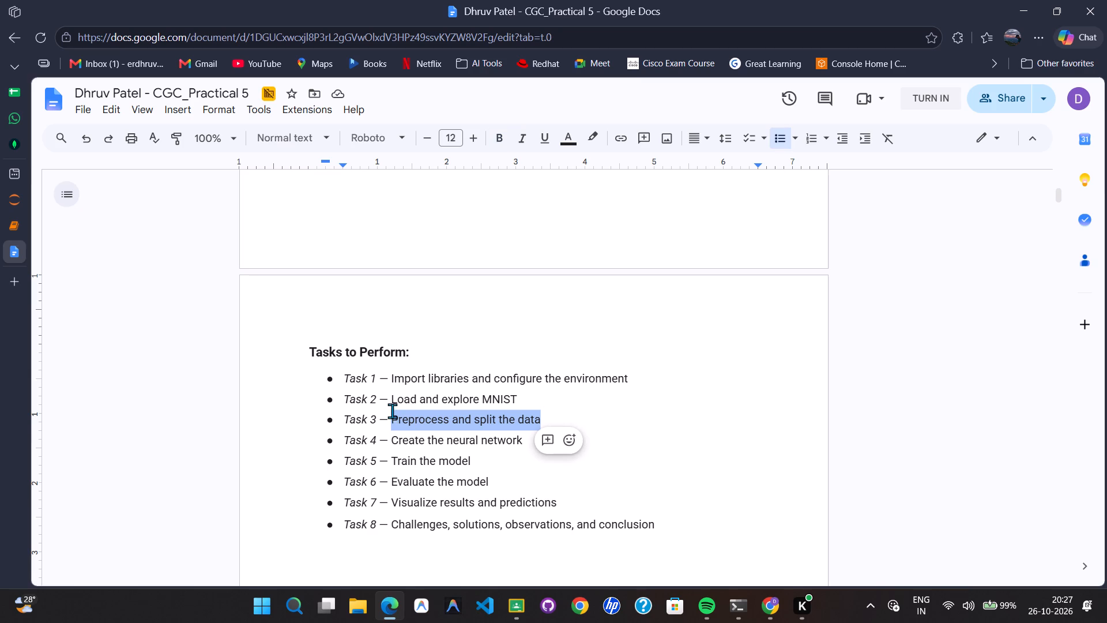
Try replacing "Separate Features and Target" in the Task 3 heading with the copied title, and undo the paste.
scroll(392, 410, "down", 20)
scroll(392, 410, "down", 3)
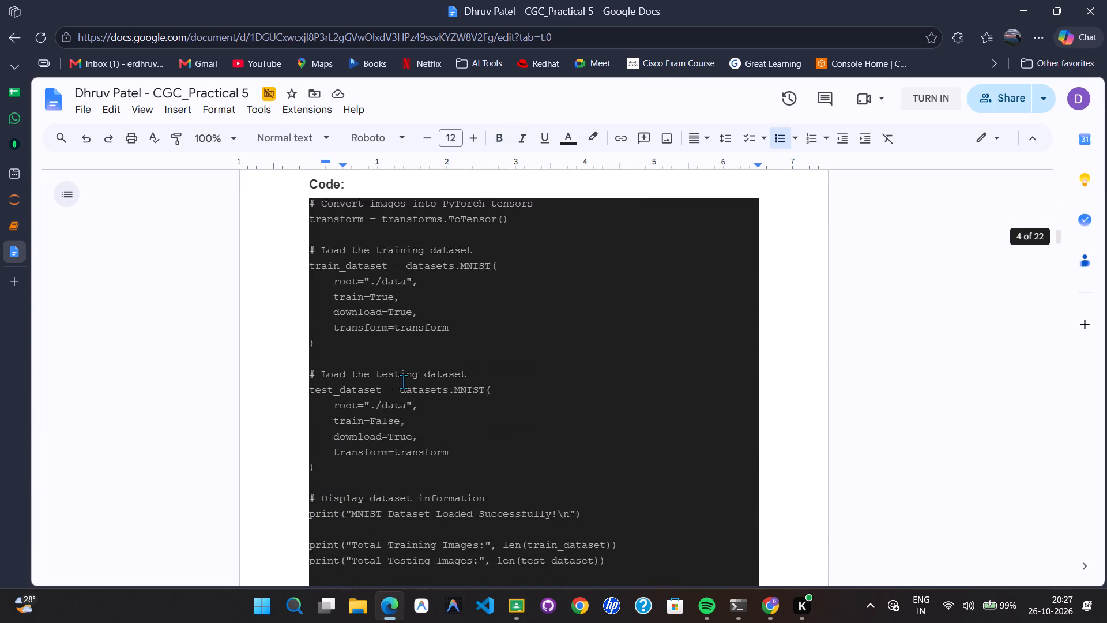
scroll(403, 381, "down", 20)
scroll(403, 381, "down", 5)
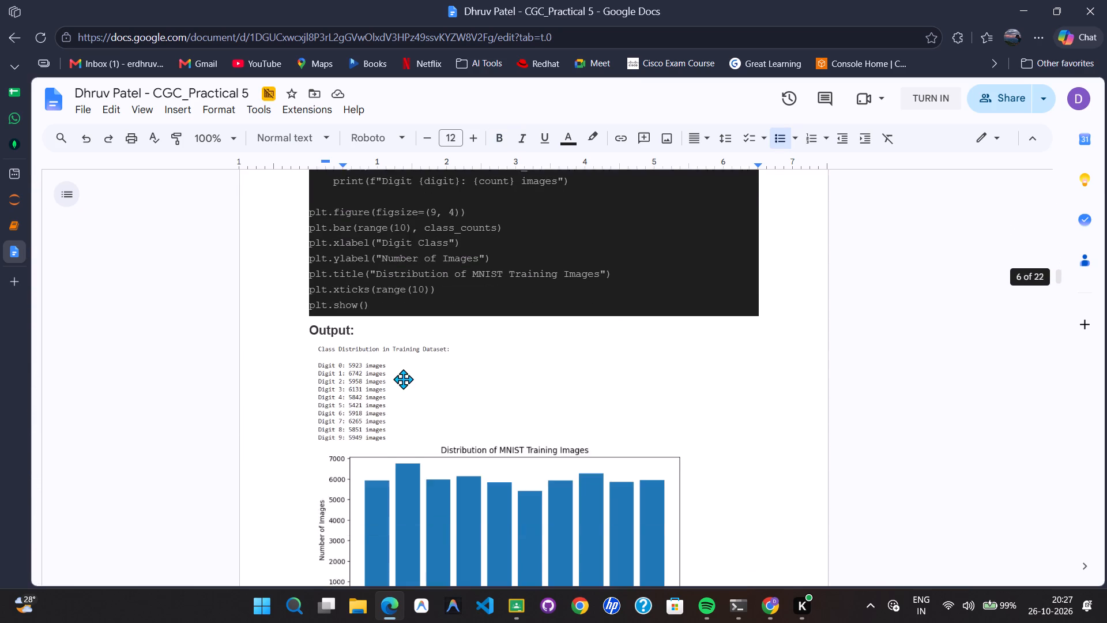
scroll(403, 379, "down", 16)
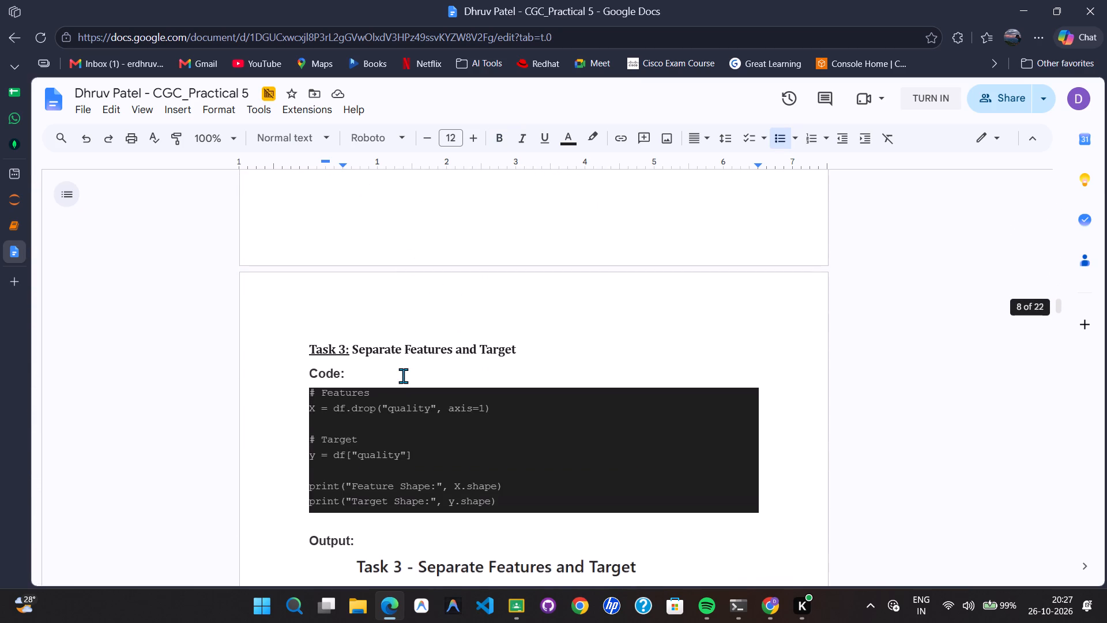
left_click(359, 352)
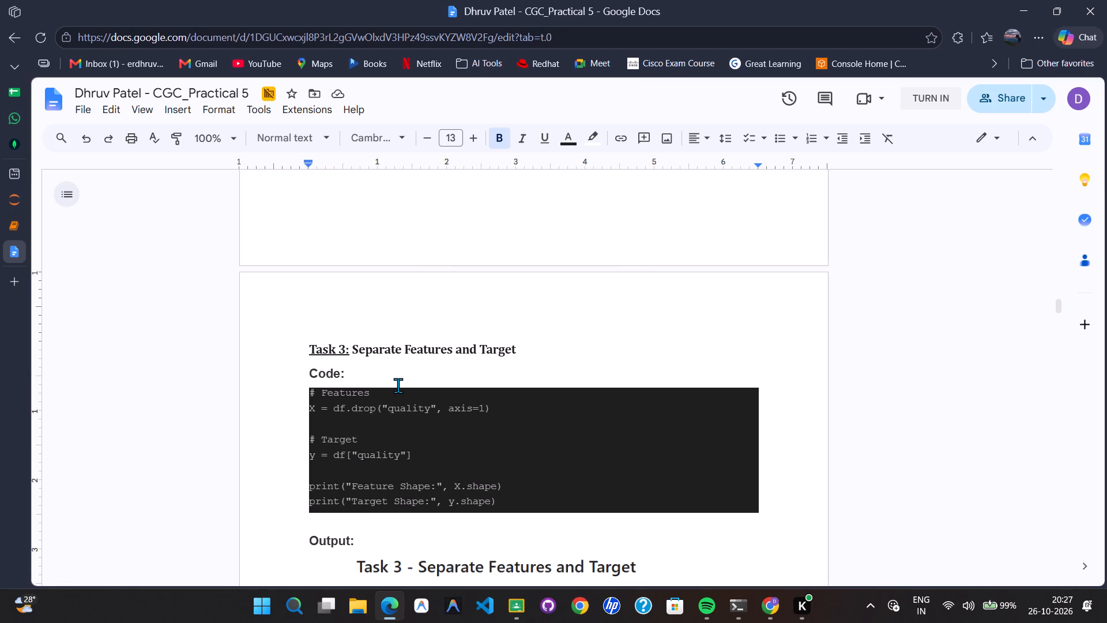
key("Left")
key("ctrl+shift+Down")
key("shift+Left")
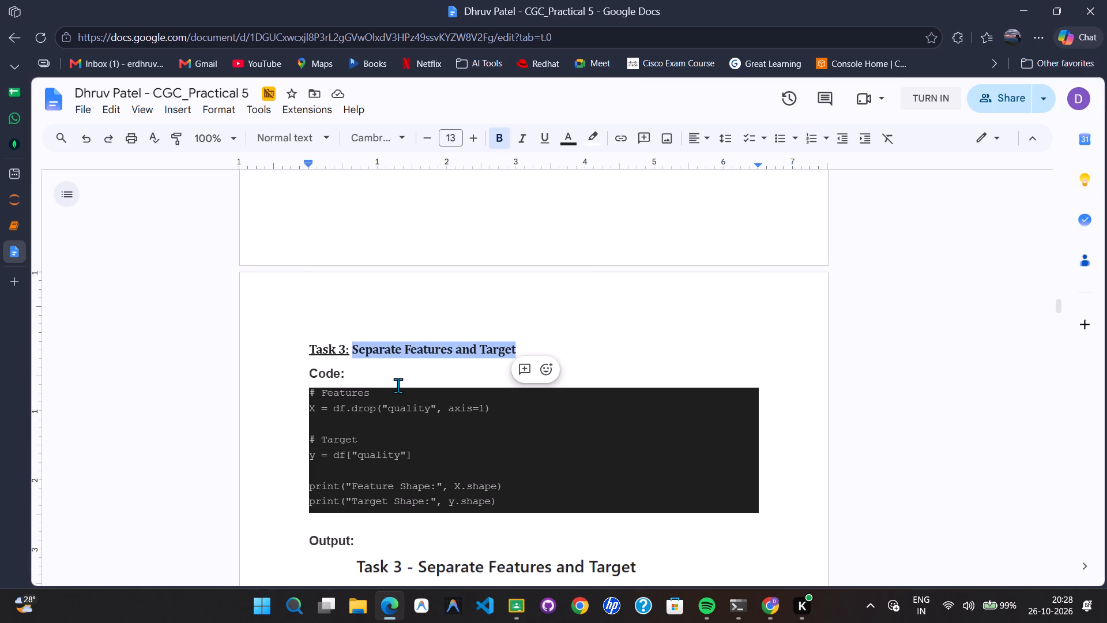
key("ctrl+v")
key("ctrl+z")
Replace everything after the initial "S" of the Task 3 heading's title with the copied "Preprocess and split the data".
key("Right")
key("ctrl+shift+Left")
key("ctrl+shift+Left")
key("ctrl+shift+Left")
key("ctrl+shift+Left")
key("shift+Right")
key("shift+Right")
key("shift+Left")
key("ctrl+v")
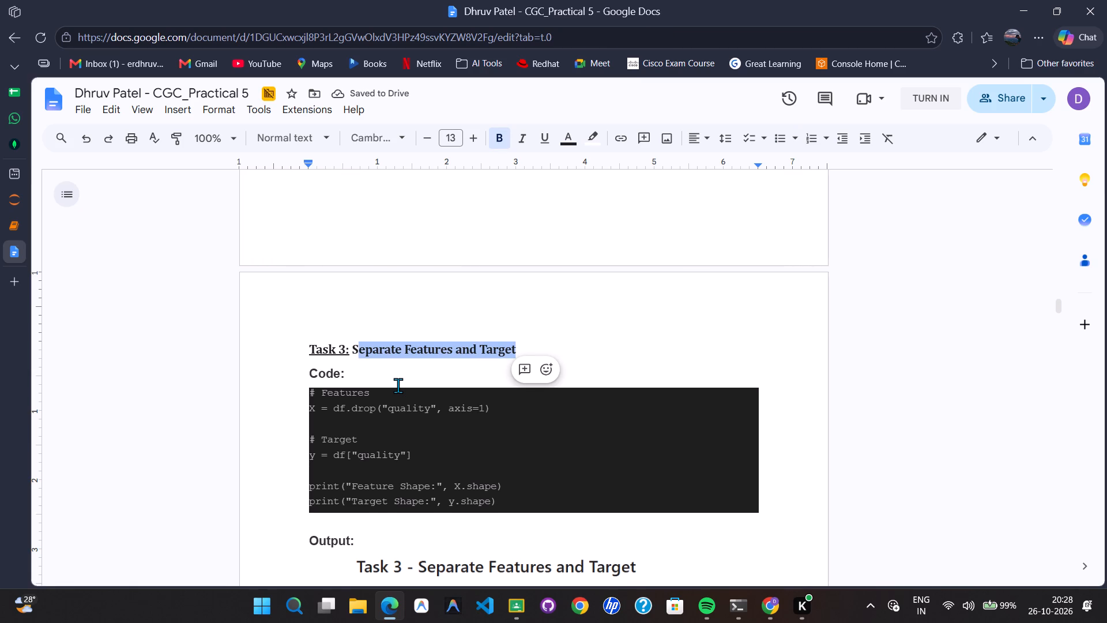
Add a space after the initial "S" in the Task 3 heading and copy the S's formatting onto "Preprocess and split the data".
key("Left")
key("ctrl+Up")
key("Right")
key("ctrl+Right")
key("ctrl+Right")
key("ctrl+Right")
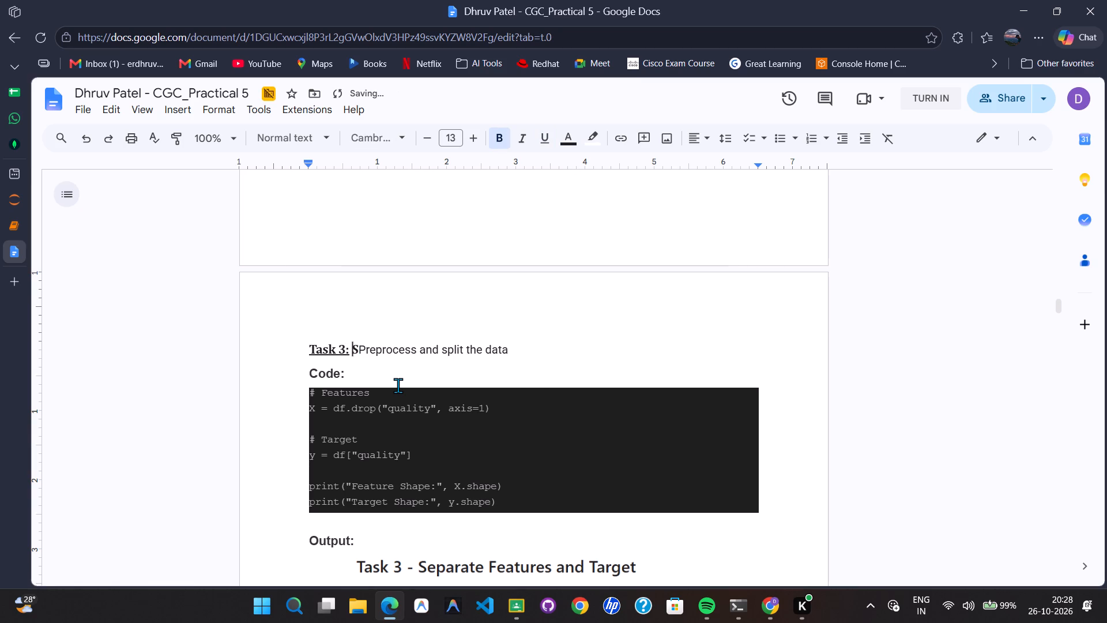
key("Right")
key("space")
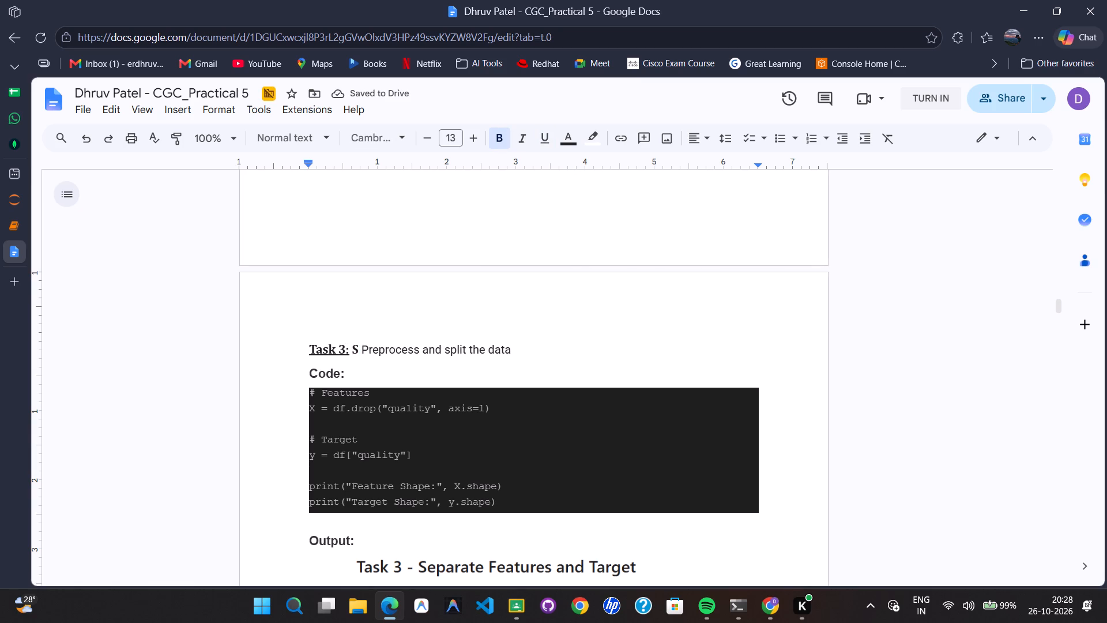
key("space")
key("BackSpace")
key("Left")
key("Left")
key("ctrl+shift+Right")
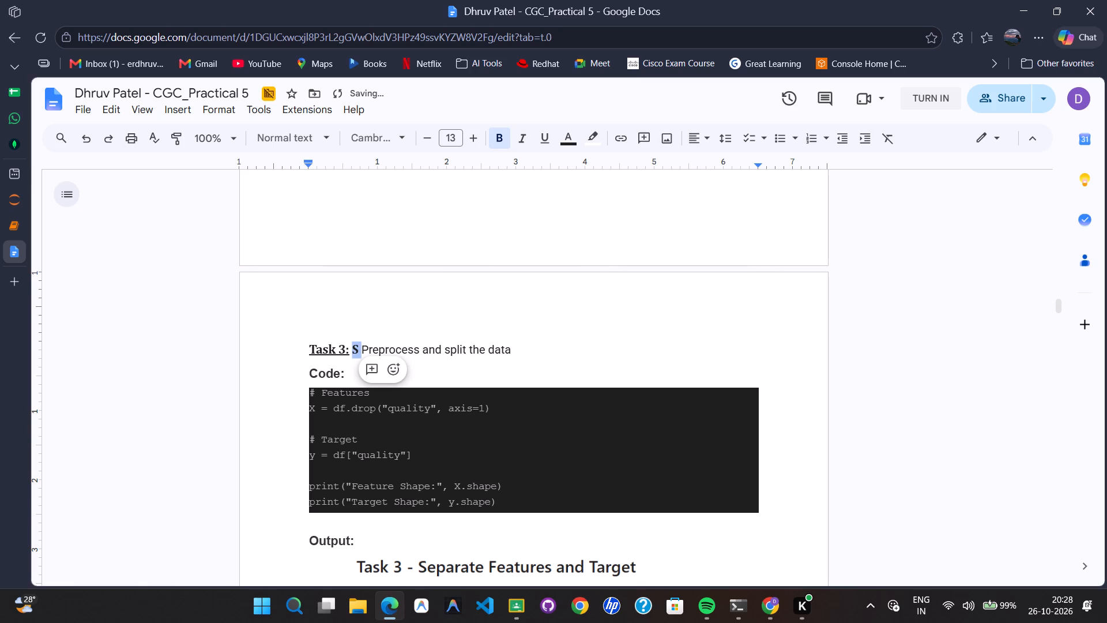
key("shift+Left")
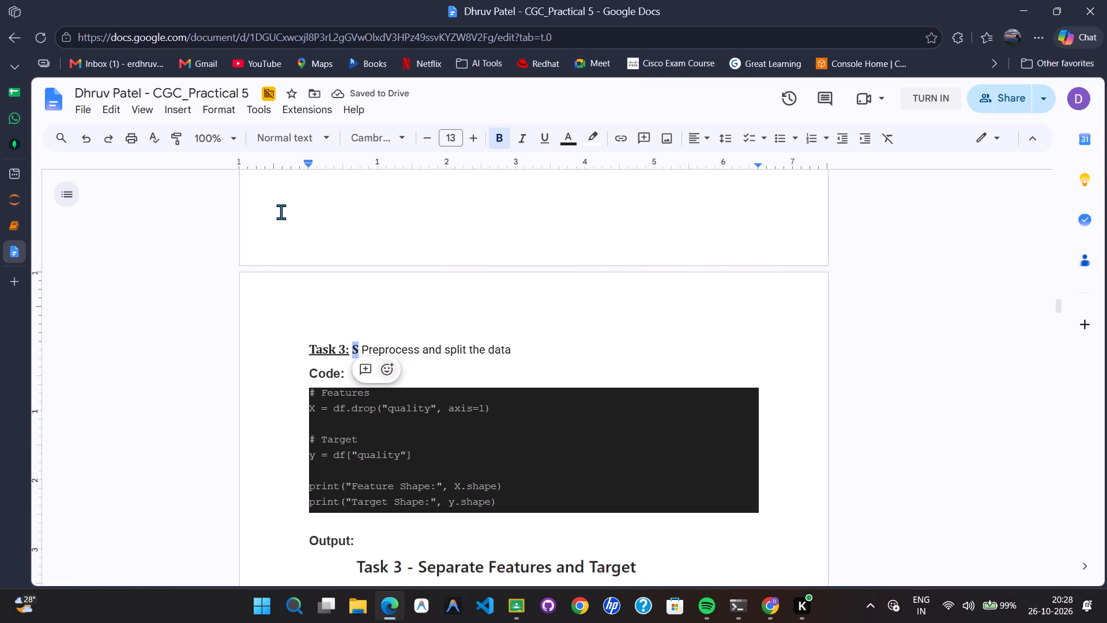
left_click(171, 147)
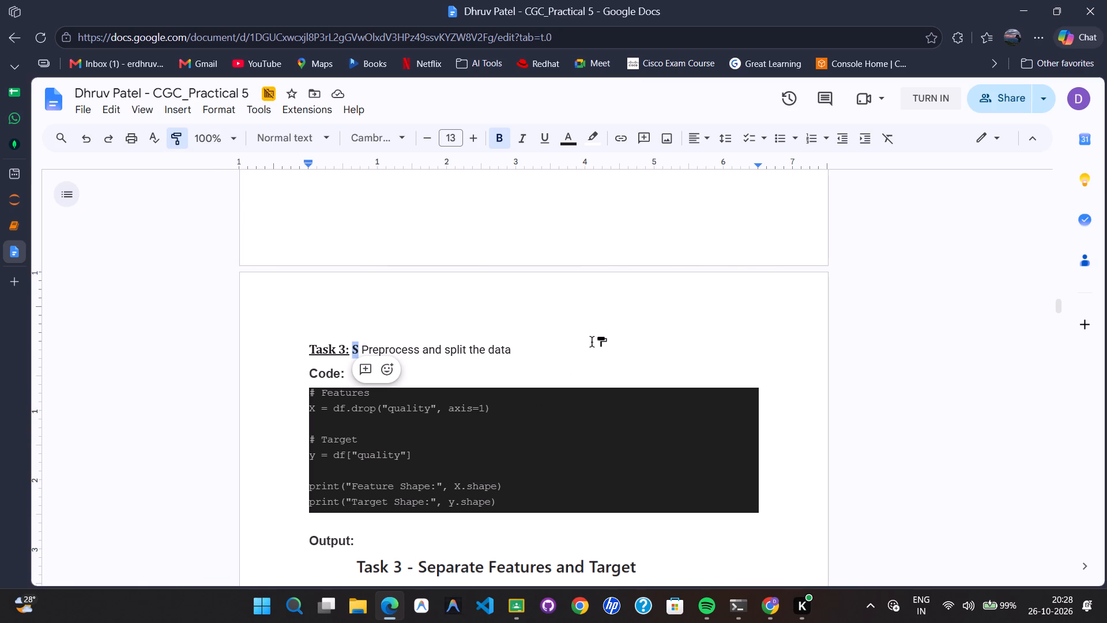
left_click_drag(516, 348, 439, 354)
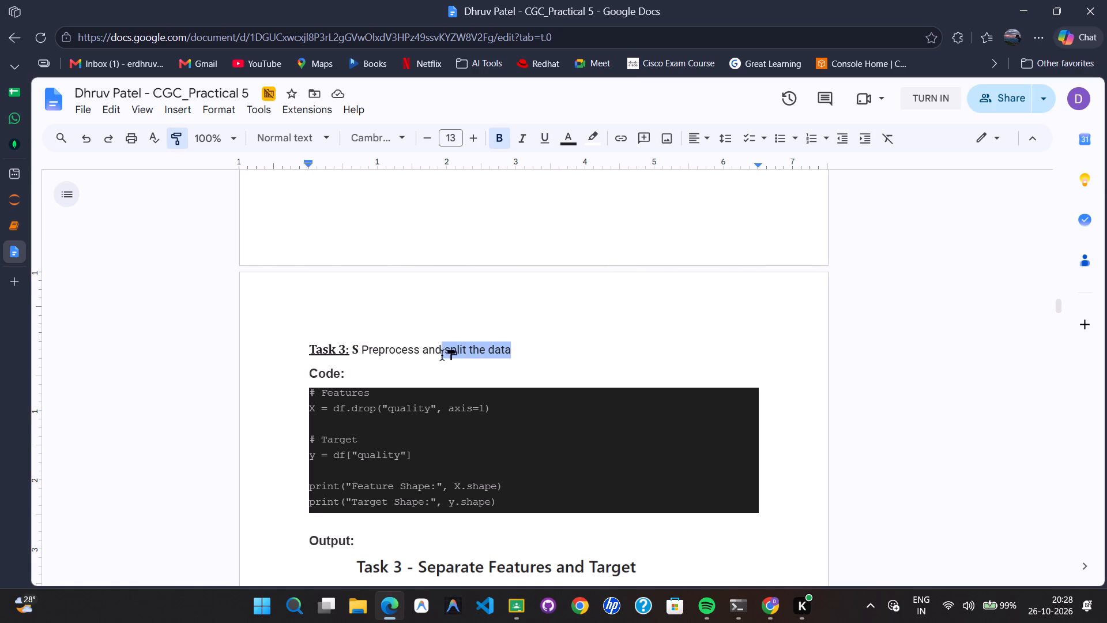
left_click_drag(439, 354, 357, 341)
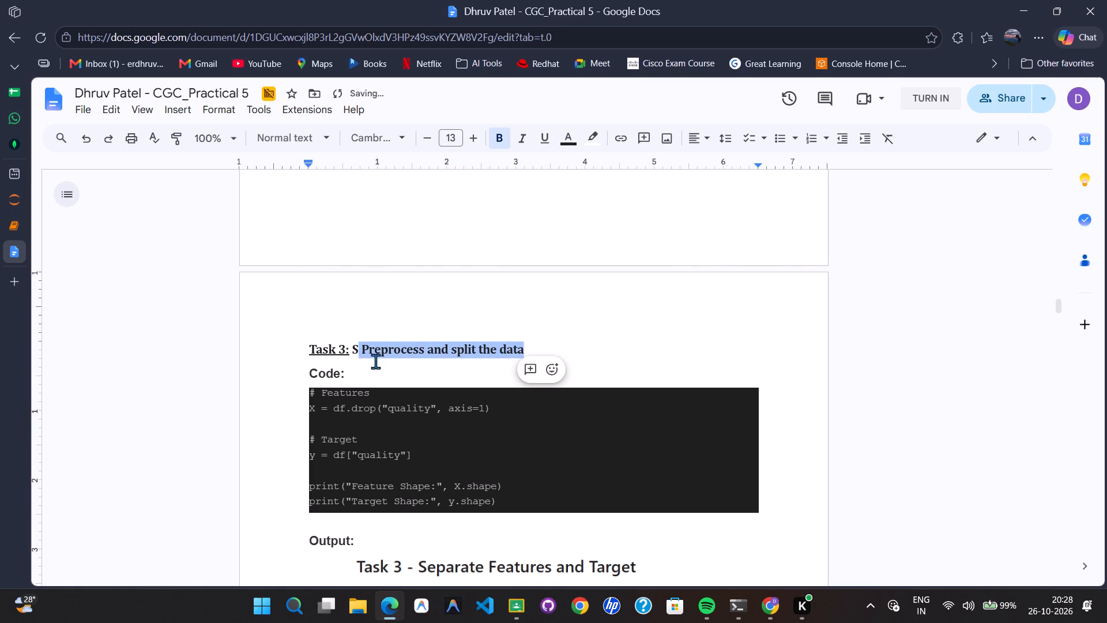
Delete the stray "S" and space before "Preprocess and split the data" in the Task 3 heading.
left_click(360, 350)
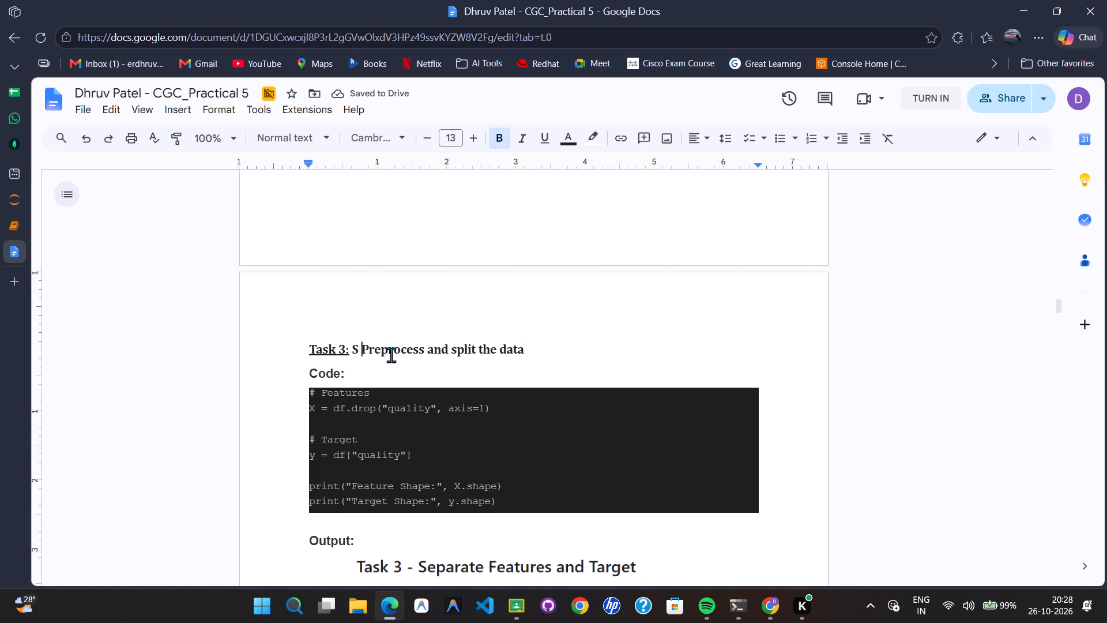
key("BackSpace")
key("BackSpace")
left_click(419, 377)
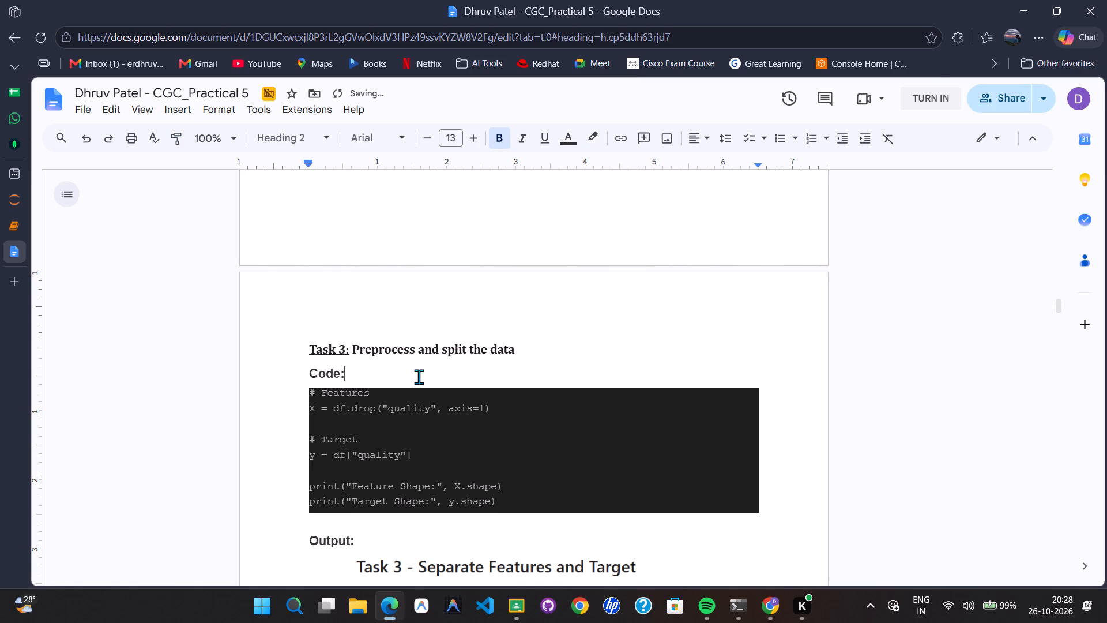
Switch to the Practical5 notebook and copy all the code in the Task 3 dataset split cell.
key("alt+Tab")
left_click(419, 322)
key("ctrl+a")
key("ctrl+c")
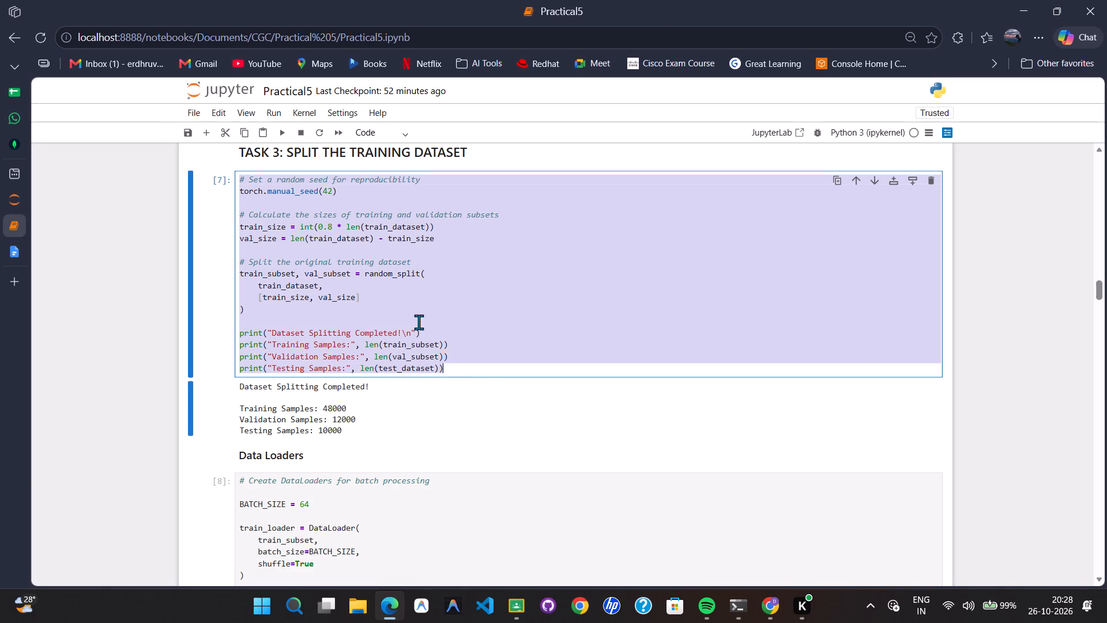
Replace the document's Task 3 features and target code with the copied dataset split code, leaving no trailing blank line.
key("alt+Tab")
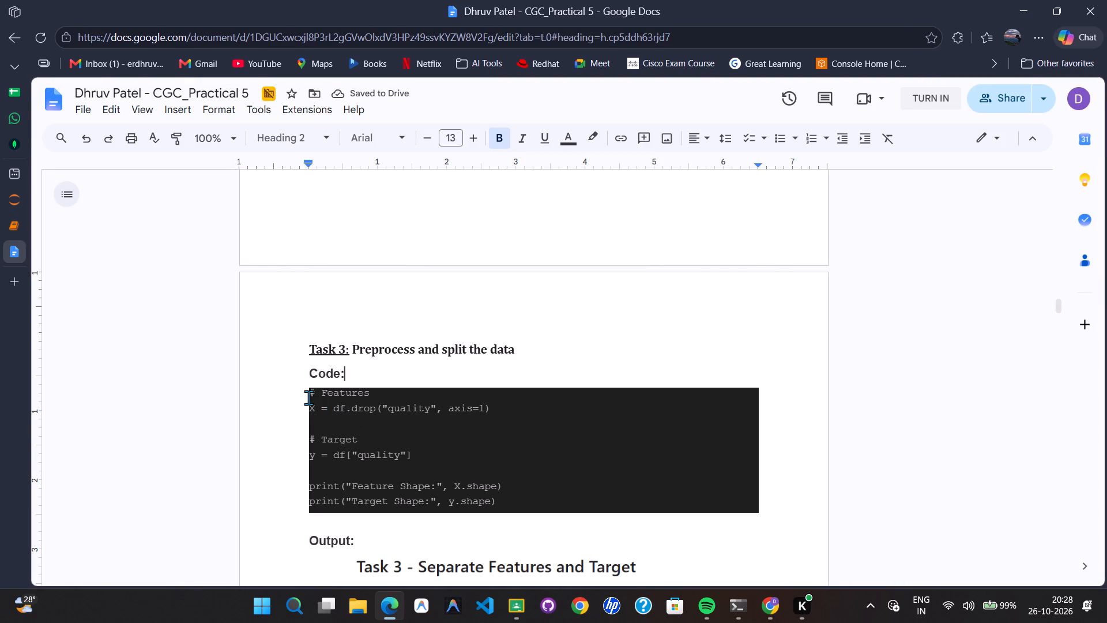
left_click(314, 393)
key("Left")
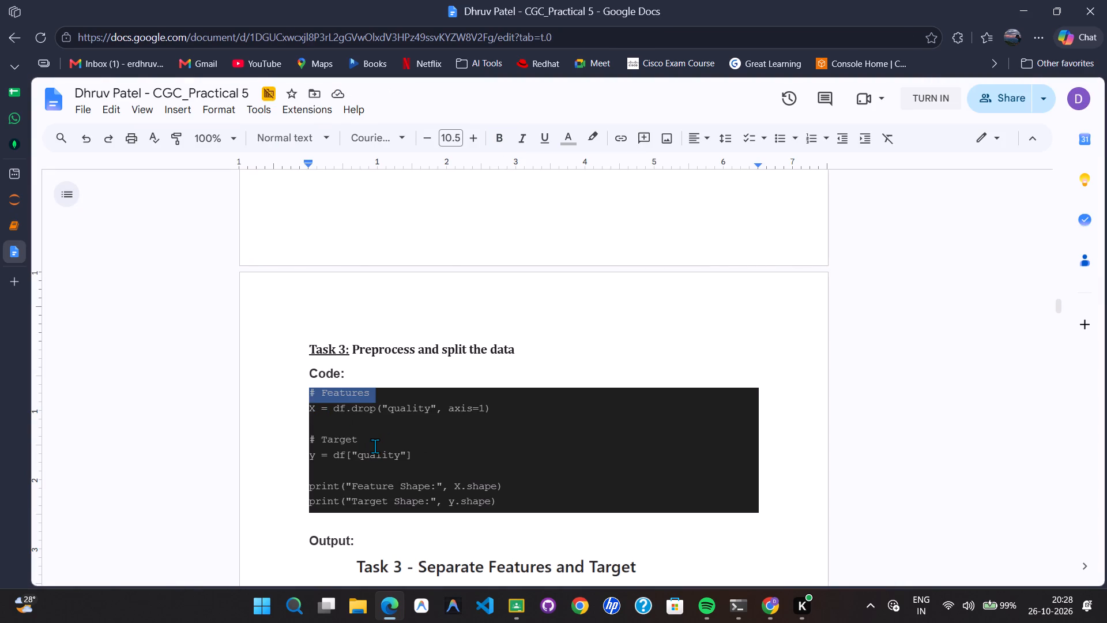
key("ctrl+shift+Down")
key("ctrl+shift+Down")
key("ctrl+shift+Down")
key("ctrl+shift+Down")
key("ctrl+shift+Down")
key("ctrl+shift+Down")
key("ctrl+shift+Down")
key("ctrl+shift+Down")
key("shift+Left")
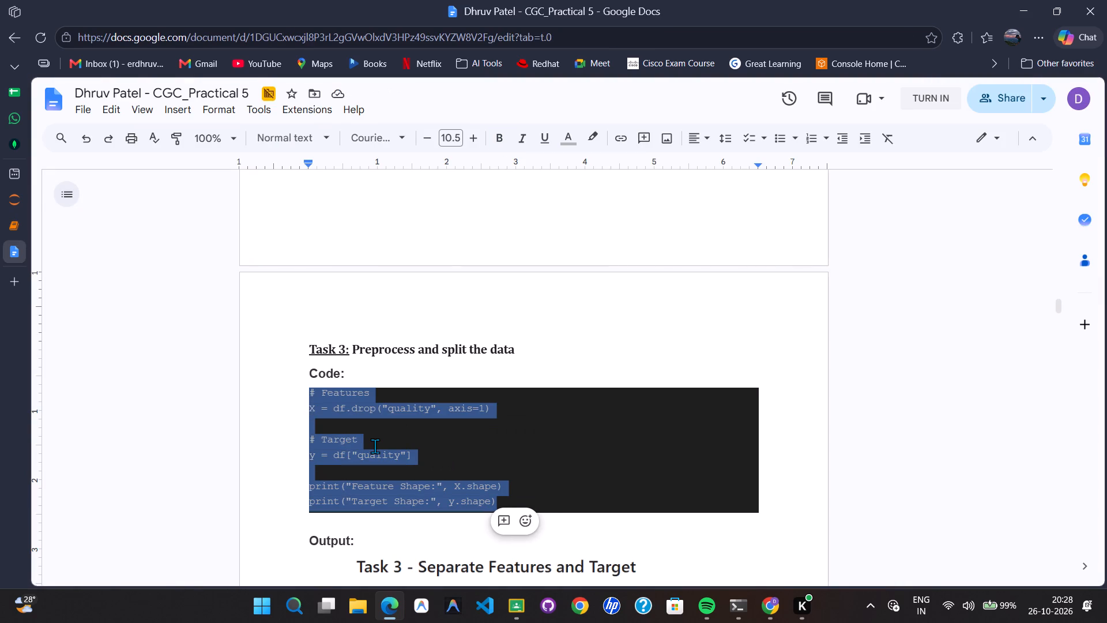
key("ctrl+v")
key("BackSpace")
key("Up")
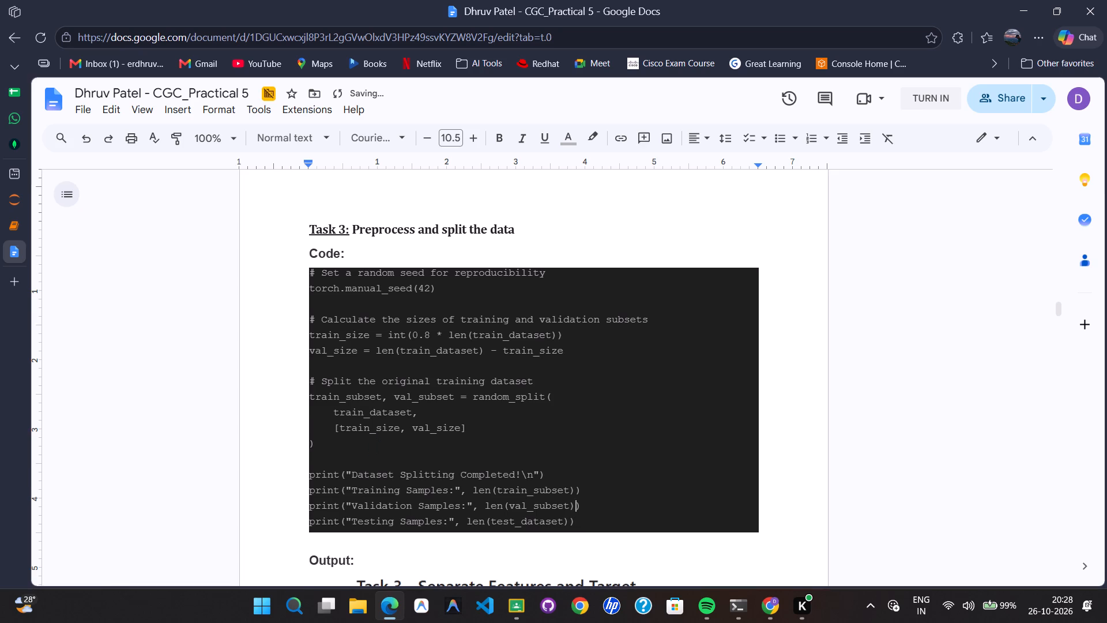
key("Up")
key("Up")
key("Up")
key("Up")
key("Up")
Copy all the code in the notebook's Data Loaders cell.
scroll(375, 446, "down", 2)
key("alt+Tab")
scroll(372, 432, "down", 2)
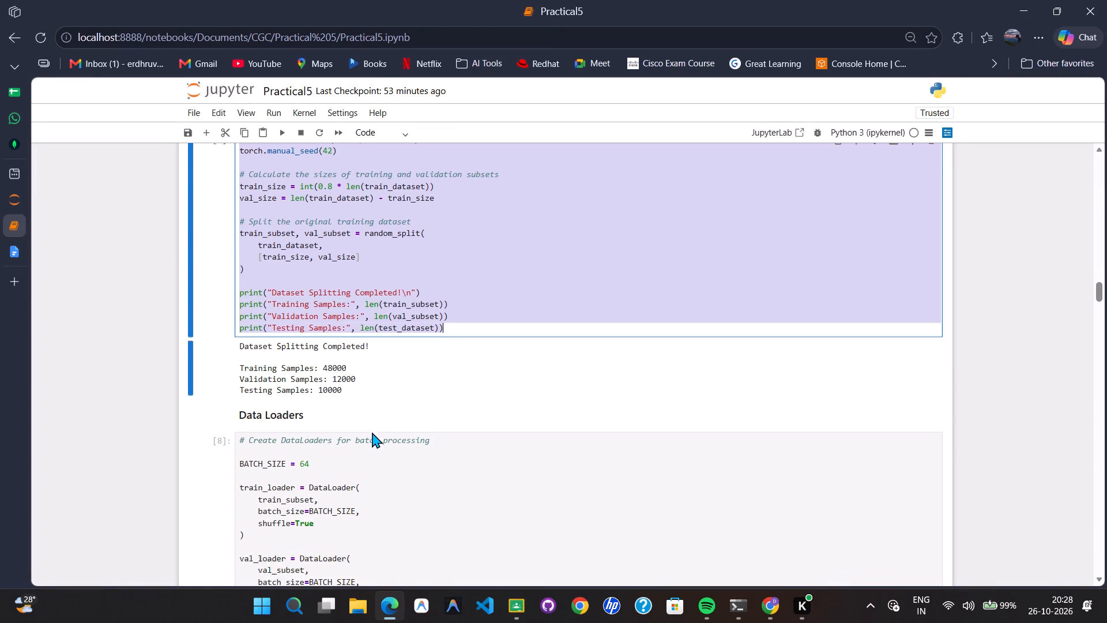
scroll(372, 432, "down", 2)
left_click(362, 412)
key("ctrl+a")
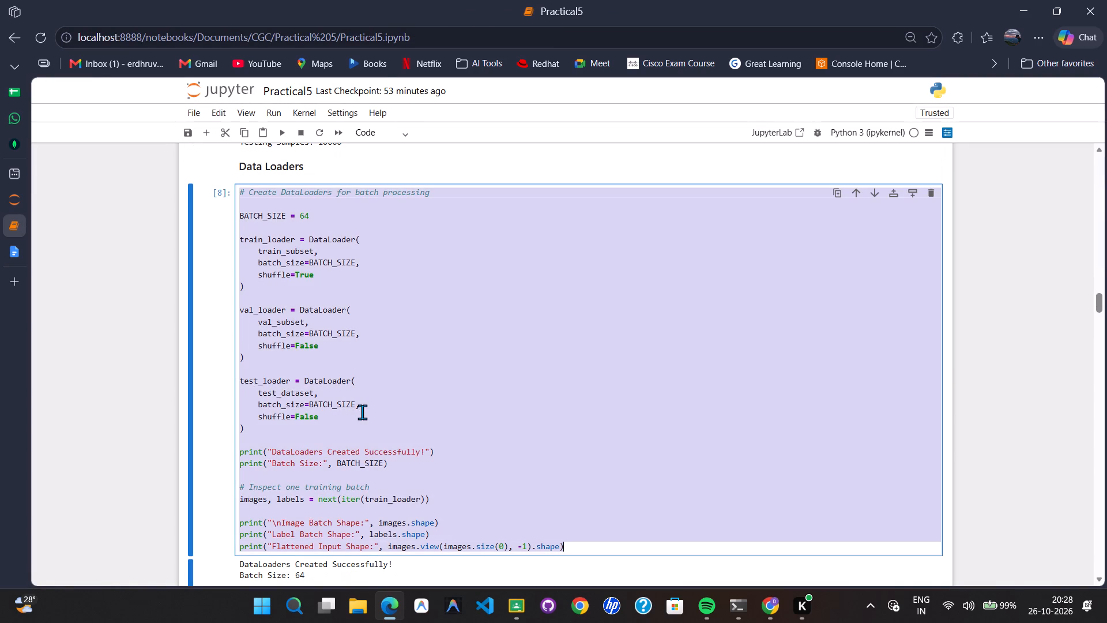
key("ctrl+c")
Insert five blank lines in the document between Task 3's output image and its Explanation.
key("alt+Tab")
scroll(415, 481, "up", 3)
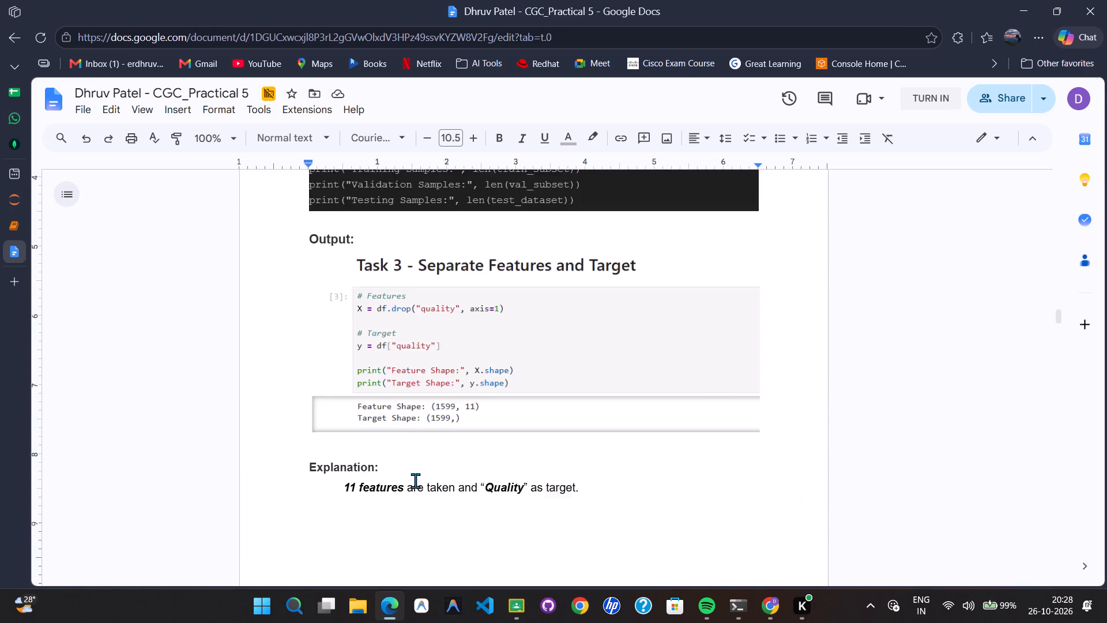
scroll(415, 481, "up", 4)
scroll(407, 459, "down", 6)
scroll(399, 441, "up", 2)
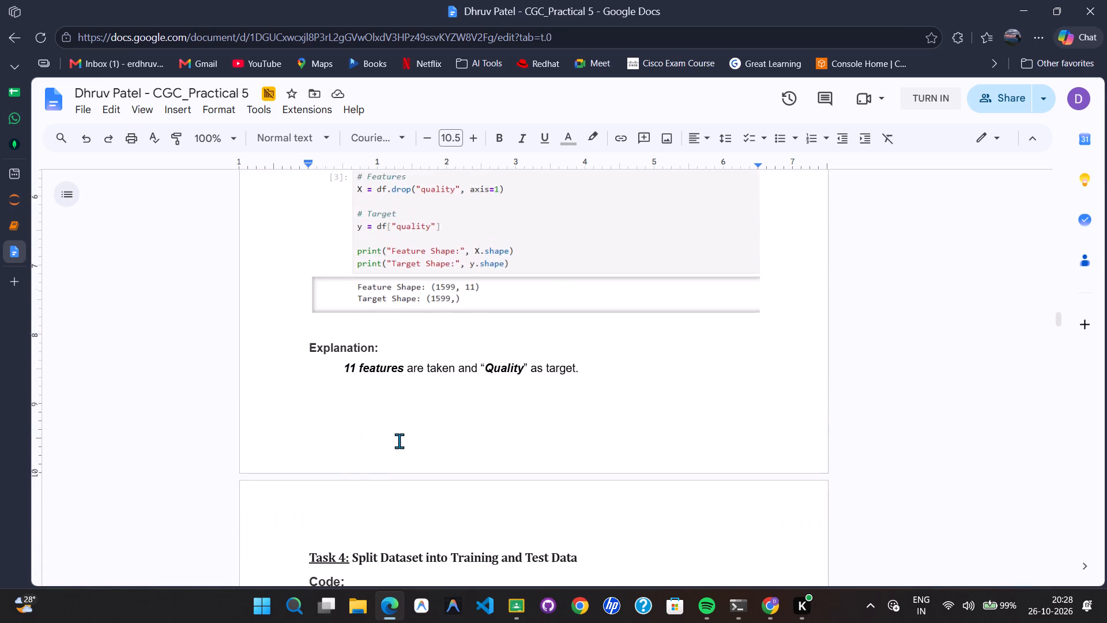
left_click(394, 449)
key("Return")
key("Return")
key("Return")
key("Return")
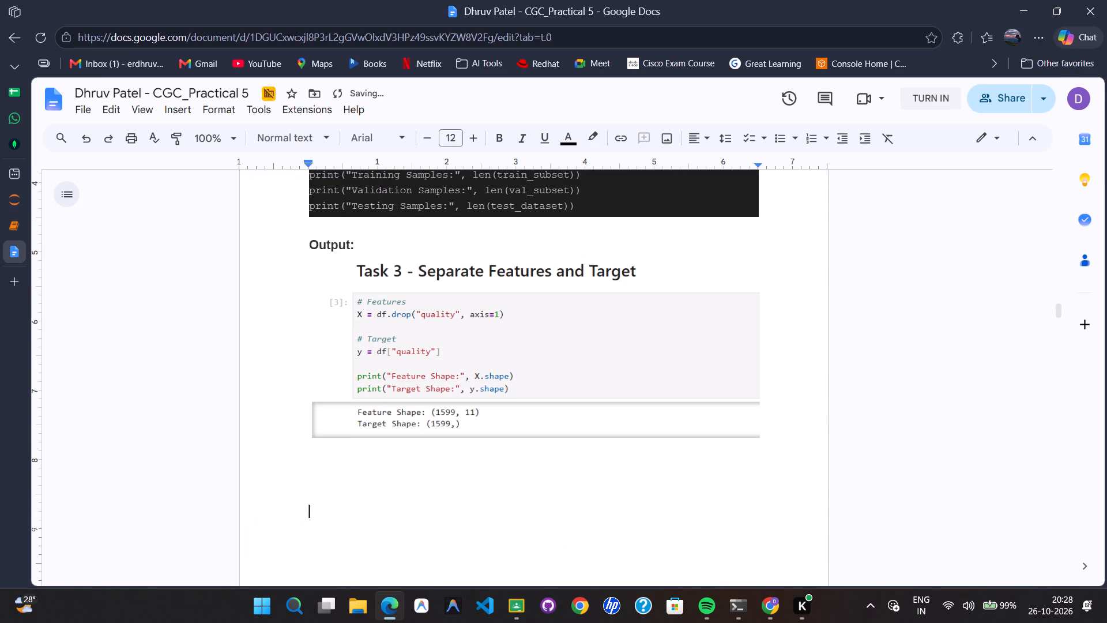
key("Return")
Paste the earlier copied Code and Output block, starting "# Convert images into PyTorch tensors", below Task 3's output from the clipboard history.
key("super+v")
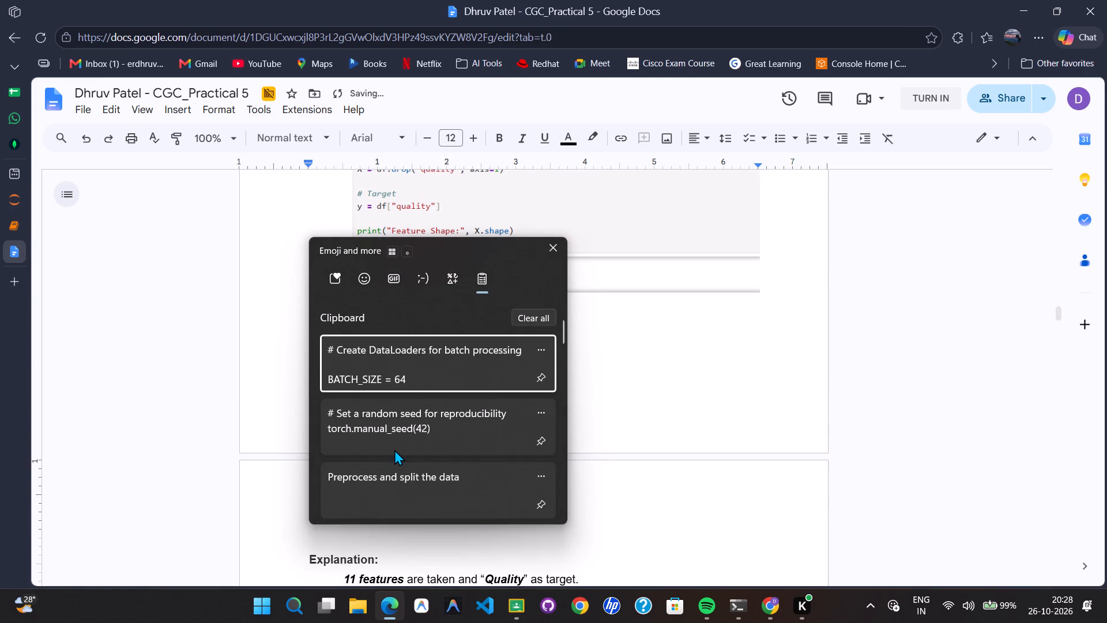
scroll(394, 449, "down", 5)
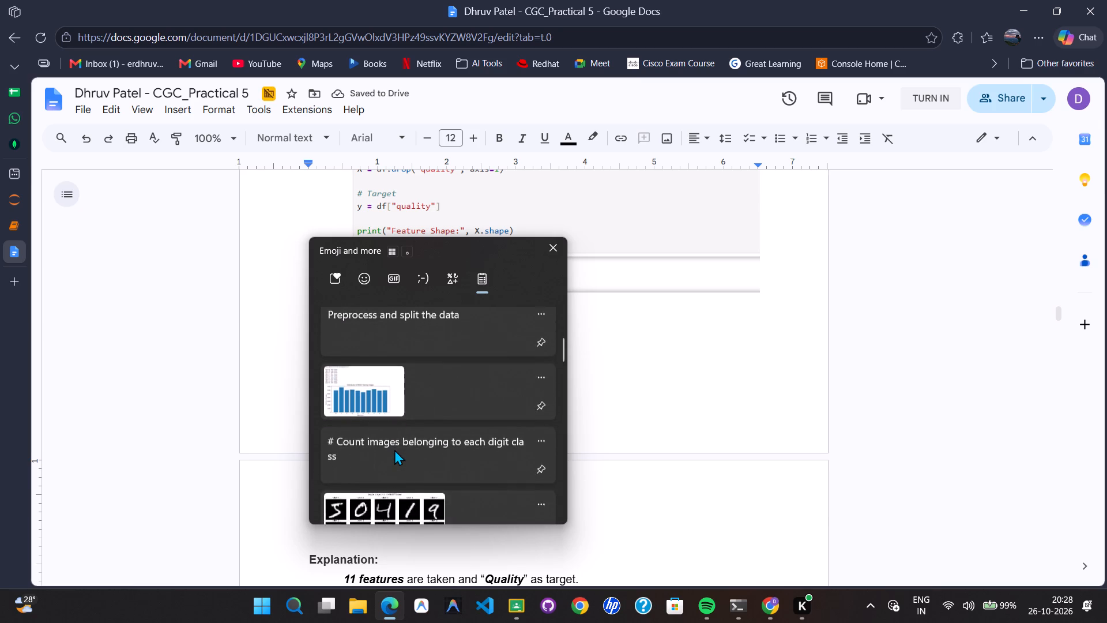
scroll(394, 449, "down", 6)
left_click(394, 446)
key("ctrl+v")
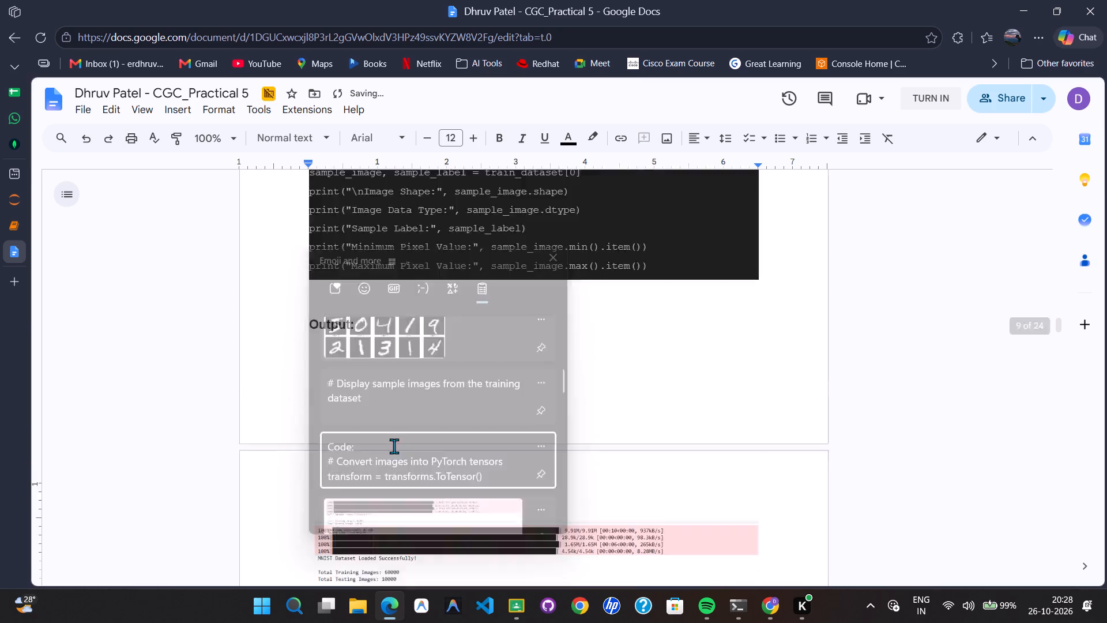
Replace the code in the pasted block with the copied DataLoaders code and remove its trailing blank line.
scroll(394, 446, "up", 9)
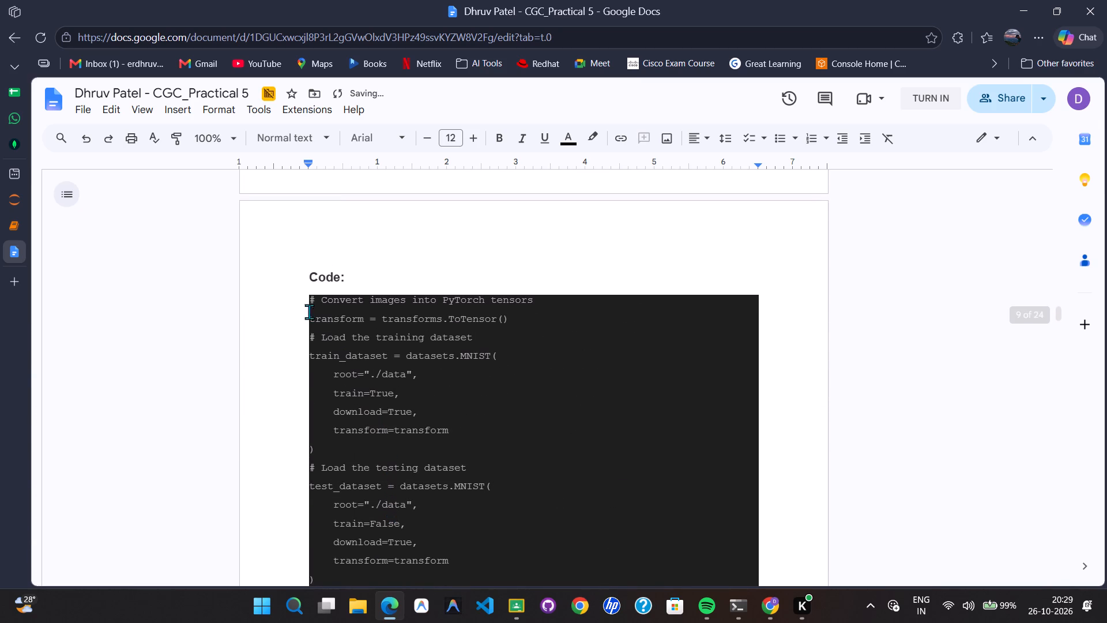
left_click(309, 303)
key("shift+Down")
key("shift+Down")
key("shift+Down")
key("shift+Down")
key("shift+Down")
key("shift+Down")
key("shift+Down")
key("shift+Down")
key("shift+Down")
key("shift+Down")
key("shift+Down")
key("shift+Down")
key("shift+Down")
key("shift+Down")
key("shift+Down")
key("shift+Down")
key("shift+Down")
key("shift+Down")
key("shift+Down")
key("shift+Down")
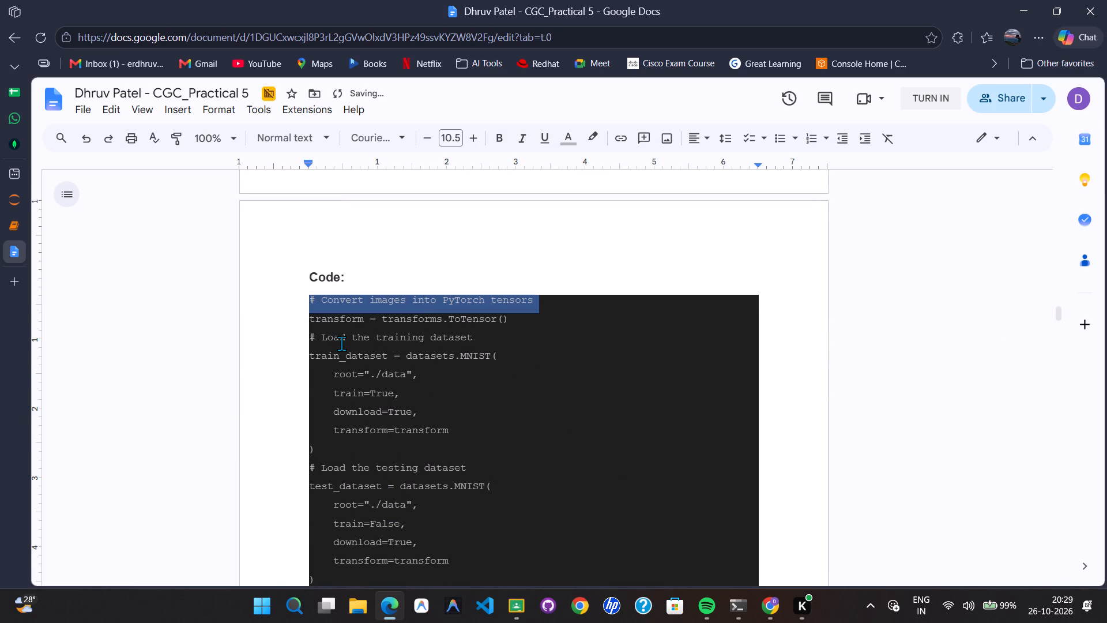
key("shift+Down")
key("shift+Down")
key("shift+Up")
key("shift+Up")
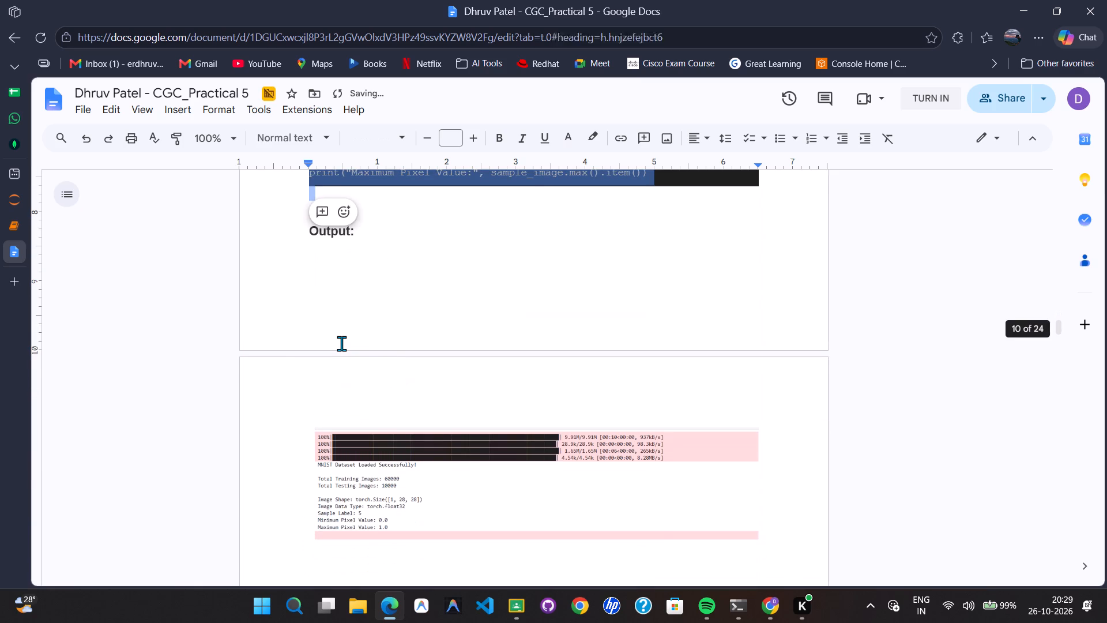
key("shift+Up")
key("shift+Left")
key("super+v")
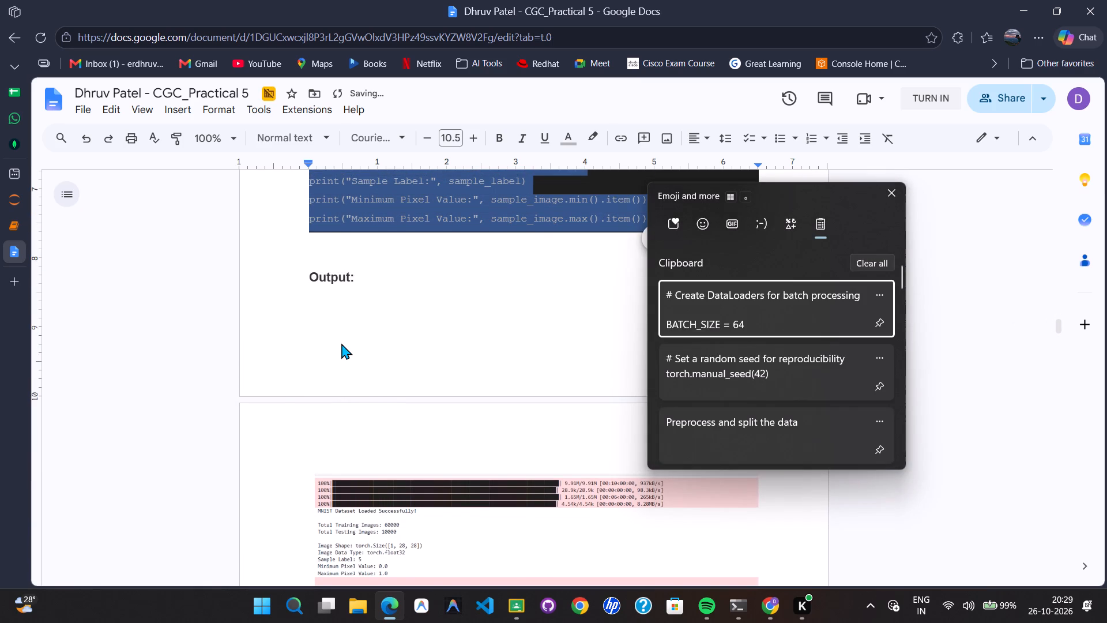
key("Return")
key("ctrl+v")
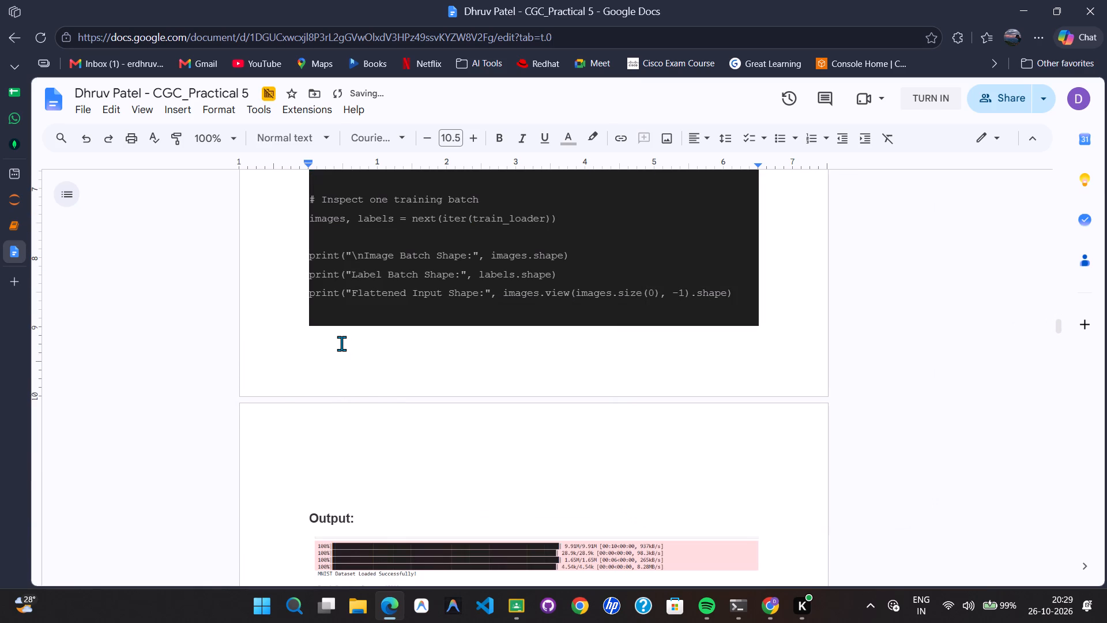
key("BackSpace")
Delete the blank lines before and after "BATCH_SIZE = 64" in the DataLoaders code.
scroll(341, 343, "up", 6)
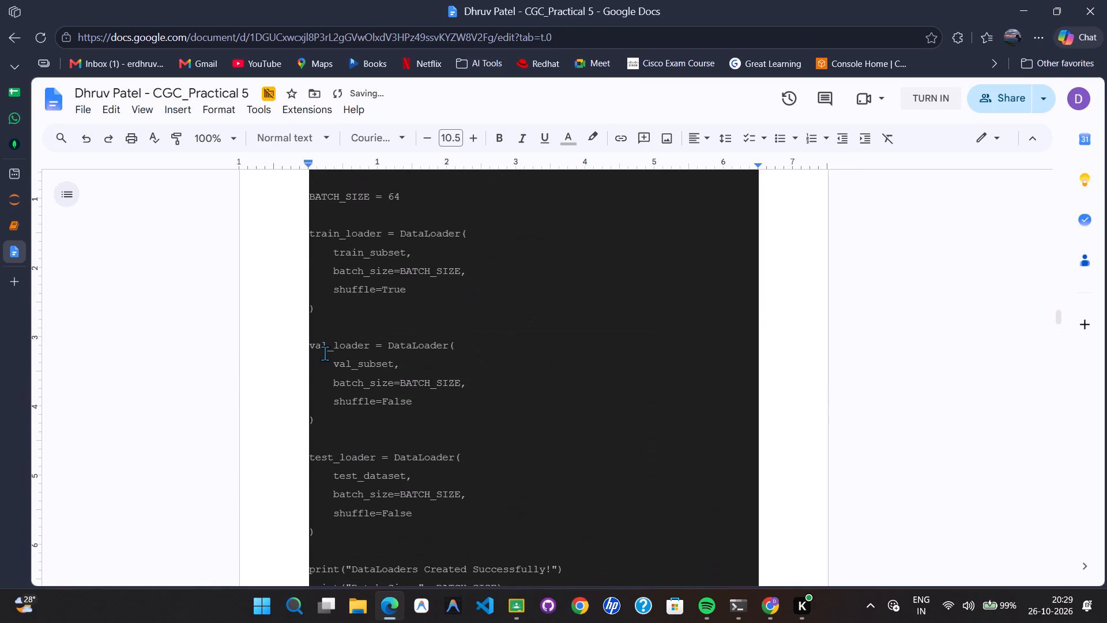
scroll(338, 394, "up", 4)
left_click(338, 475)
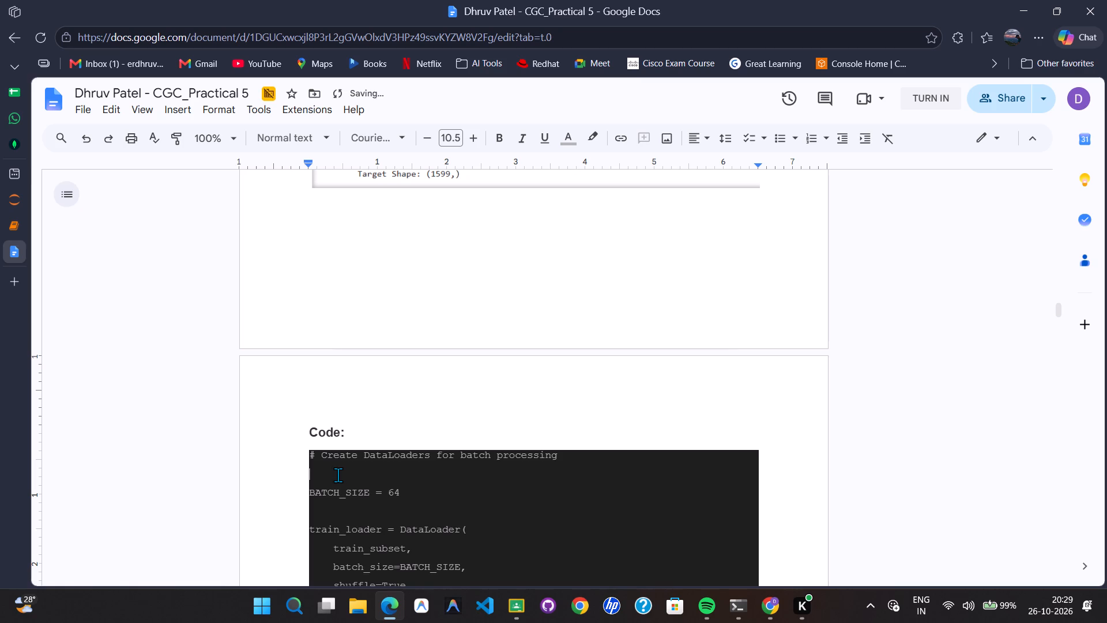
key("BackSpace")
left_click(347, 493)
key("BackSpace")
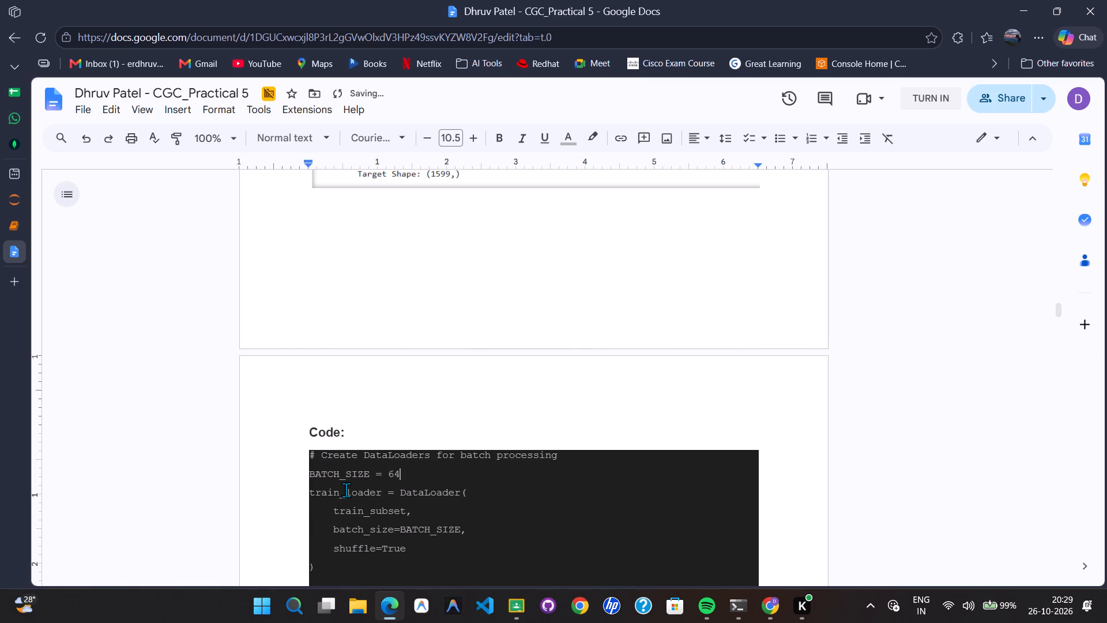
Capture the notebook's "Dataset Splitting Completed!" output and replace the old Task 3 output image in the document with it.
left_click(322, 292)
scroll(322, 292, "up", 5)
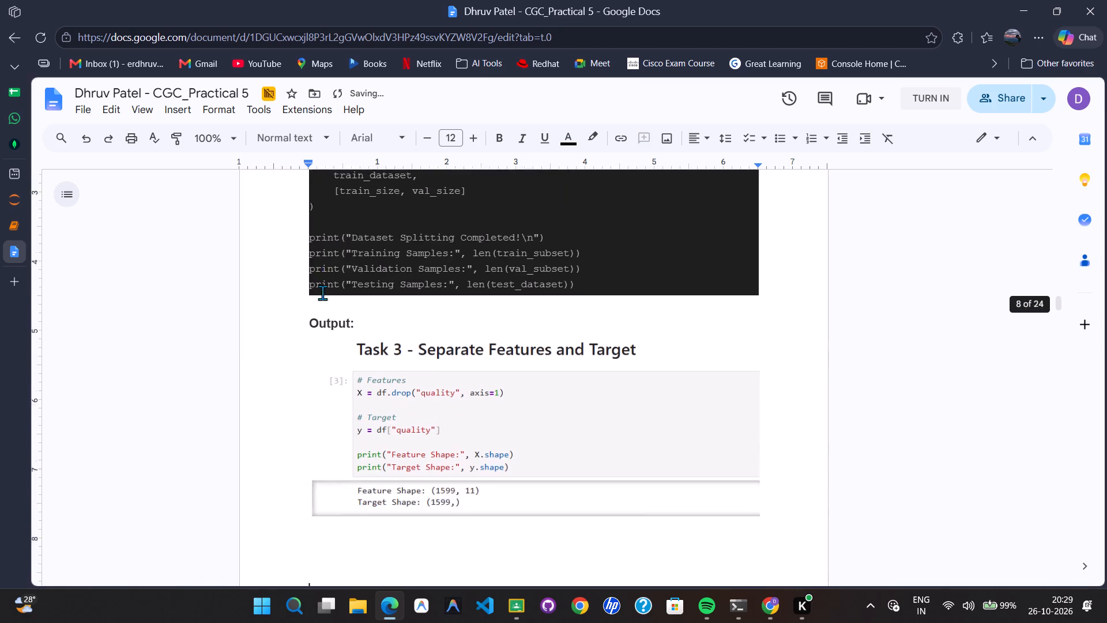
key("alt+Tab")
scroll(343, 343, "up", 3)
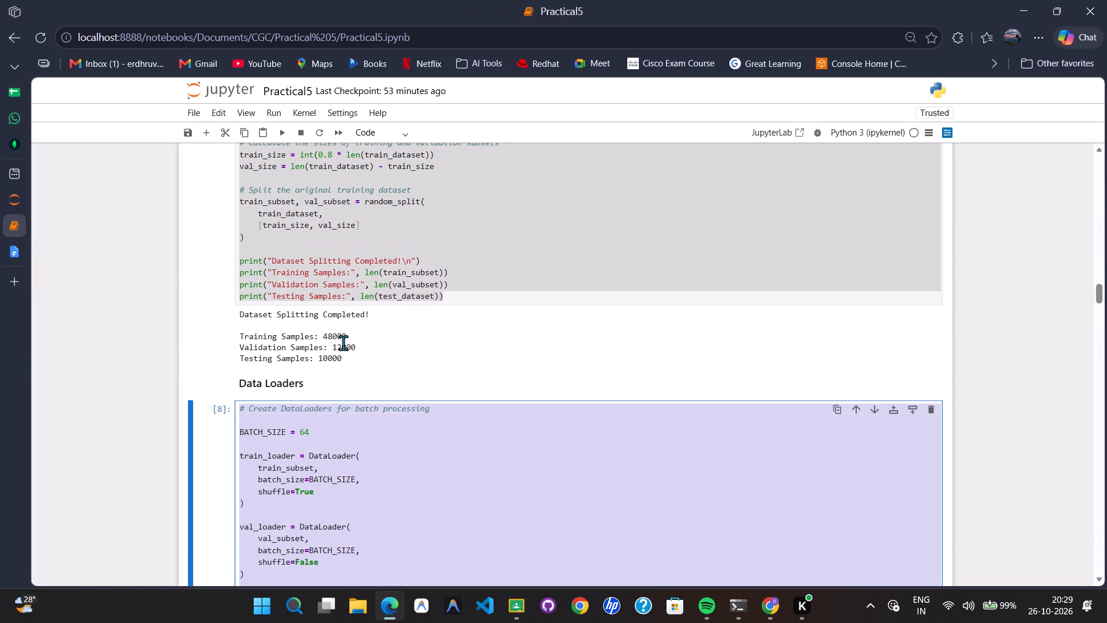
key("shift+super+s")
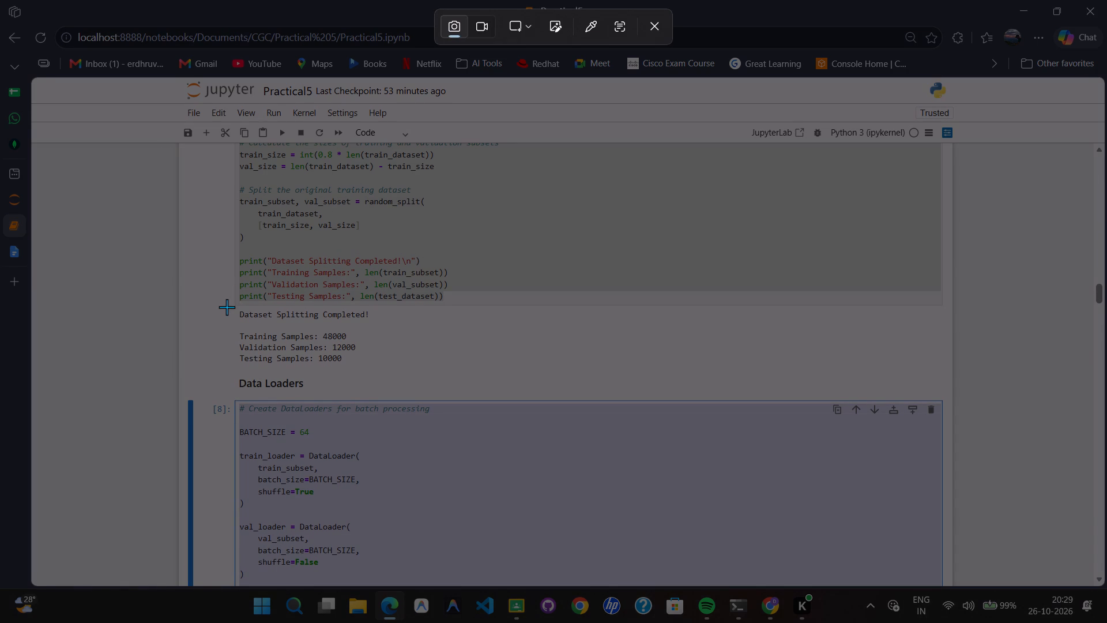
left_click_drag(232, 307, 515, 376)
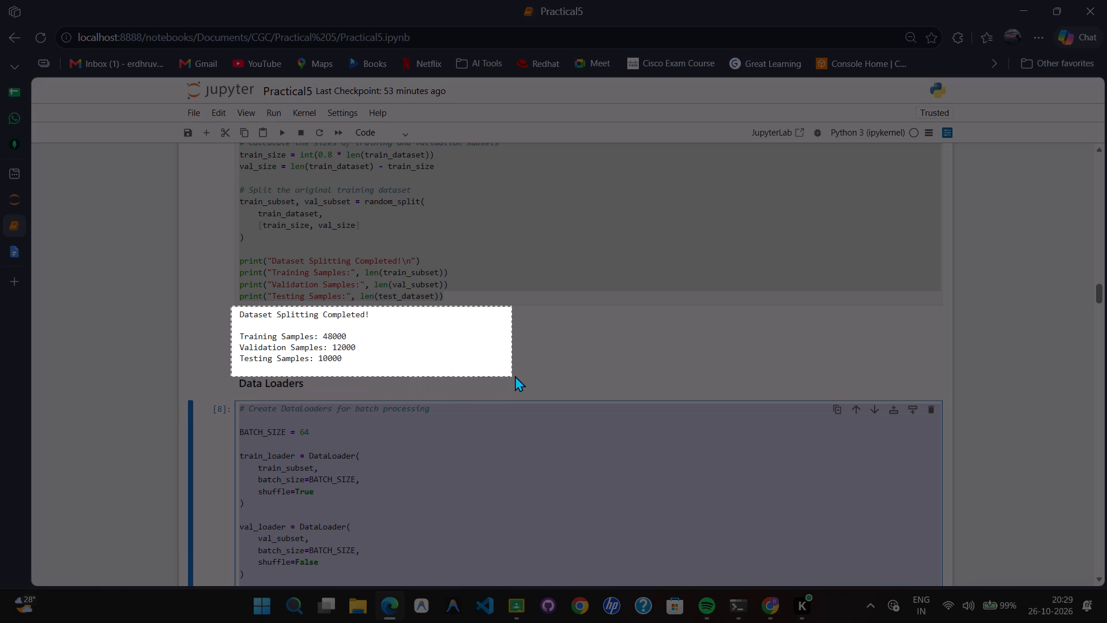
left_click_drag(515, 376, 602, 367)
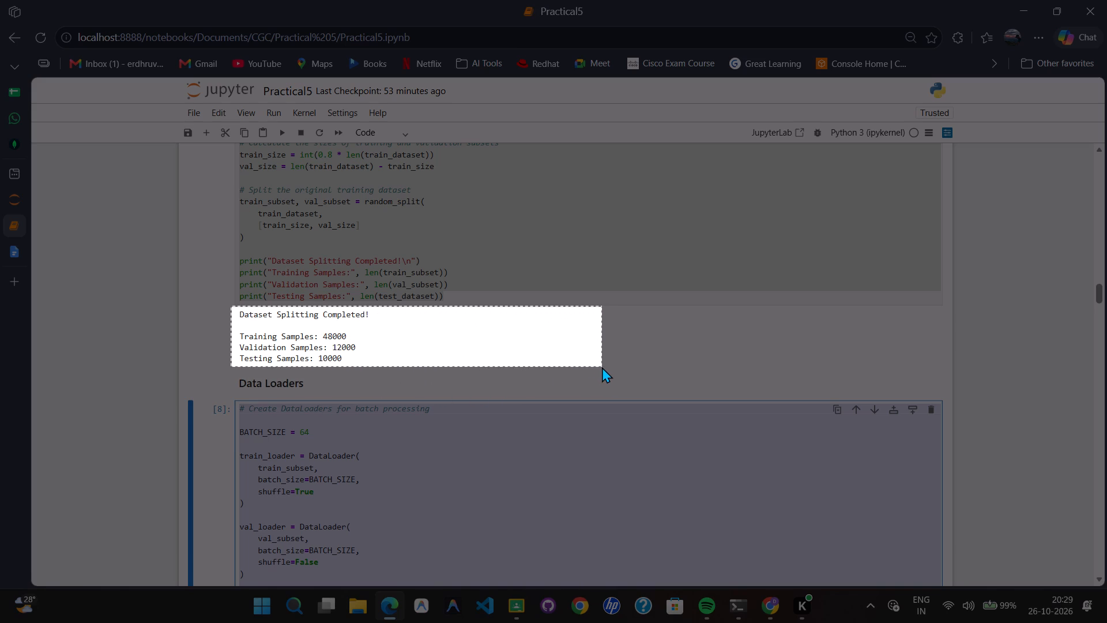
left_click_drag(602, 367, 603, 367)
key("alt+Tab")
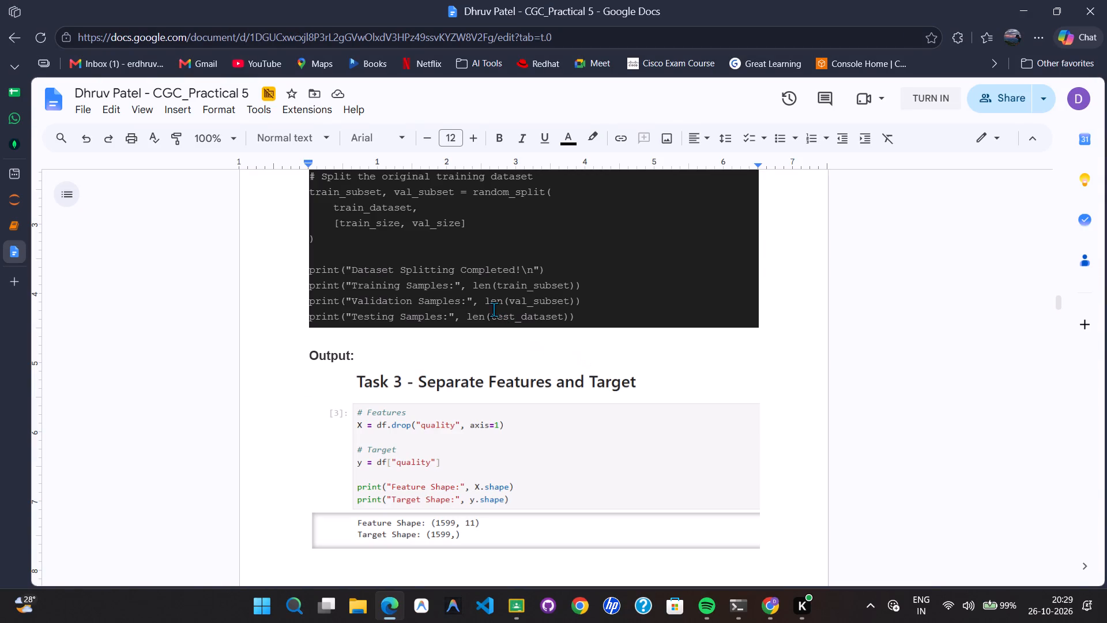
left_click(470, 414)
key("ctrl+v")
Delete the extra blank lines between the dataset-splitting output image and the Code heading of the DataLoaders block.
scroll(470, 412, "down", 2)
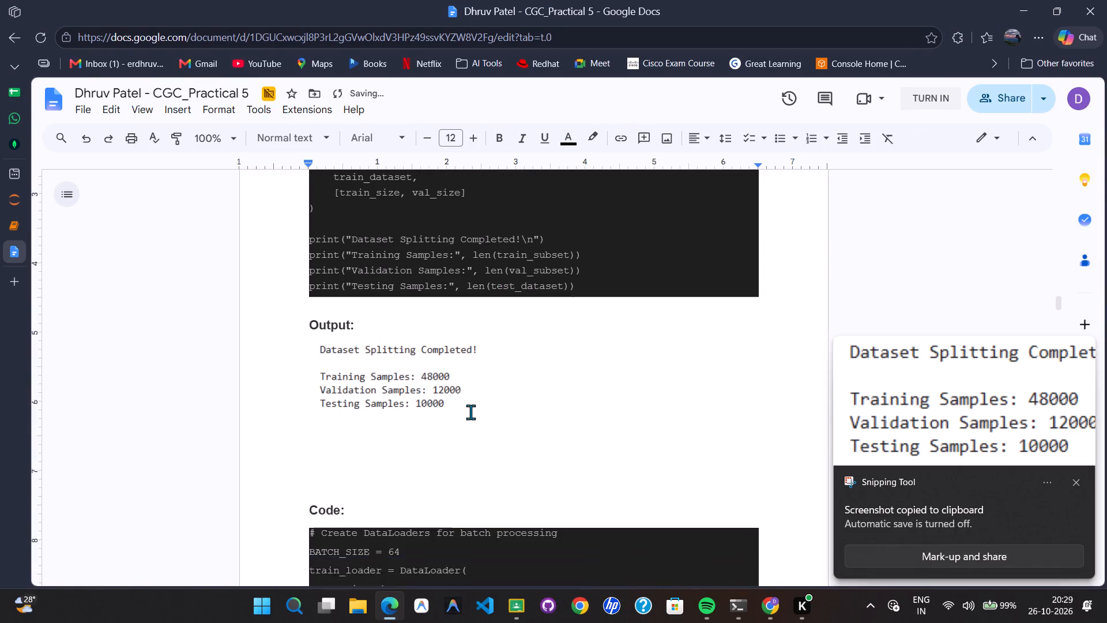
scroll(469, 408, "down", 1)
left_click(419, 261)
key("Delete")
key("Delete")
key("Delete")
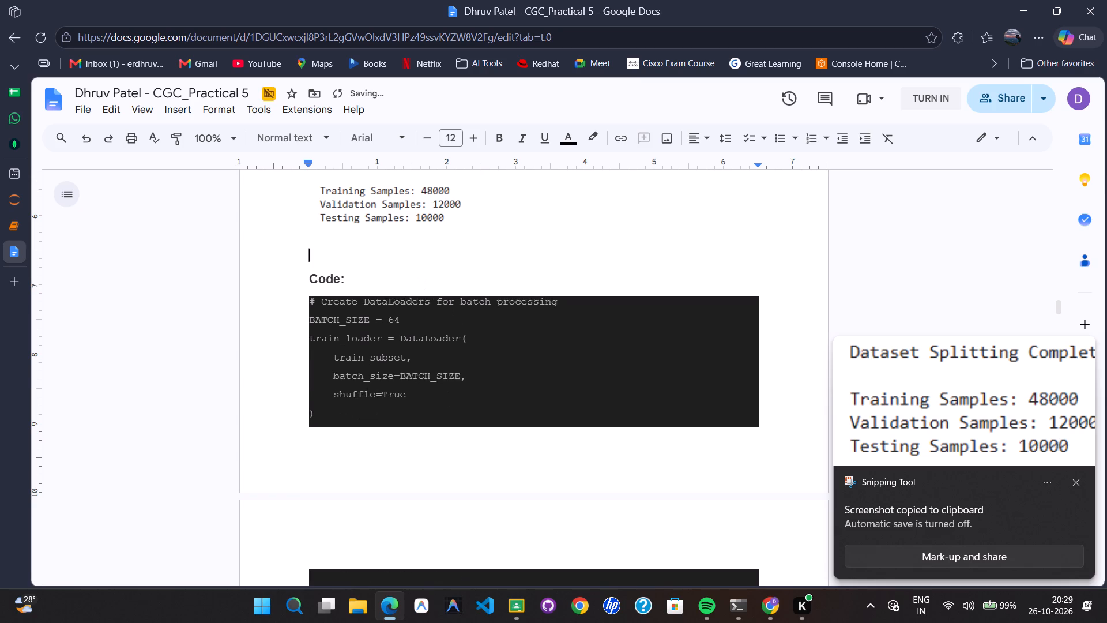
key("Delete")
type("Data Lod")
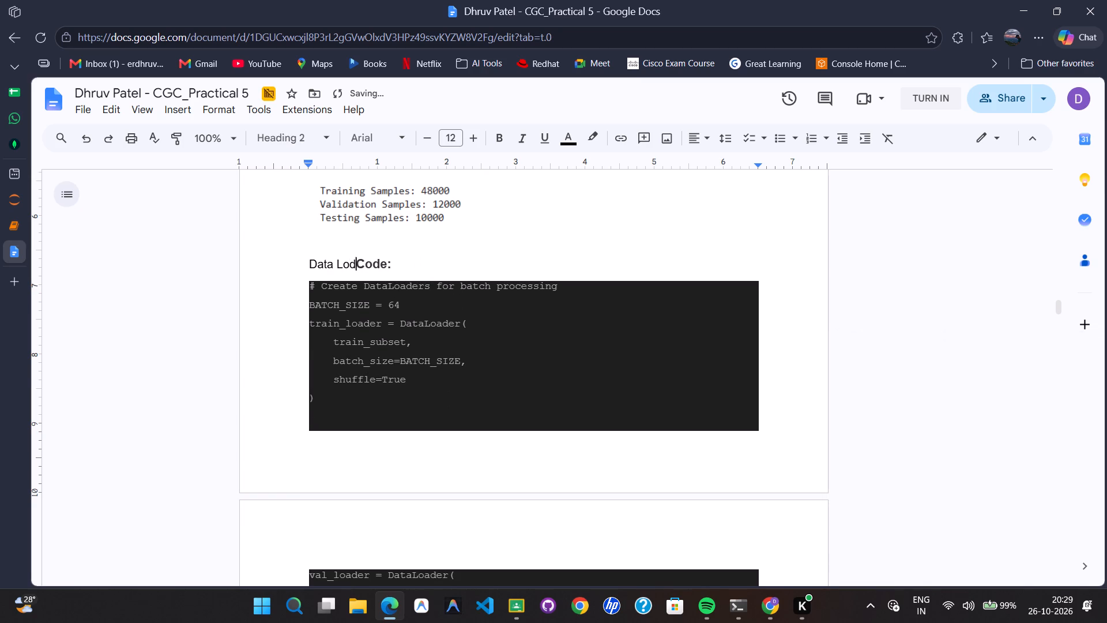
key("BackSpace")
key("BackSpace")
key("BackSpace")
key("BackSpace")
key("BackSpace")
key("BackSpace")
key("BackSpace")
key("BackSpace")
Extend the Code heading above the DataLoaders code in its bold heading style so it reads "DataLoader's Code:".
key("Right")
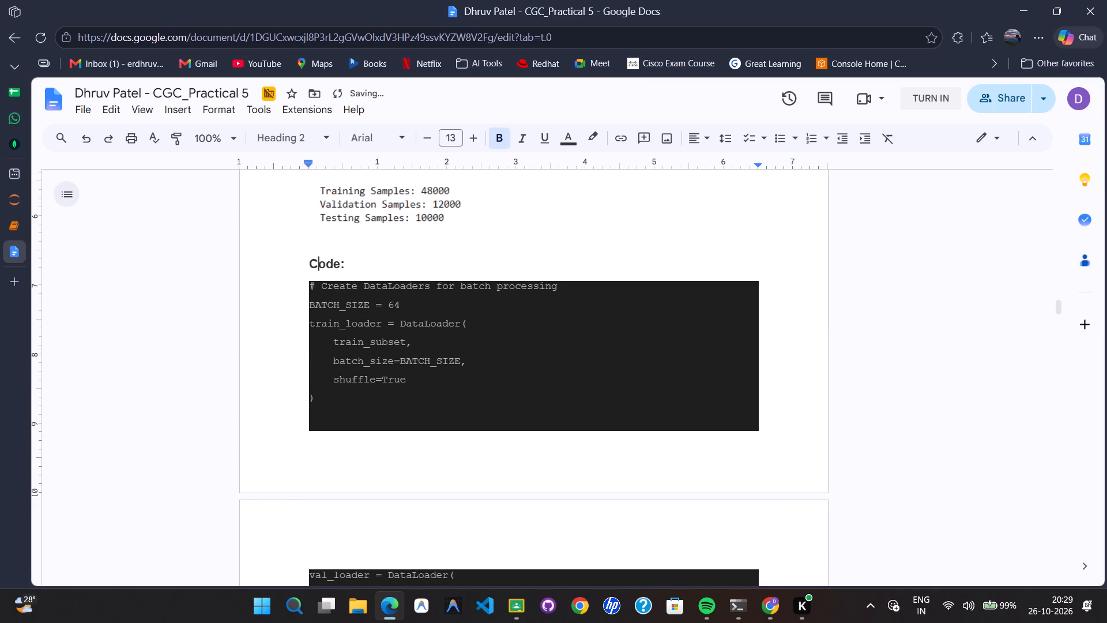
key("Left")
type("Data")
key("space")
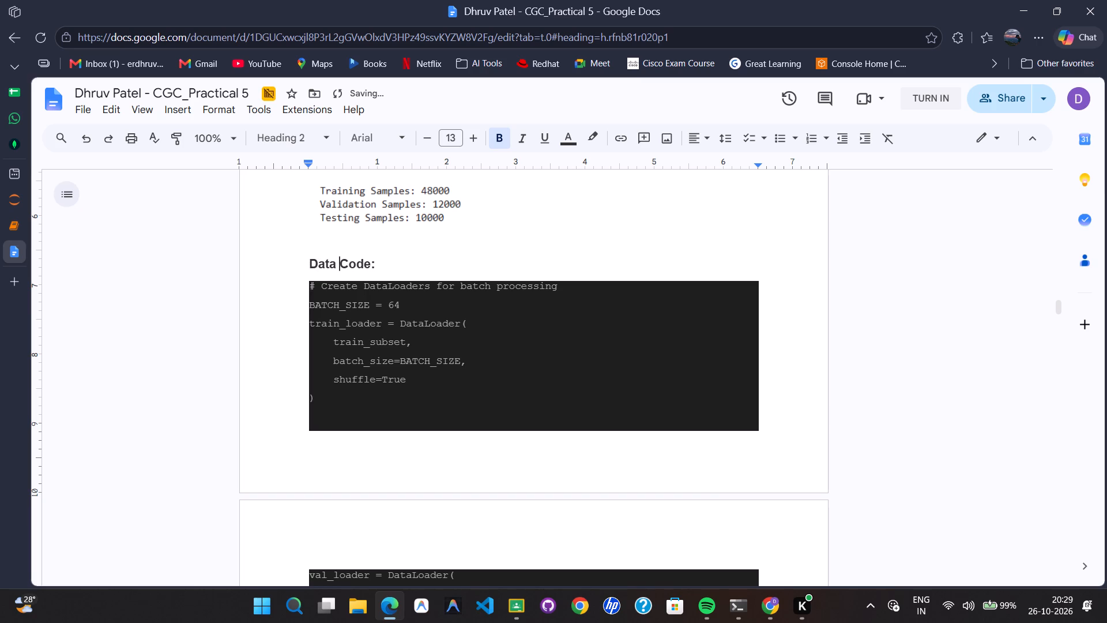
key("BackSpace")
type("Loader")
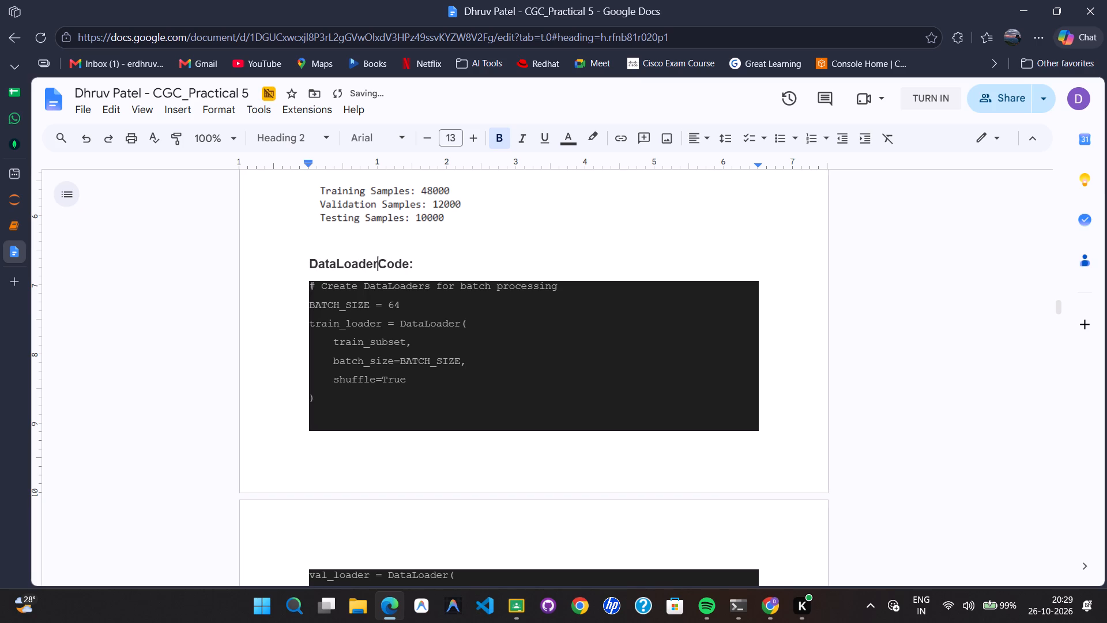
key("s")
key("BackSpace")
type("'s")
key("space")
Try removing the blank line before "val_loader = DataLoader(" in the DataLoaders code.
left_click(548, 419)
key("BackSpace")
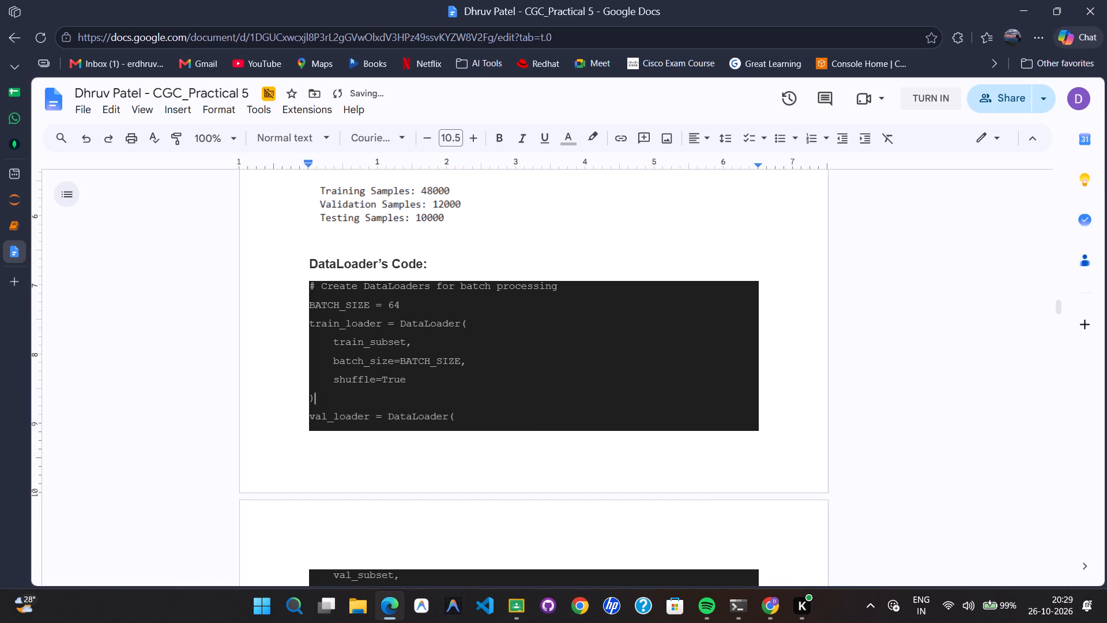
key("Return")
Capture the notebook's "DataLoaders Created Successfully!" output and replace the image under the DataLoaders code's Output heading with it.
scroll(548, 419, "down", 3)
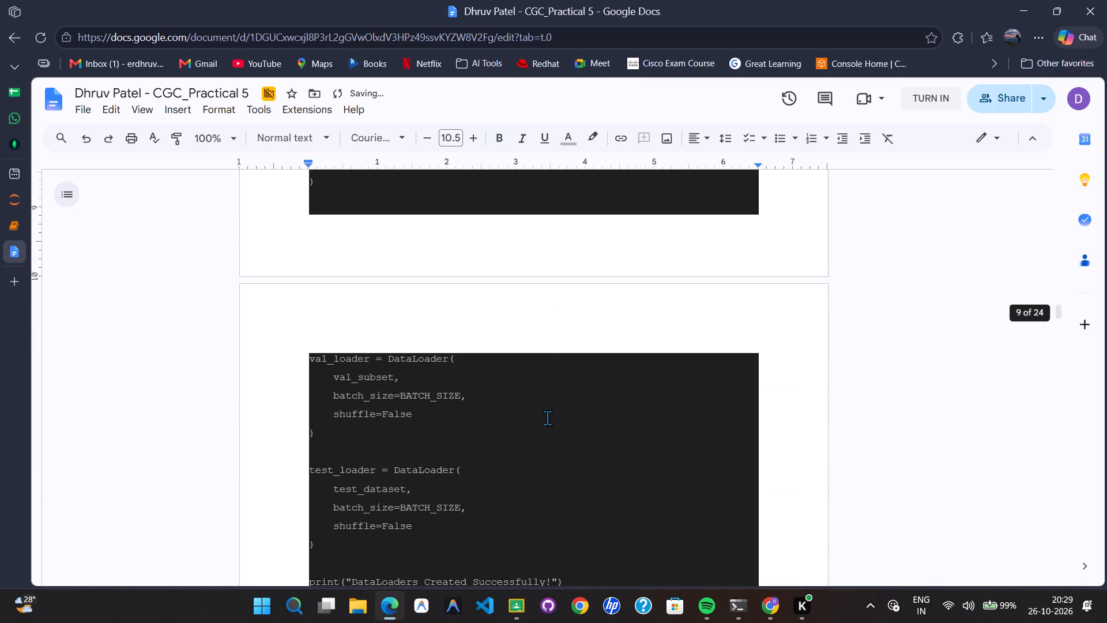
scroll(547, 416, "down", 7)
key("alt+Tab")
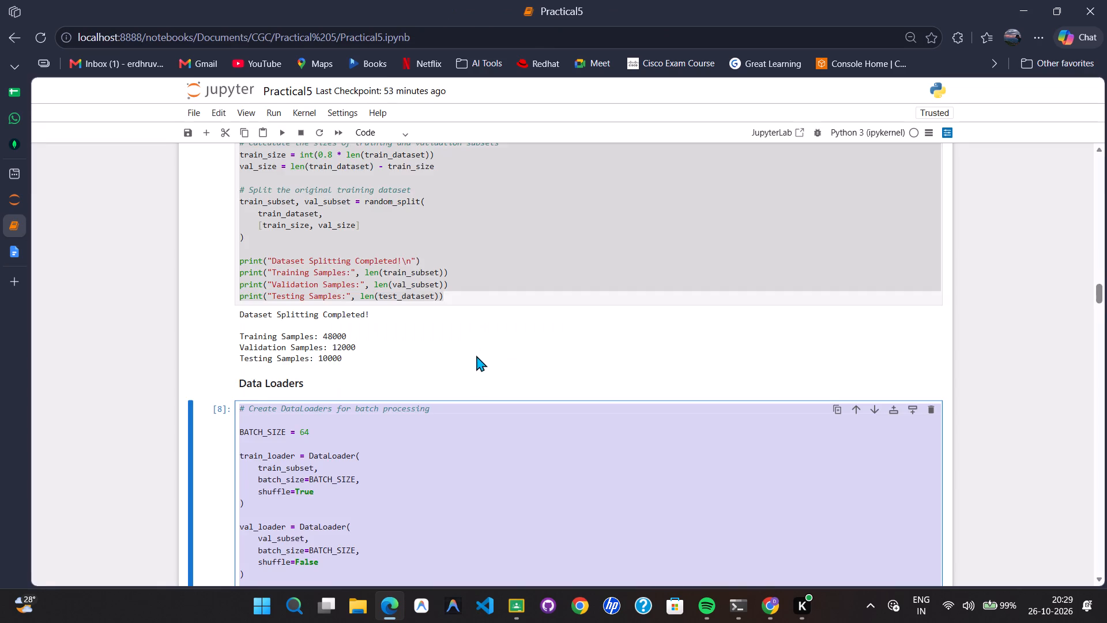
scroll(476, 357, "down", 6)
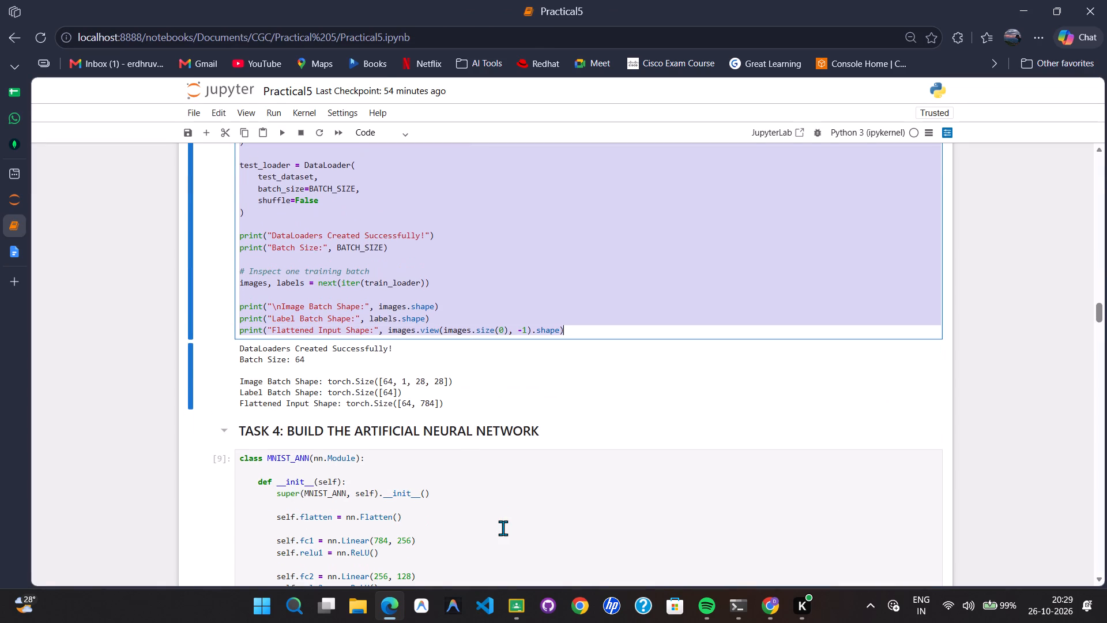
left_click(503, 528)
key("shift+super+s")
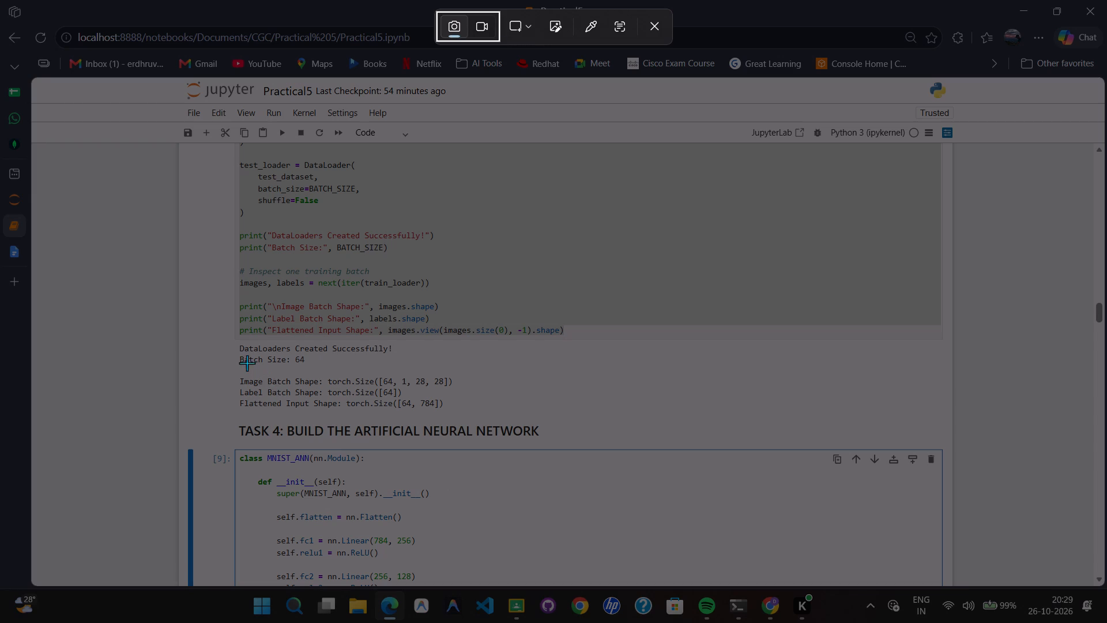
left_click_drag(231, 341, 543, 434)
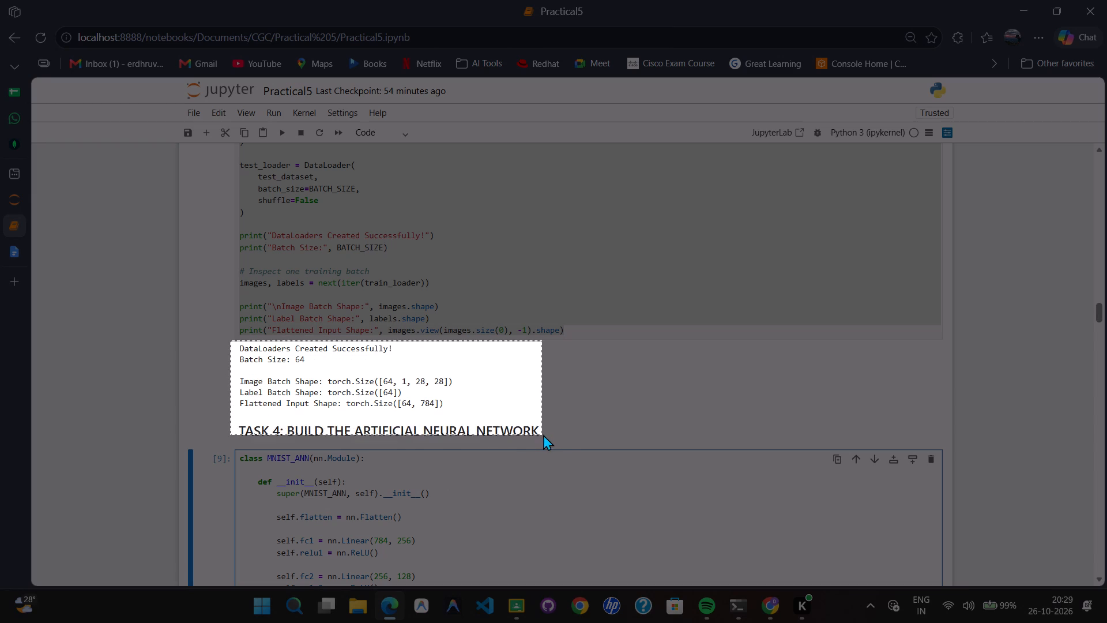
left_click_drag(543, 434, 619, 415)
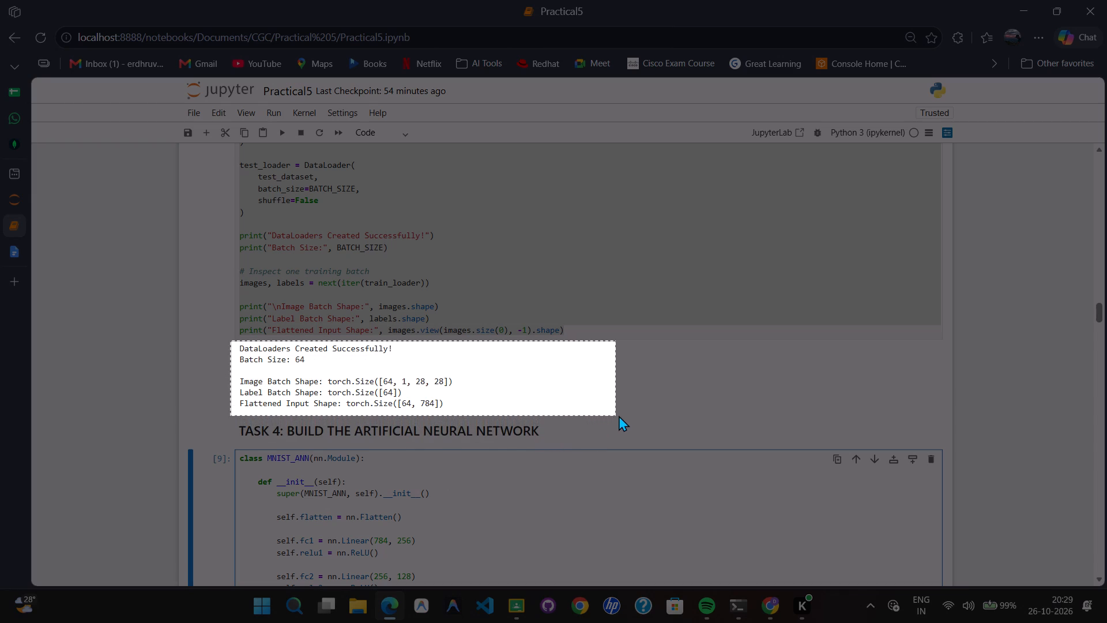
left_click_drag(619, 415, 632, 413)
key("alt+Tab")
left_click(513, 376)
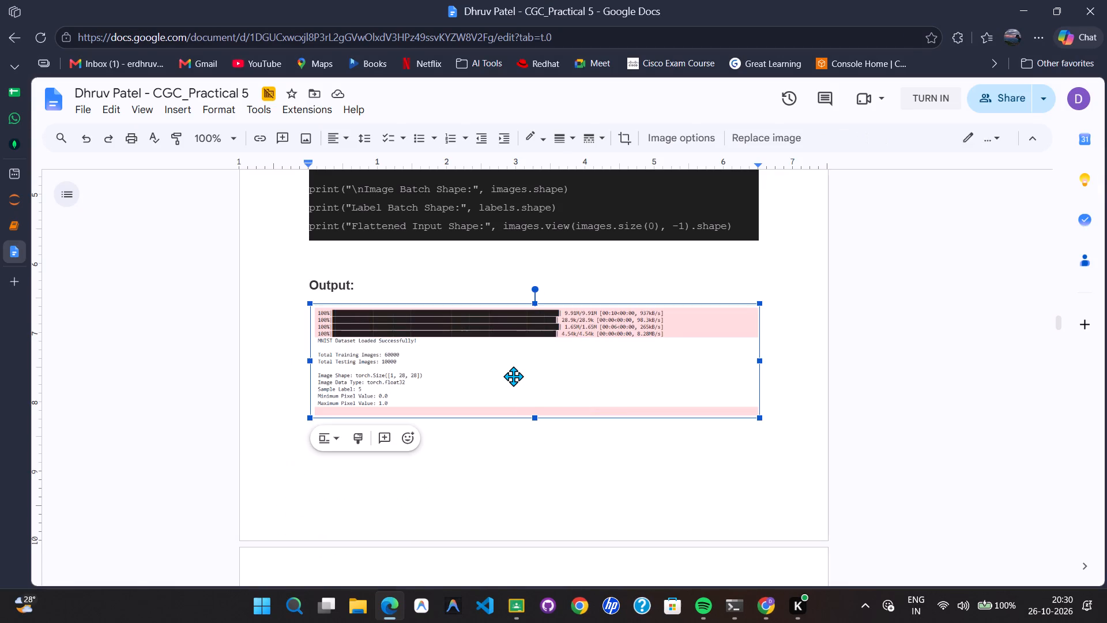
key("ctrl+v")
Delete the blank line above the DataLoaders Output heading and the one above Task 3's Explanation heading.
left_click(447, 267)
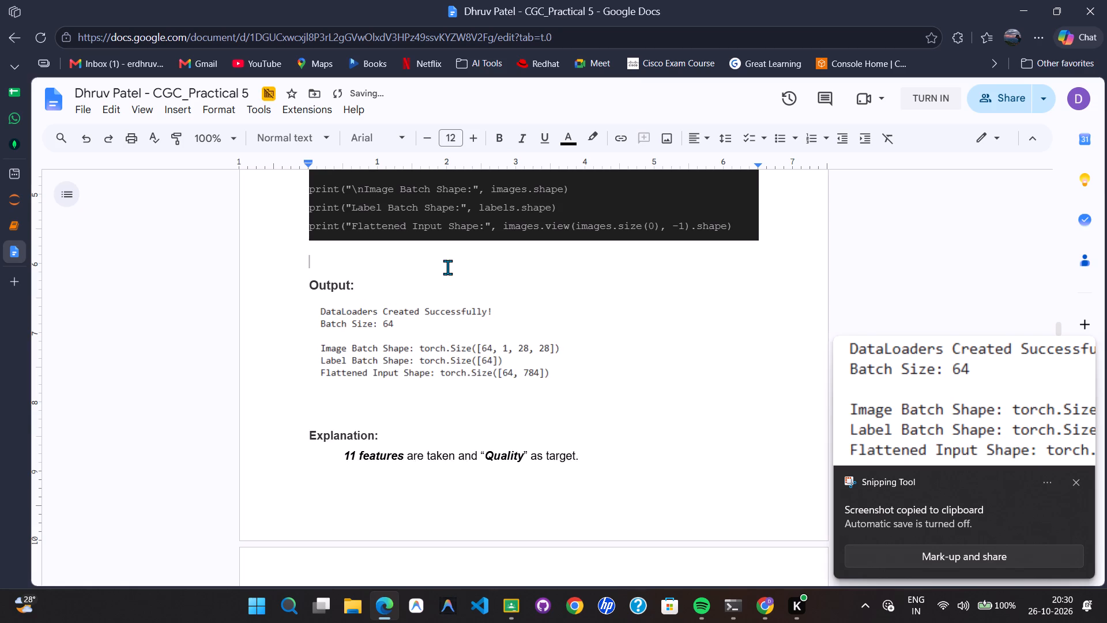
key("BackSpace")
scroll(447, 269, "down", 2)
left_click(335, 249)
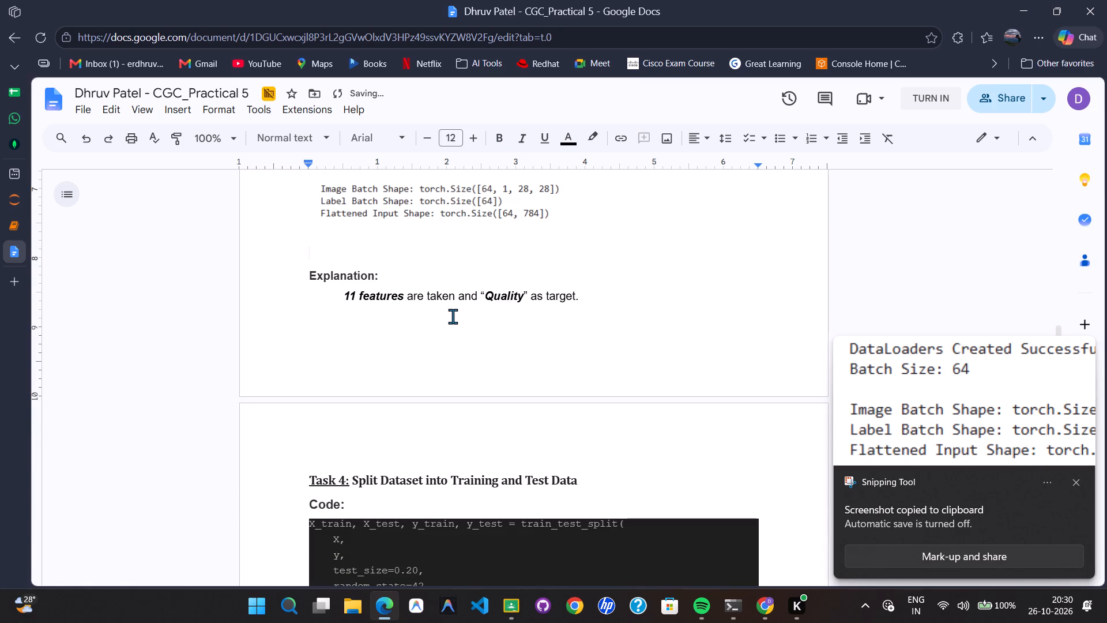
key("BackSpace")
Delete the old Explanation with the dataset sample count and column-name list below the MNIST class distribution output.
scroll(453, 316, "up", 16)
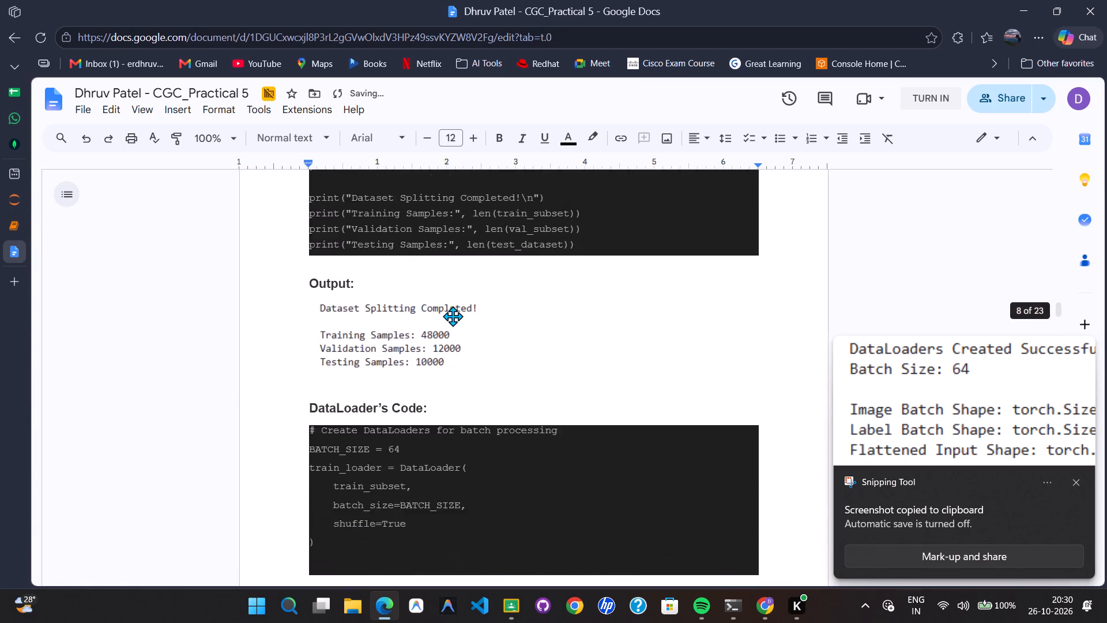
scroll(453, 316, "up", 2)
scroll(378, 349, "up", 7)
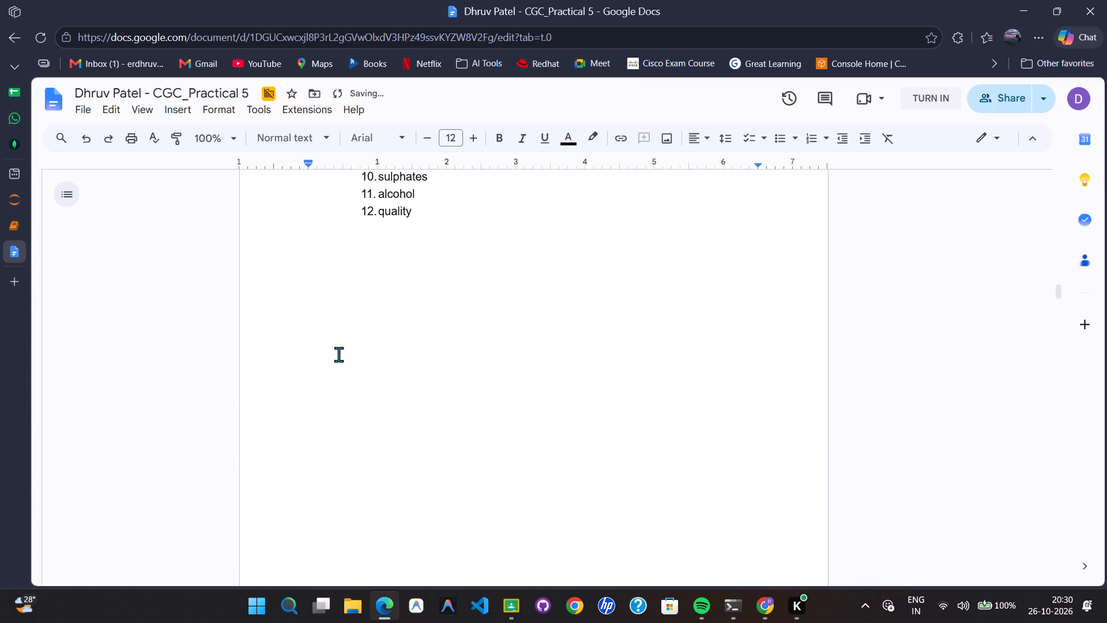
left_click_drag(339, 297, 348, 559)
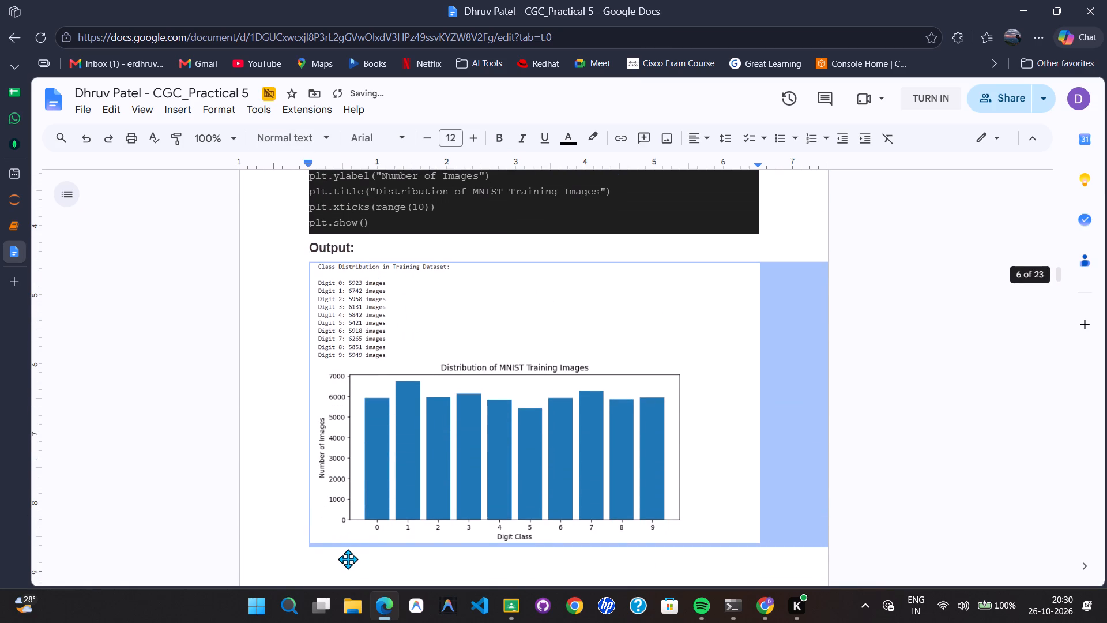
left_click_drag(348, 559, 298, 411)
key("BackSpace")
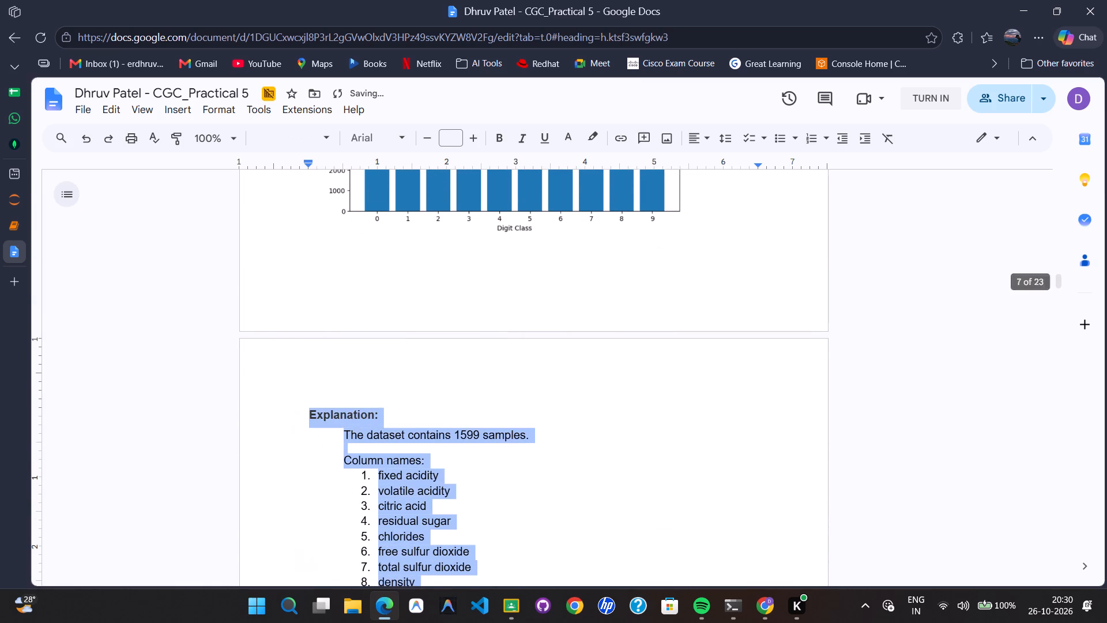
key("BackSpace")
Copy the entire MNIST_ANN code cell under "TASK 4: BUILD THE ARTIFICIAL NEURAL NETWORK" in the Jupyter notebook.
scroll(314, 410, "down", 9)
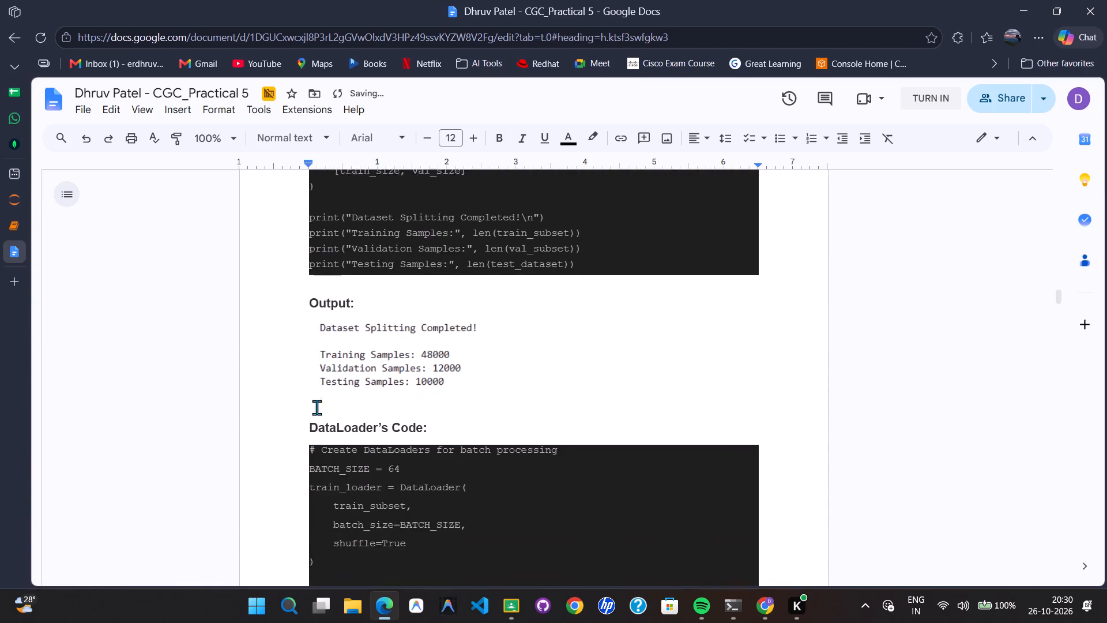
scroll(317, 407, "down", 11)
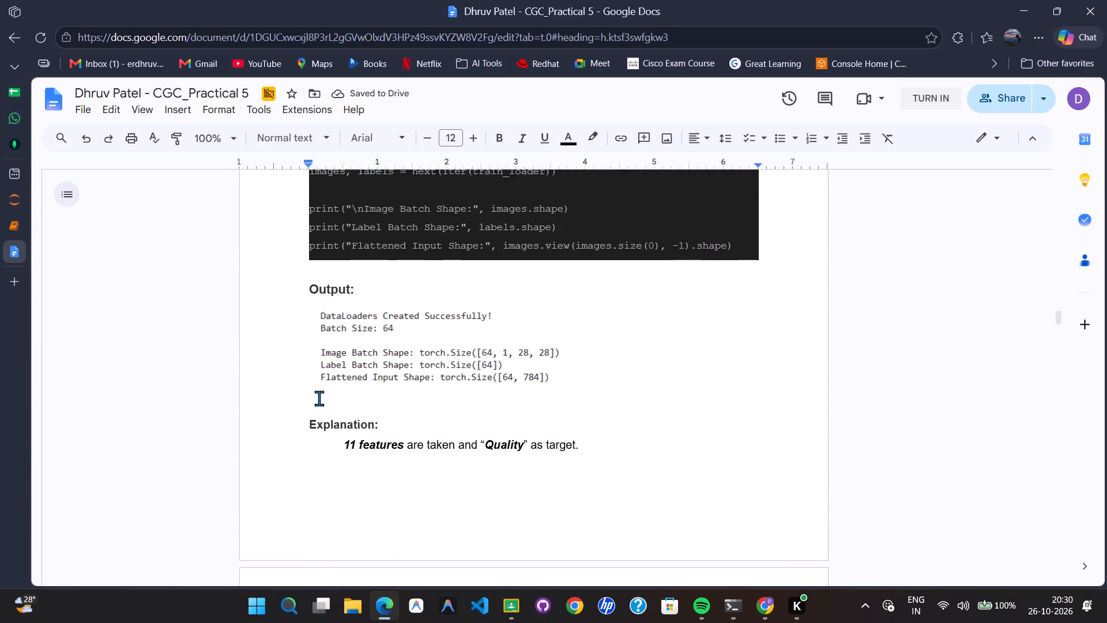
scroll(322, 389, "down", 2)
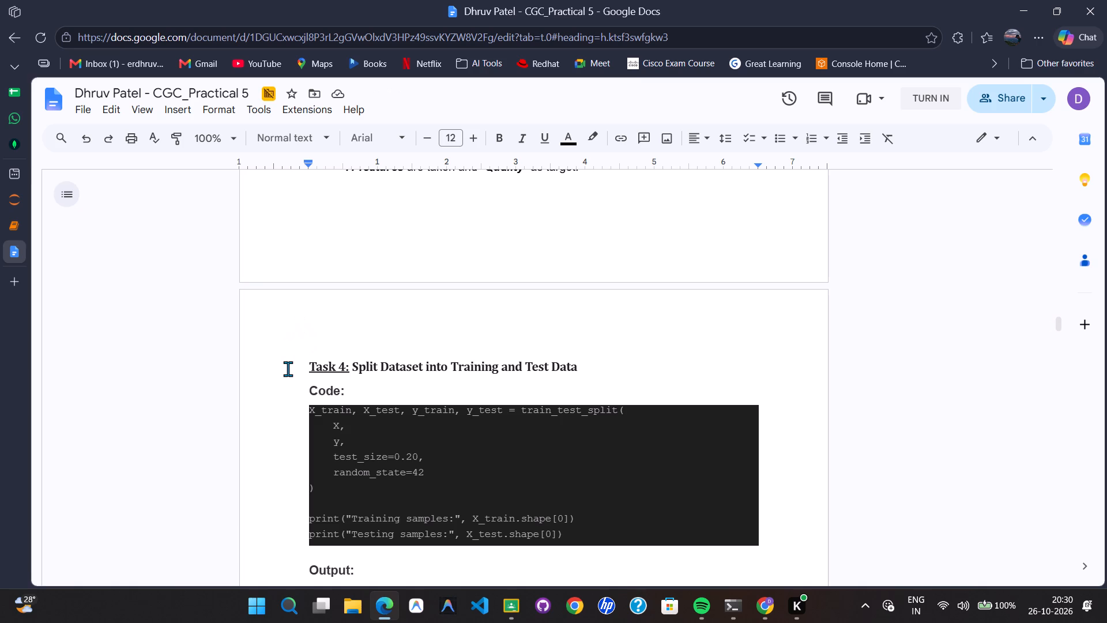
key("alt+Tab")
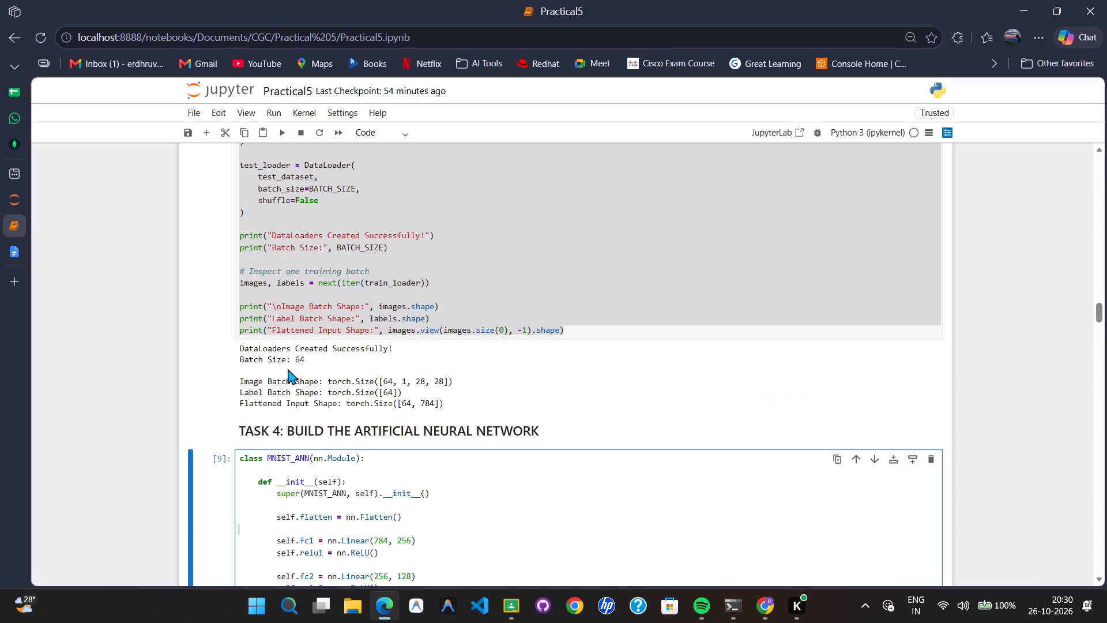
scroll(294, 363, "down", 7)
scroll(294, 363, "up", 2)
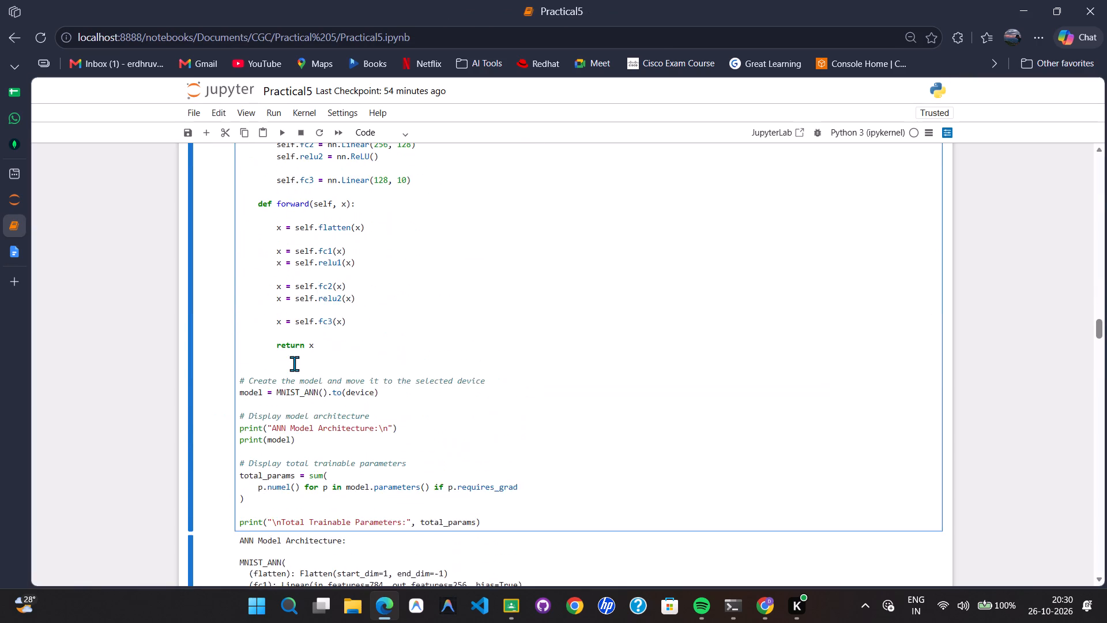
scroll(294, 363, "up", 4)
scroll(294, 363, "down", 1)
left_click(468, 404)
key("ctrl+a")
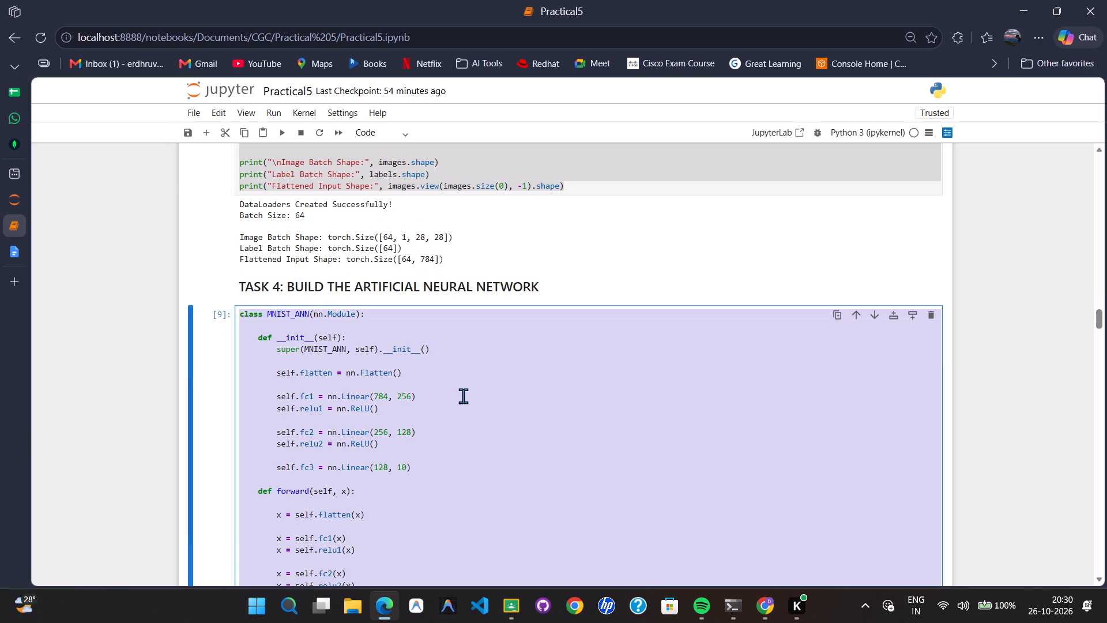
key("ctrl+c")
Replace the old train_test_split code under Task 4 in the CGC Practical 5 document with the copied MNIST_ANN code.
key("alt+Tab")
left_click(363, 422)
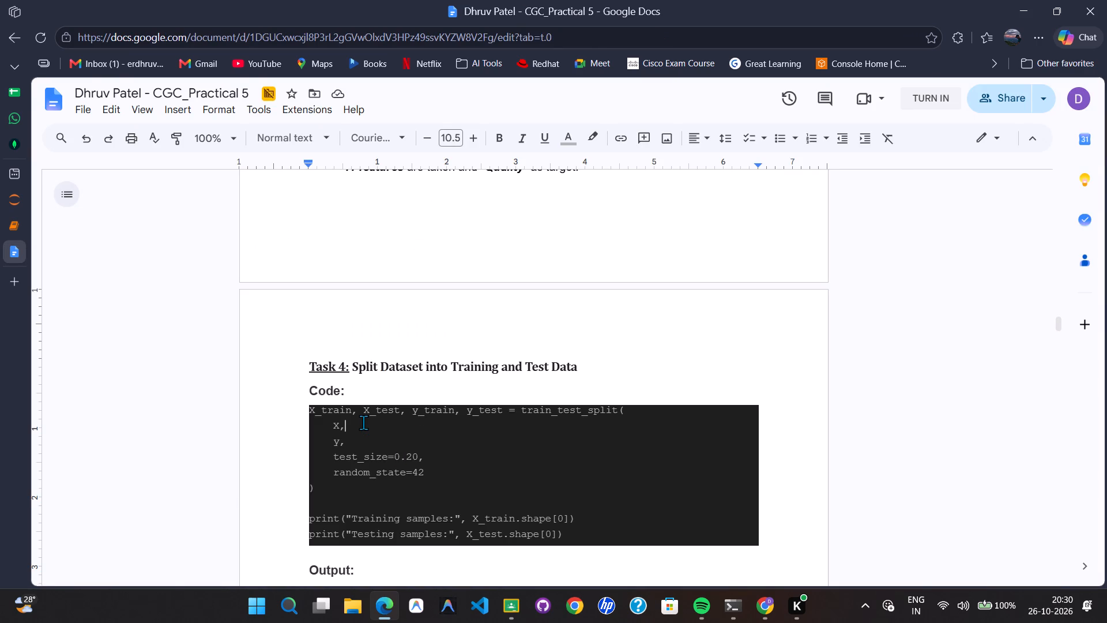
key("ctrl+Left")
key("Left")
key("ctrl+Left")
key("Up")
key("Right")
key("ctrl+shift+Down")
key("ctrl+shift+Down")
key("ctrl+shift+Down")
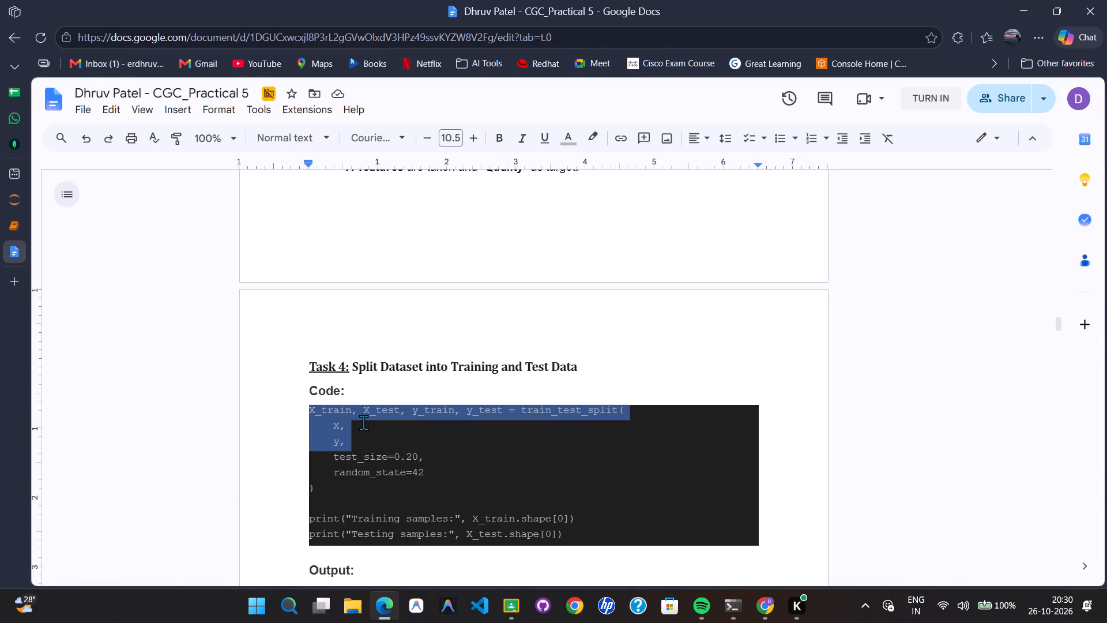
key("ctrl+shift+Down")
key("ctrl+shift+Down")
key("ctrl+shift+Down")
key("ctrl+shift+Down")
key("ctrl+shift+Down")
key("shift+Down")
key("shift+Left")
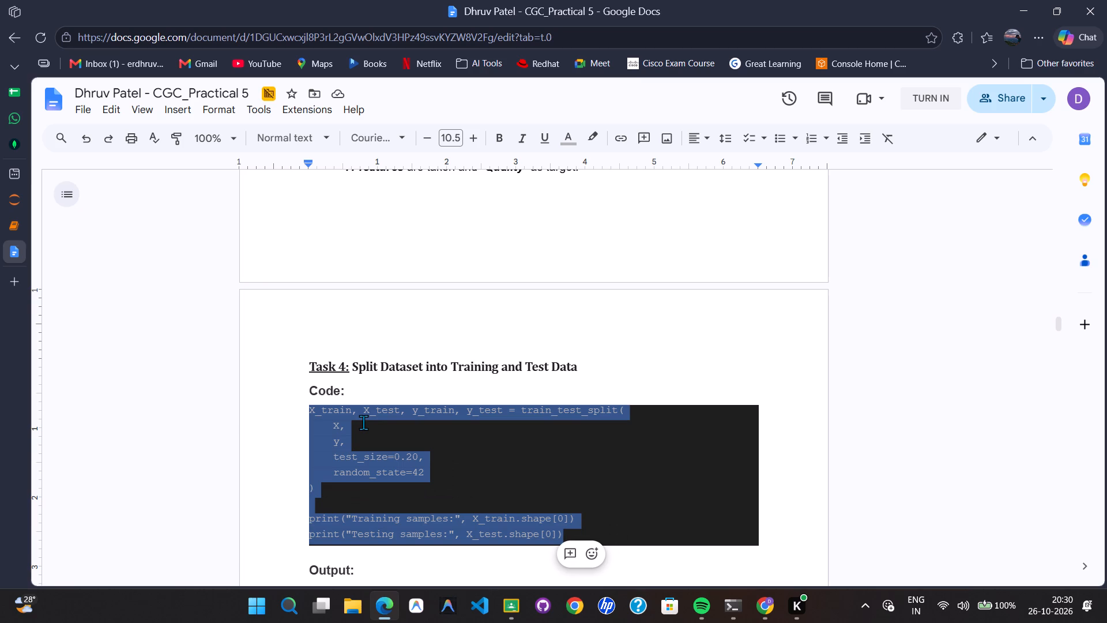
key("ctrl+v")
key("BackSpace")
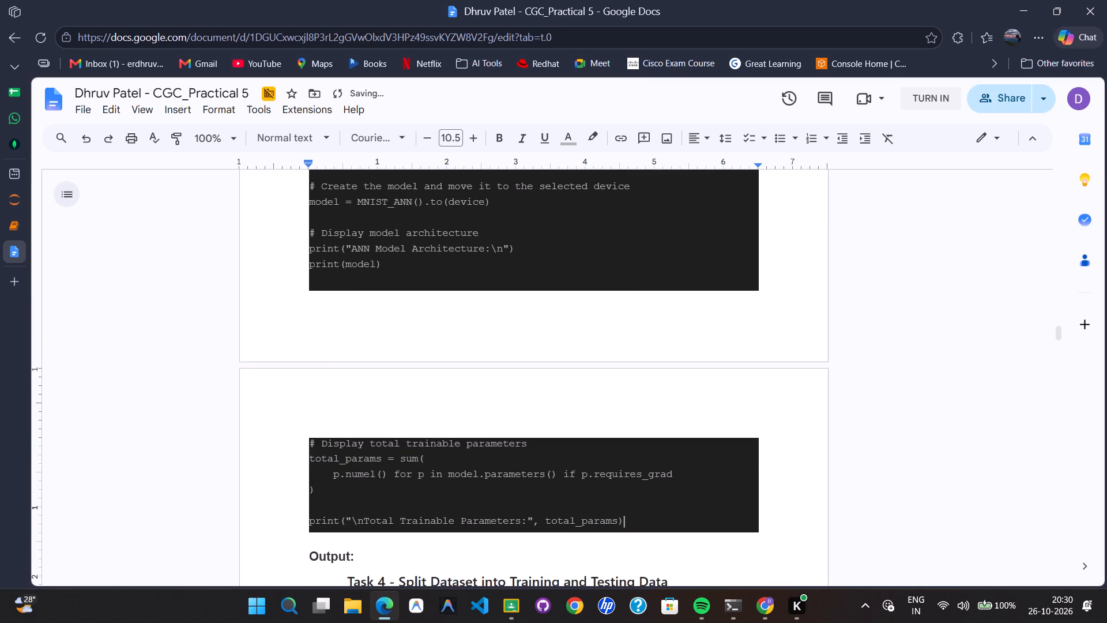
Delete the blank lines directly below the class MNIST_ANN line and the def forward line in the Task 4 code.
scroll(363, 450, "up", 8)
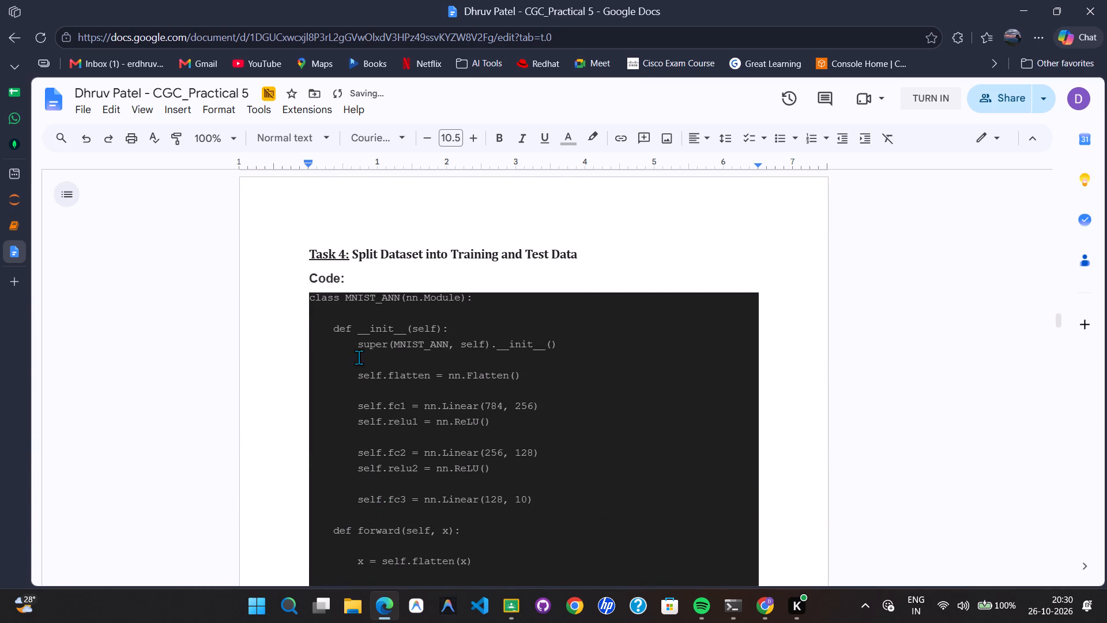
left_click(358, 313)
key("BackSpace")
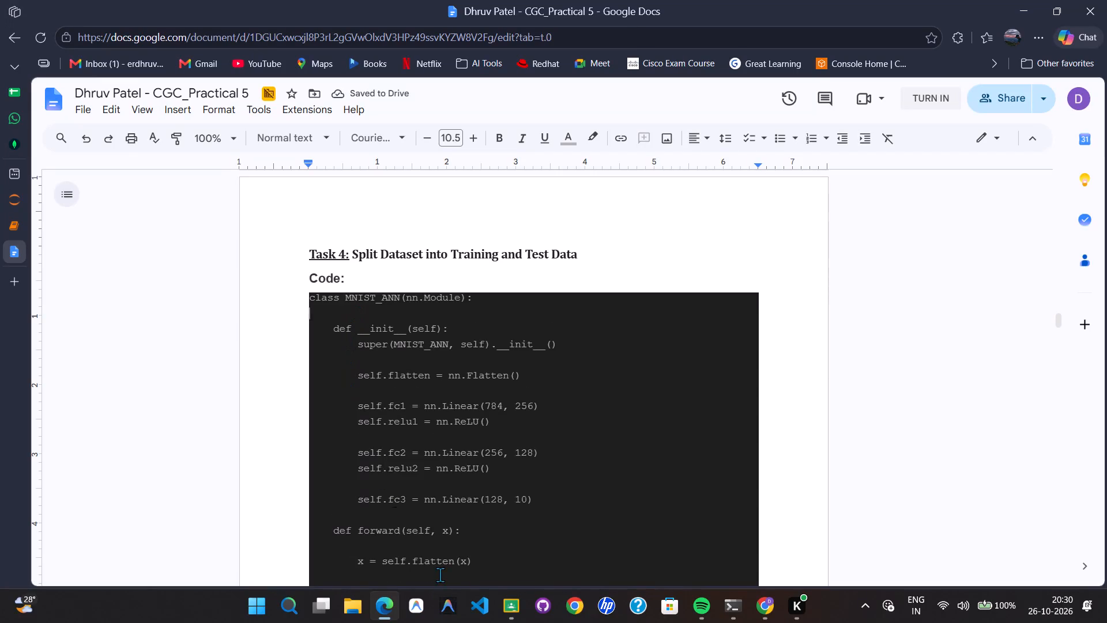
left_click(422, 533)
key("BackSpace")
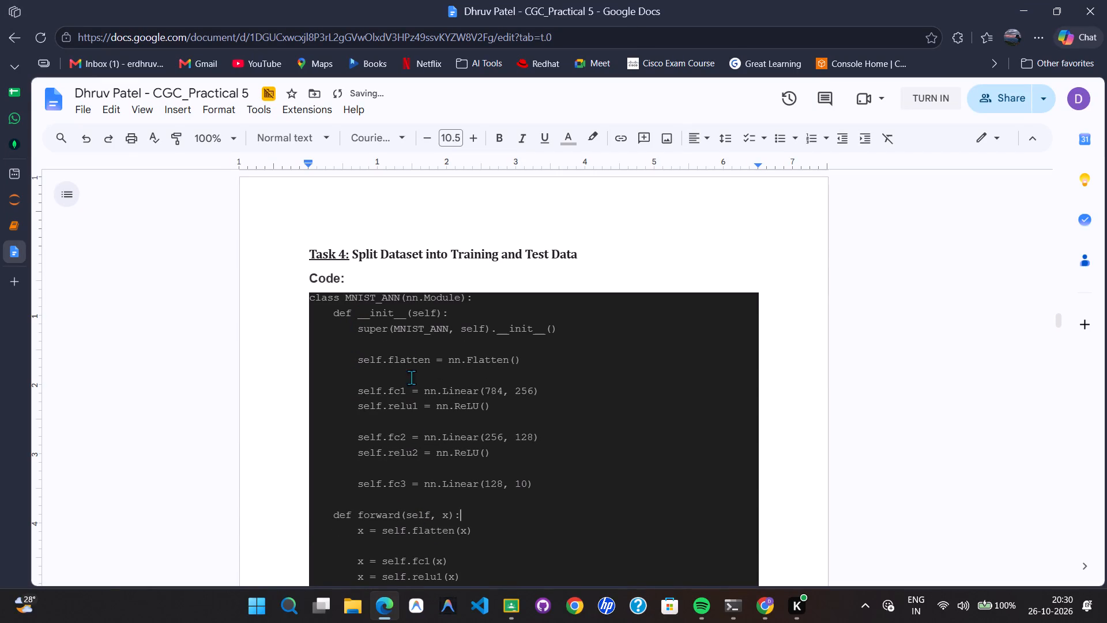
Delete the remaining blank lines inside the forward method, between the flatten, fc1/relu1, fc2/relu2, fc3 and return statements.
scroll(434, 542, "down", 1)
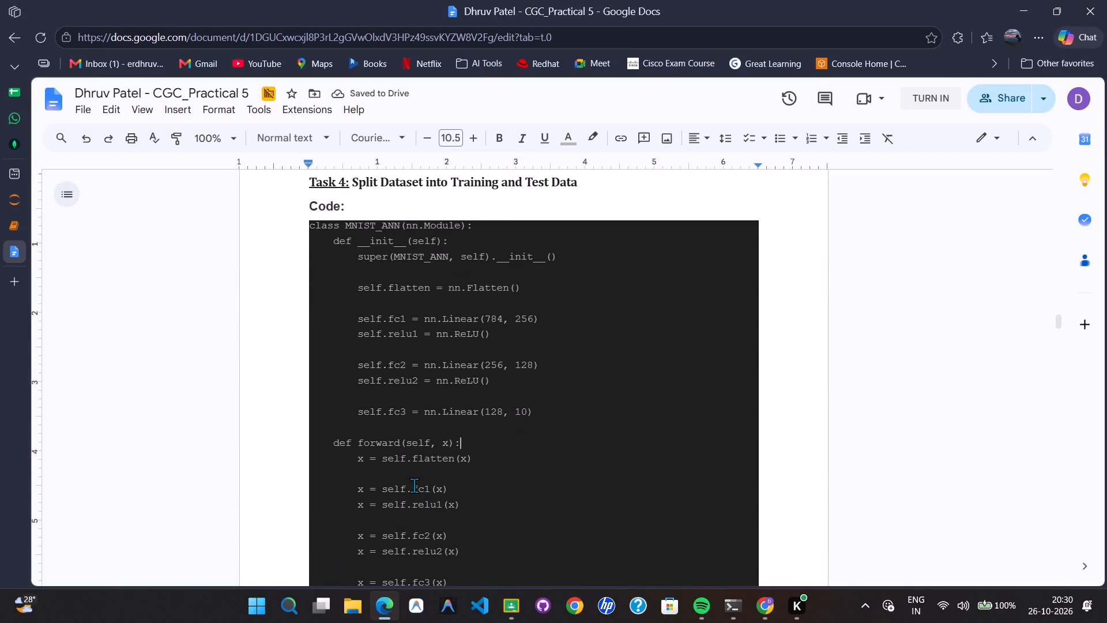
scroll(414, 485, "down", 3)
left_click(394, 384)
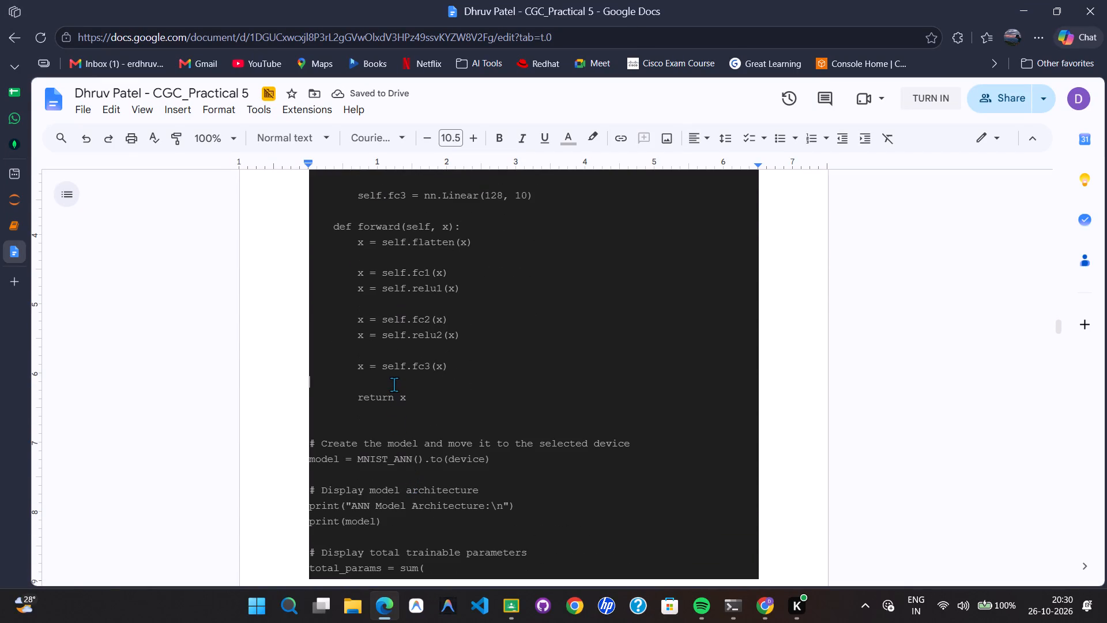
key("BackSpace")
scroll(394, 384, "down", 3)
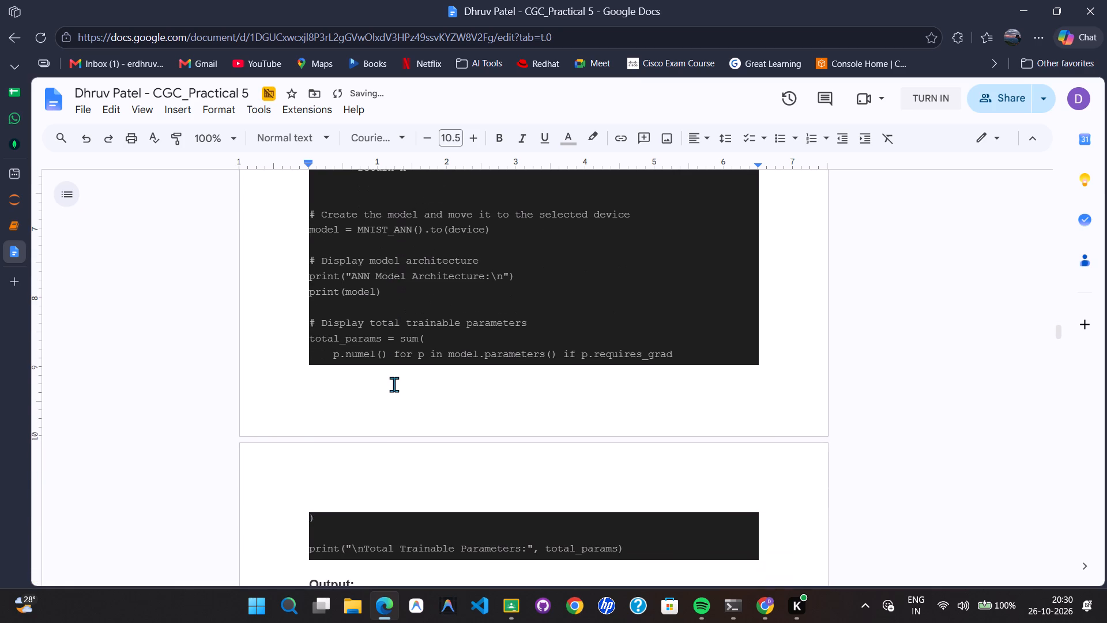
scroll(394, 384, "up", 5)
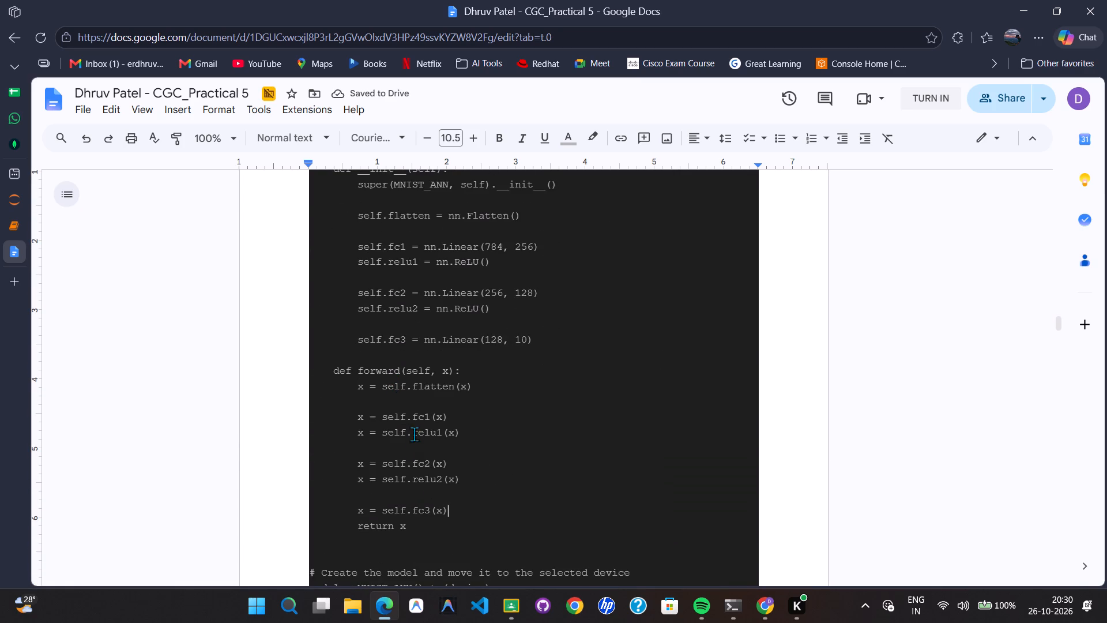
left_click(424, 405)
key("BackSpace")
left_click(424, 422)
left_click(425, 440)
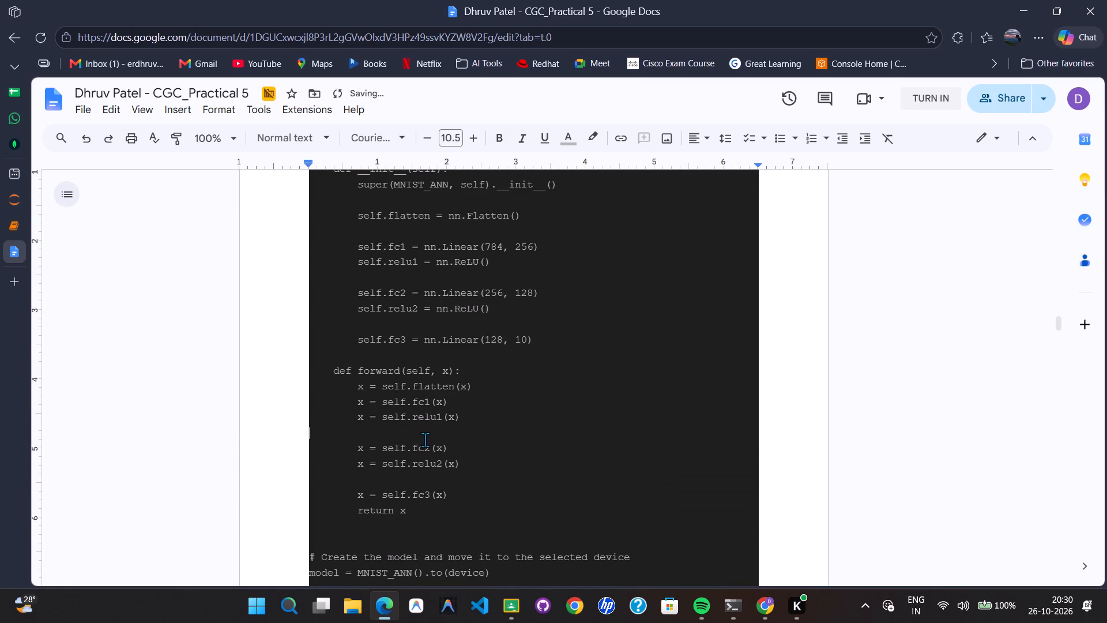
left_click(426, 434)
key("BackSpace")
left_click(427, 461)
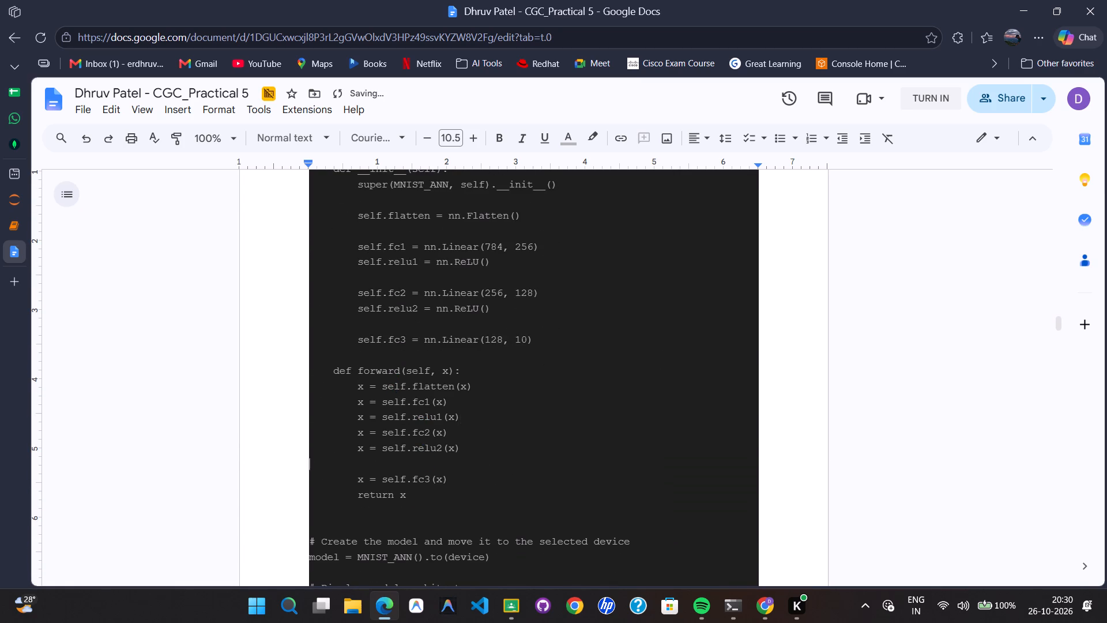
key("BackSpace")
Delete the blank lines between the flatten, fc1/relu1, fc2/relu2 and fc3 definitions in the __init__ method.
left_click(430, 322)
key("BackSpace")
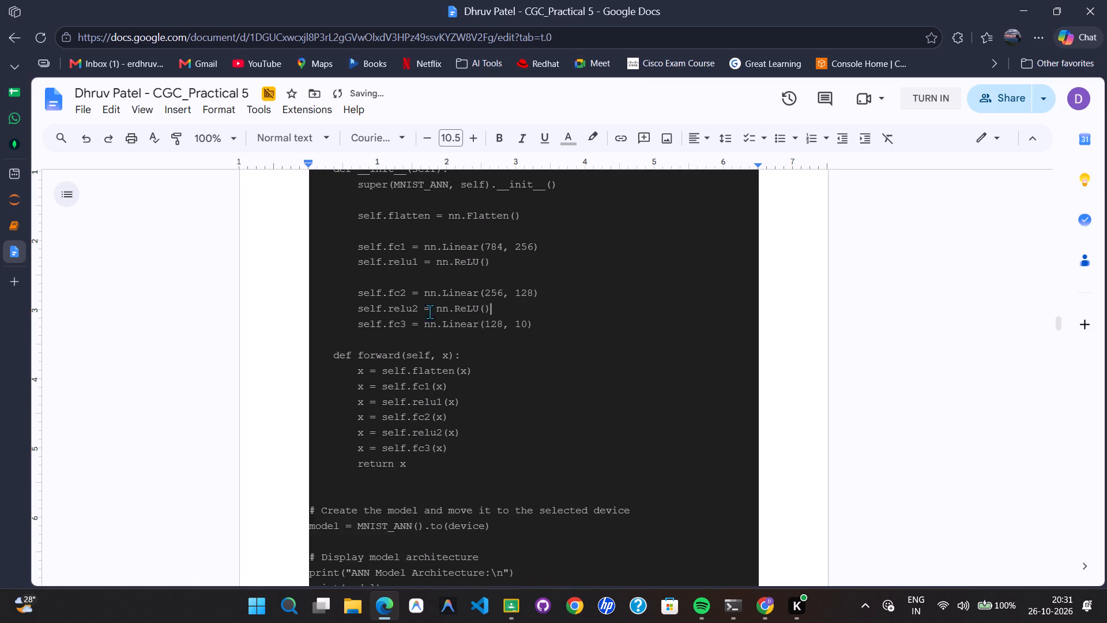
left_click(432, 277)
key("BackSpace")
left_click(433, 227)
key("BackSpace")
Insert a line break before the Output heading below the Task 4 code so the heading moves to the following page.
scroll(432, 226, "up", 4)
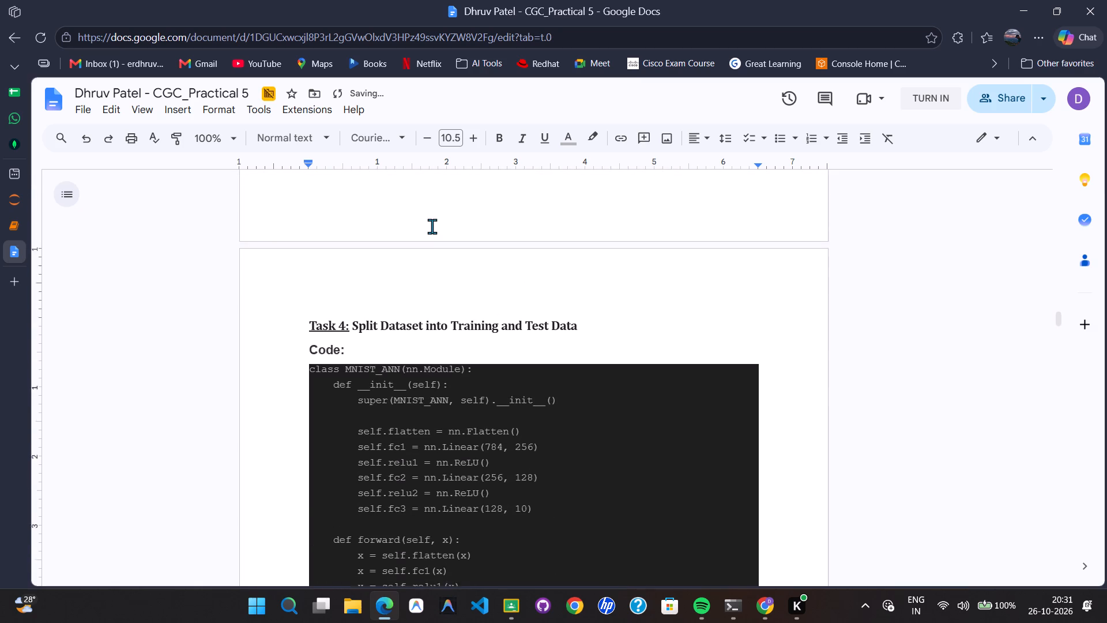
scroll(432, 226, "up", 1)
scroll(432, 226, "down", 10)
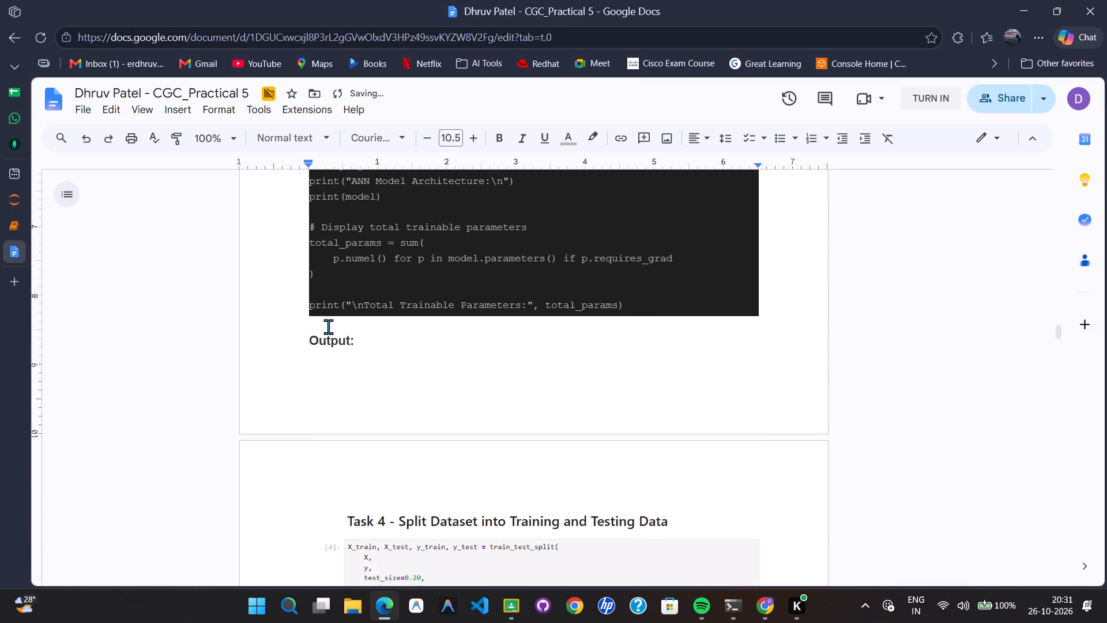
scroll(328, 326, "up", 2)
scroll(328, 326, "down", 2)
left_click(314, 324)
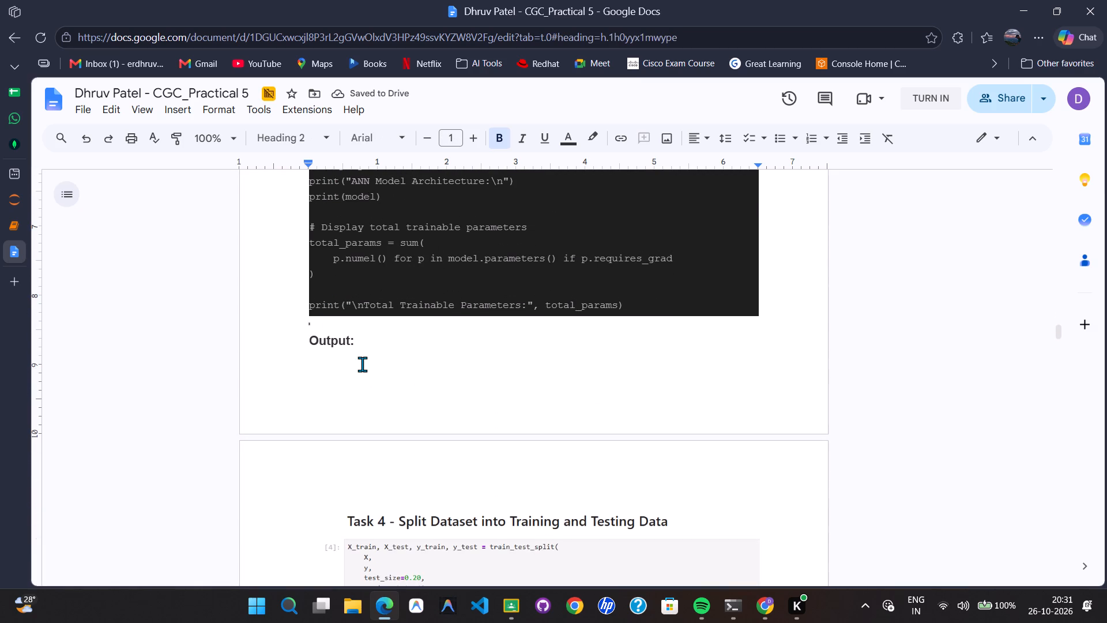
key("Right")
key("Return")
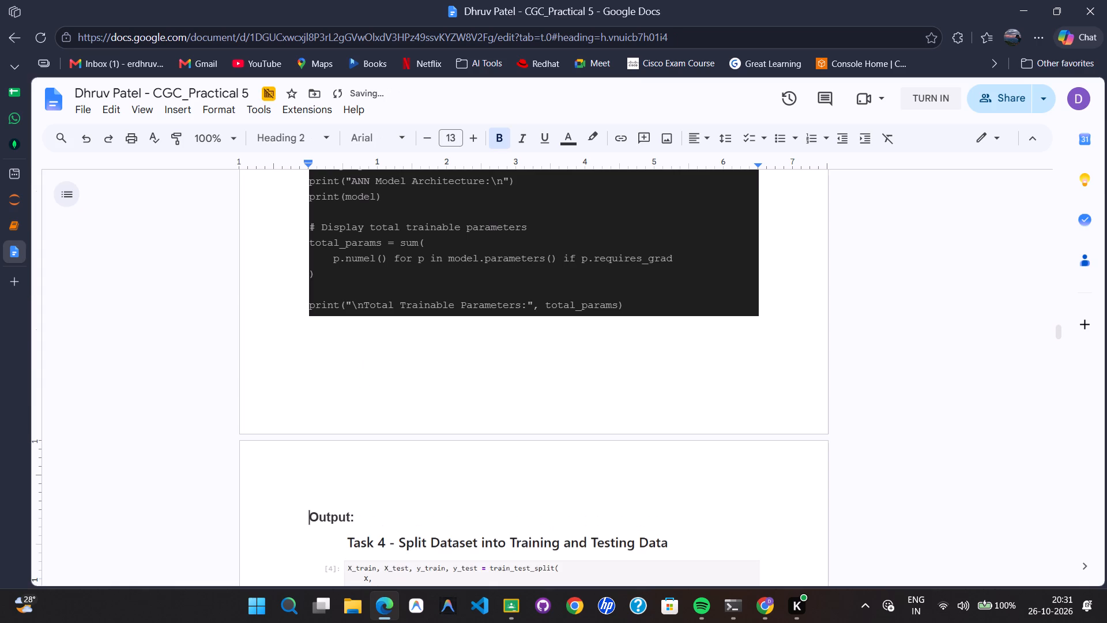
Copy the Task 4 title "Create the neural network" from the Tasks to Perform list near the document's start.
scroll(362, 380, "up", 8)
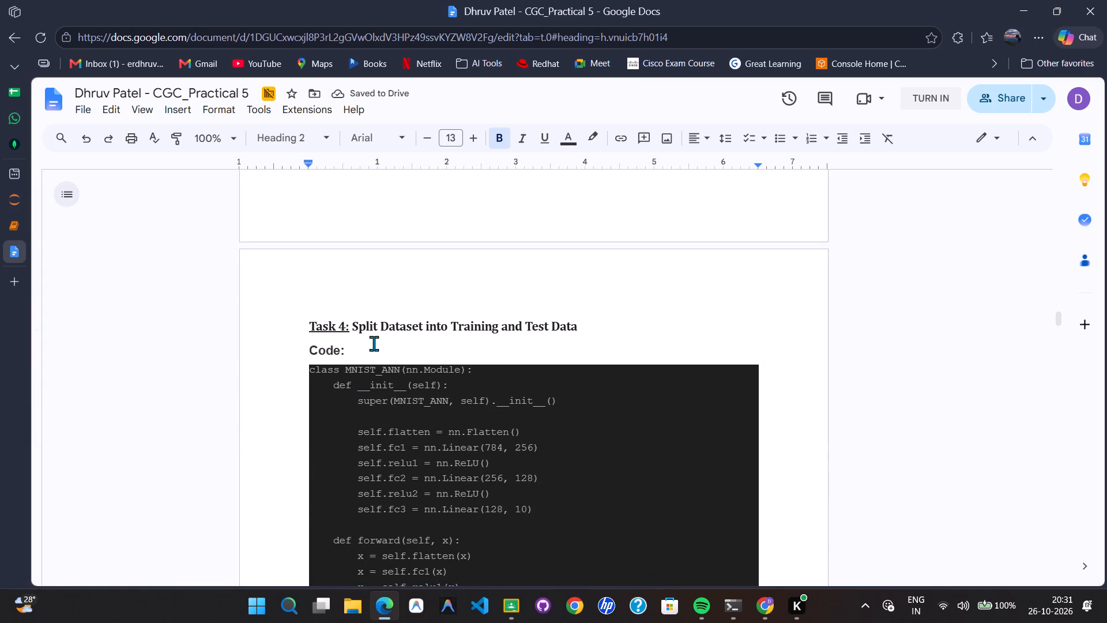
left_click(374, 328)
key("ctrl+Left")
key("ctrl+shift+Down")
key("shift+Left")
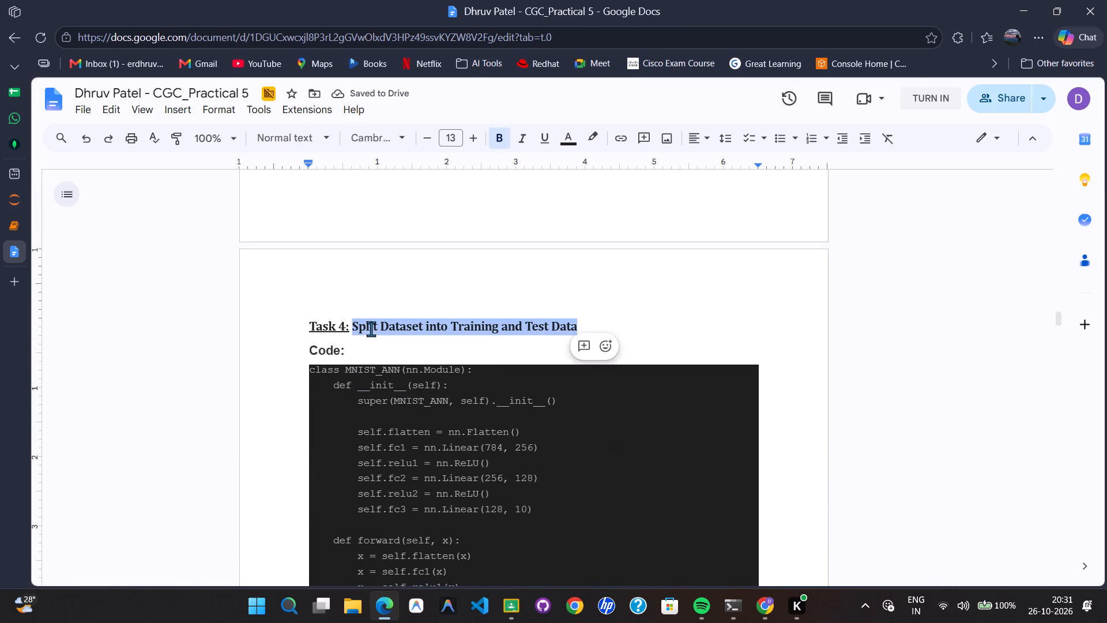
key("alt+Tab")
key("alt+Tab")
scroll(363, 359, "up", 6)
scroll(491, 467, "up", 20)
scroll(491, 467, "up", 2)
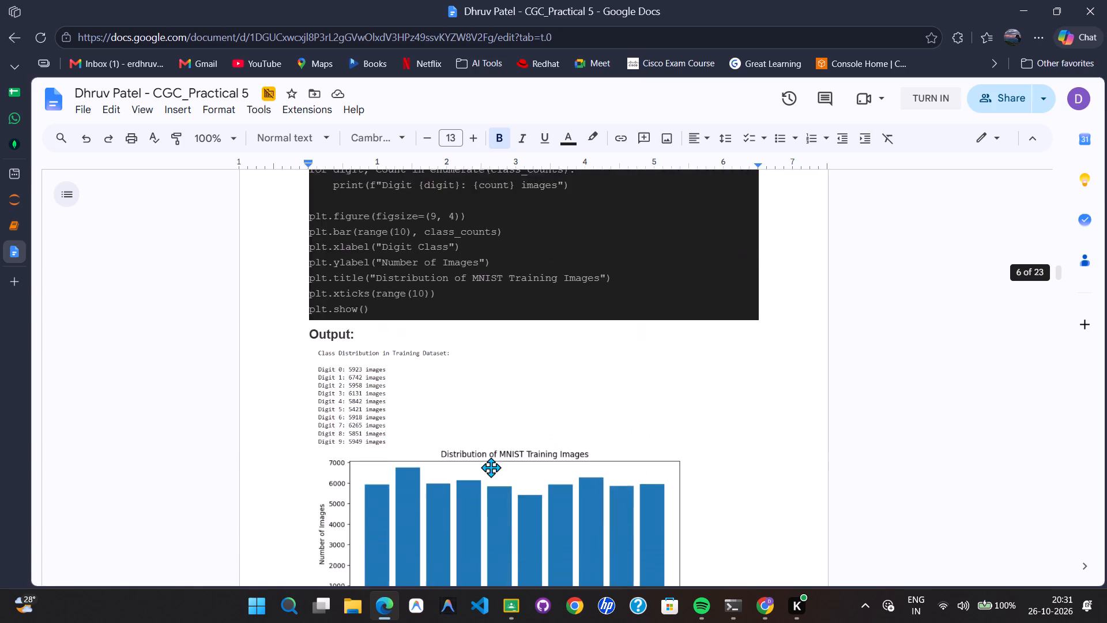
scroll(491, 467, "up", 20)
scroll(491, 467, "up", 8)
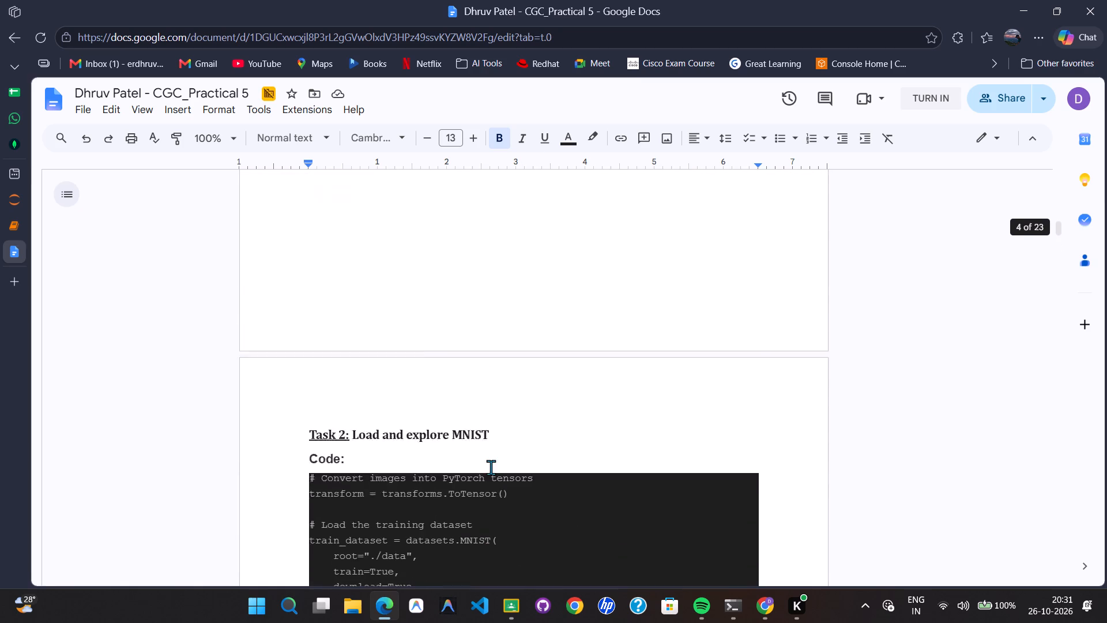
scroll(491, 467, "up", 17)
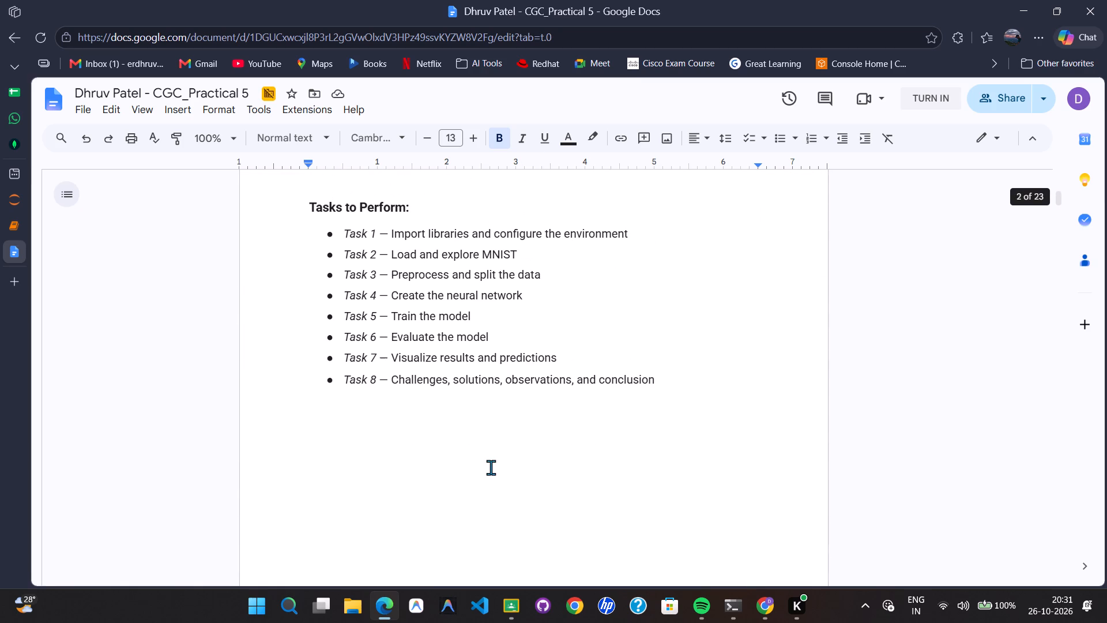
triple_click(398, 295)
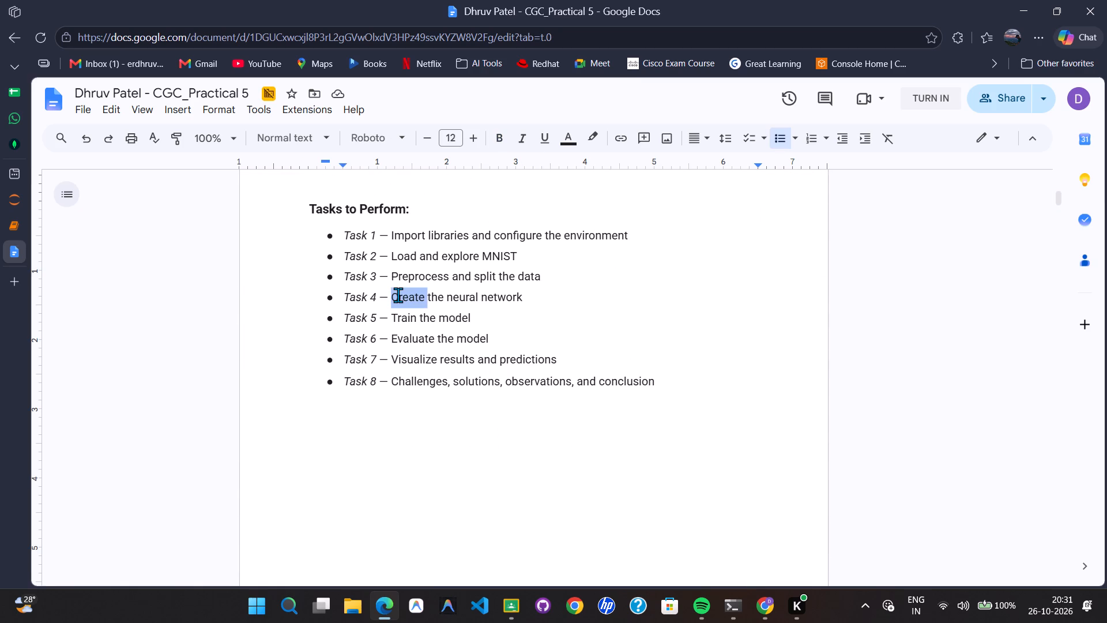
left_click(398, 295)
key("Left")
key("ctrl+shift+Down")
key("shift+Left")
key("ctrl+c")
Paste "Create the neural network" over the Task 4 heading's old title text following its initial letter S.
scroll(399, 294, "down", 3)
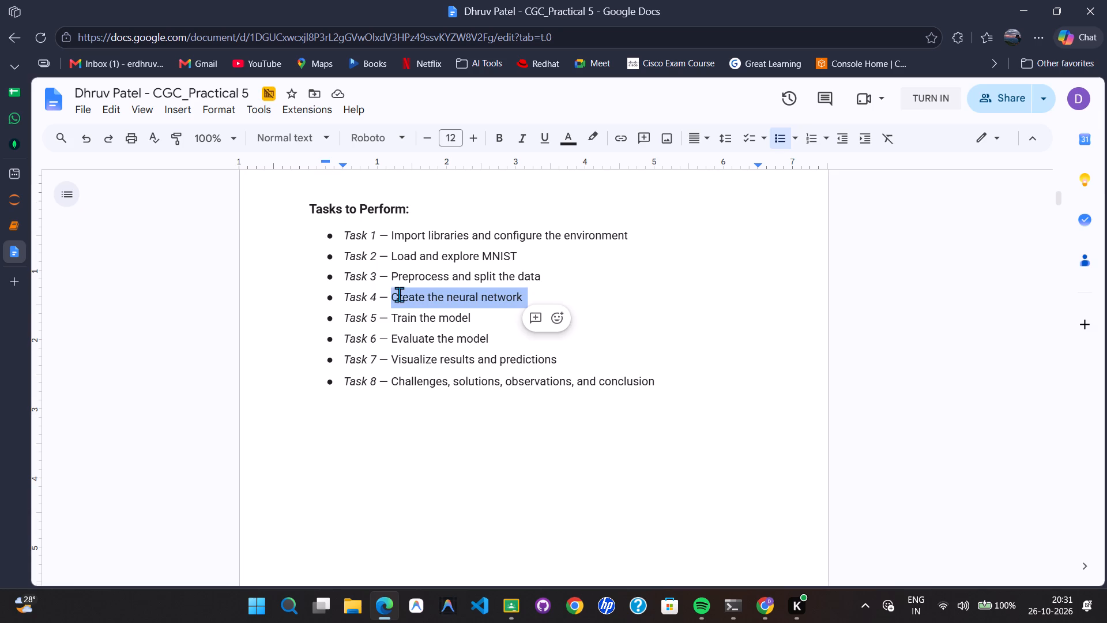
scroll(399, 294, "down", 20)
scroll(399, 294, "down", 20)
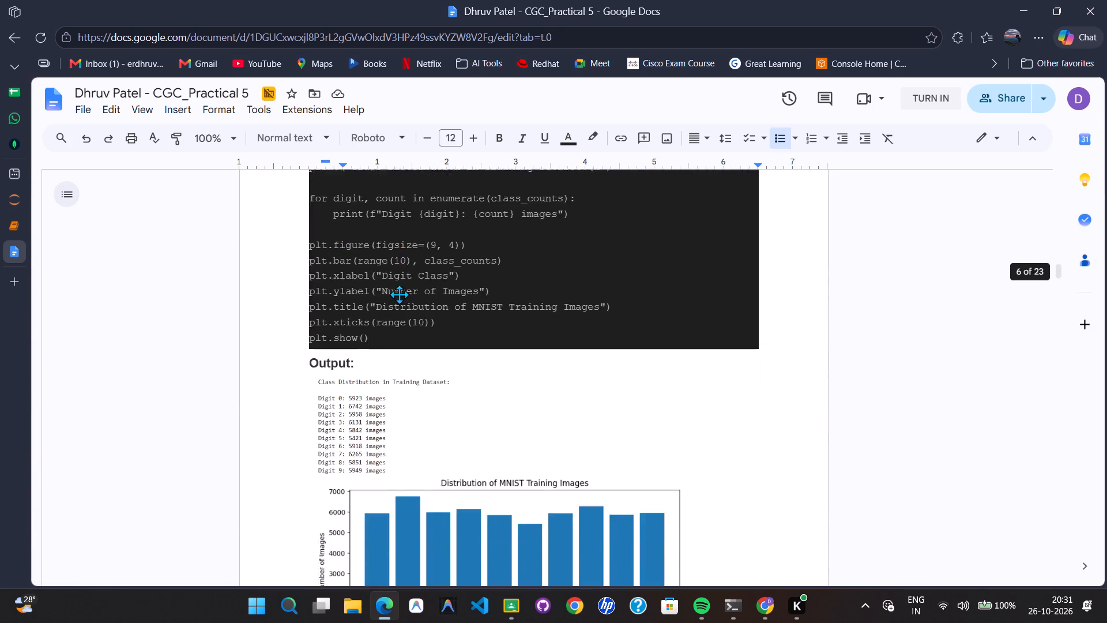
scroll(399, 294, "down", 20)
scroll(399, 294, "down", 11)
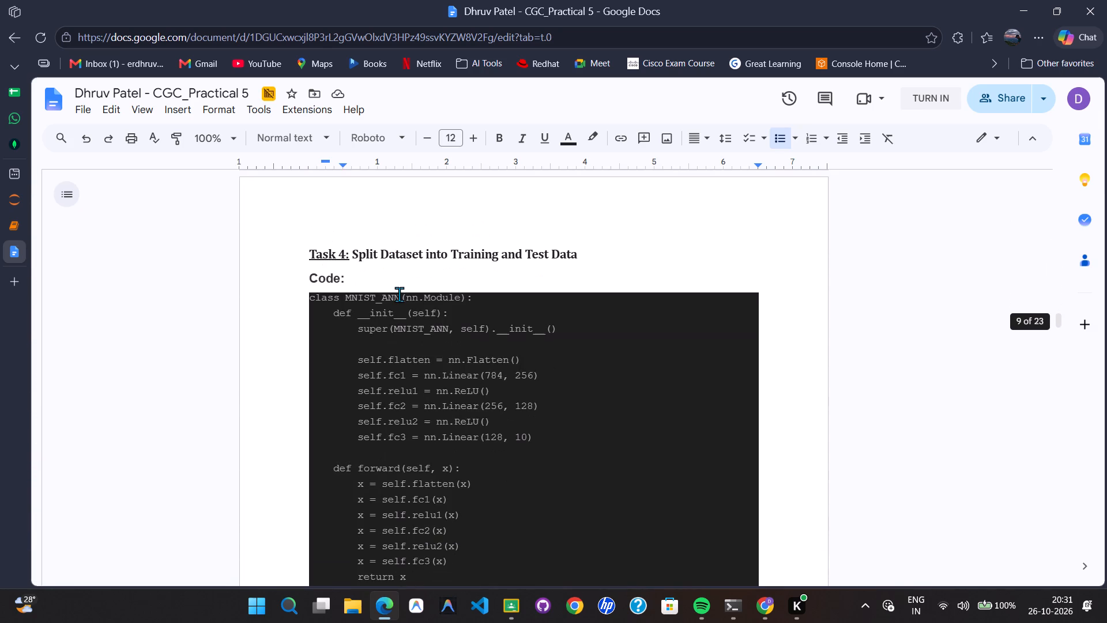
left_click(367, 254)
key("Left")
key("ctrl+shift+Down")
key("shift+Left")
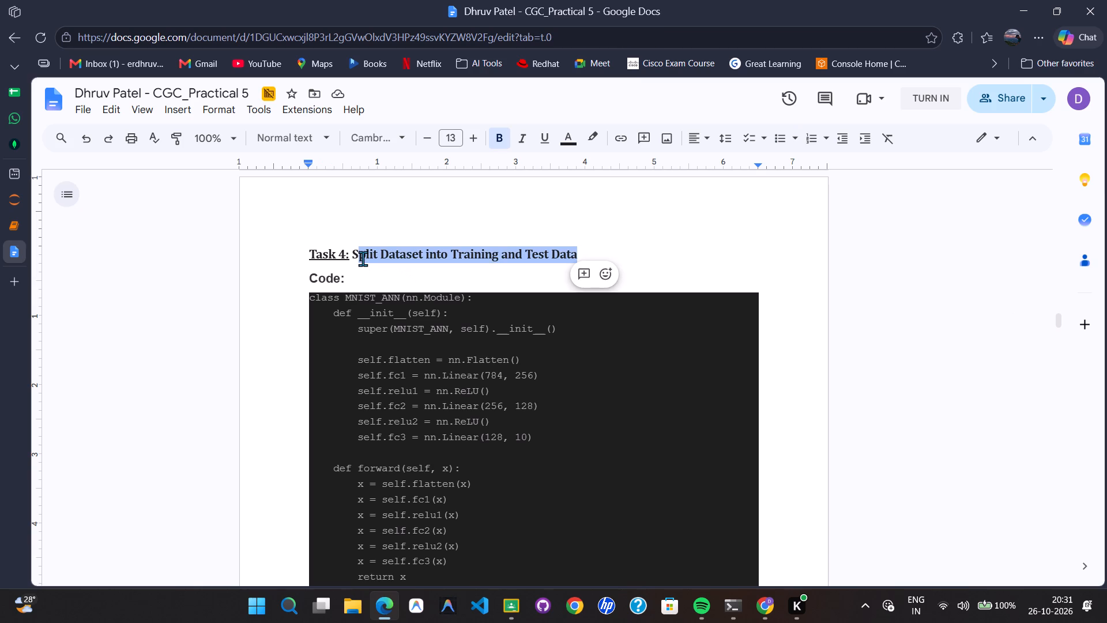
key("ctrl+v")
key("Left")
Copy the bold Cambria 13 formatting of the leftover S onto the Task 4 title "Create the neural network".
left_click(363, 258)
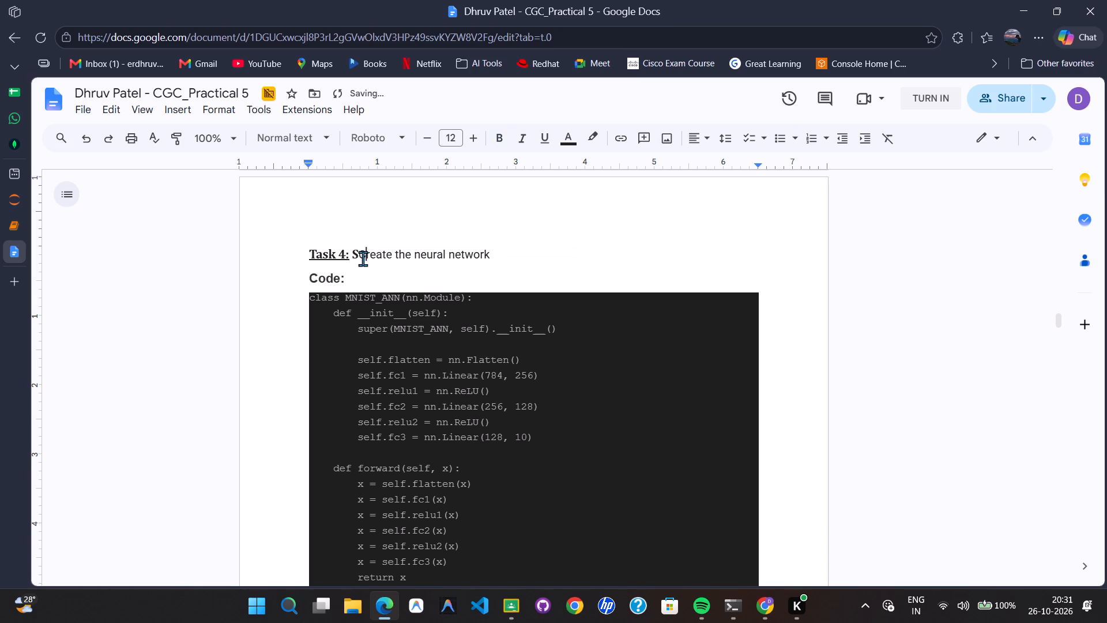
key("ctrl+Left")
key("shift+Right")
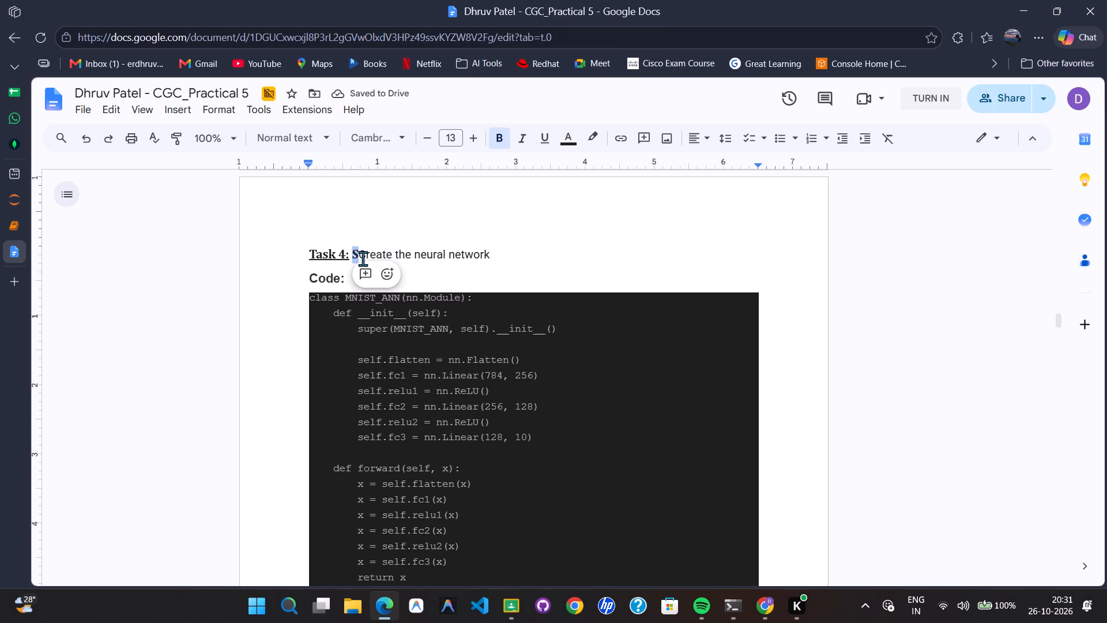
left_click(175, 141)
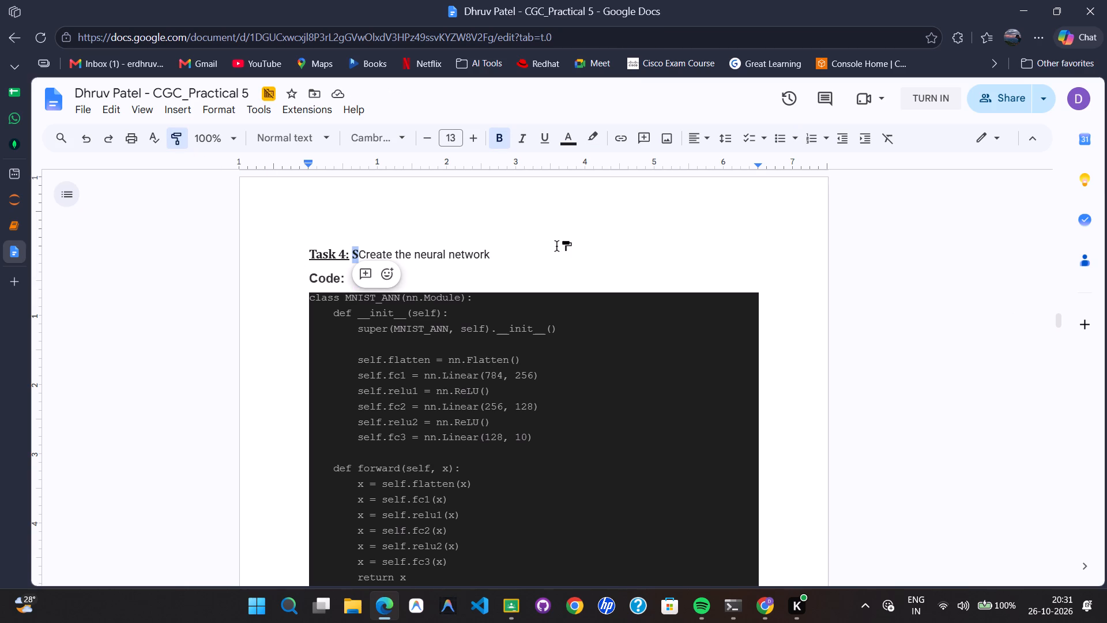
left_click_drag(497, 254, 352, 255)
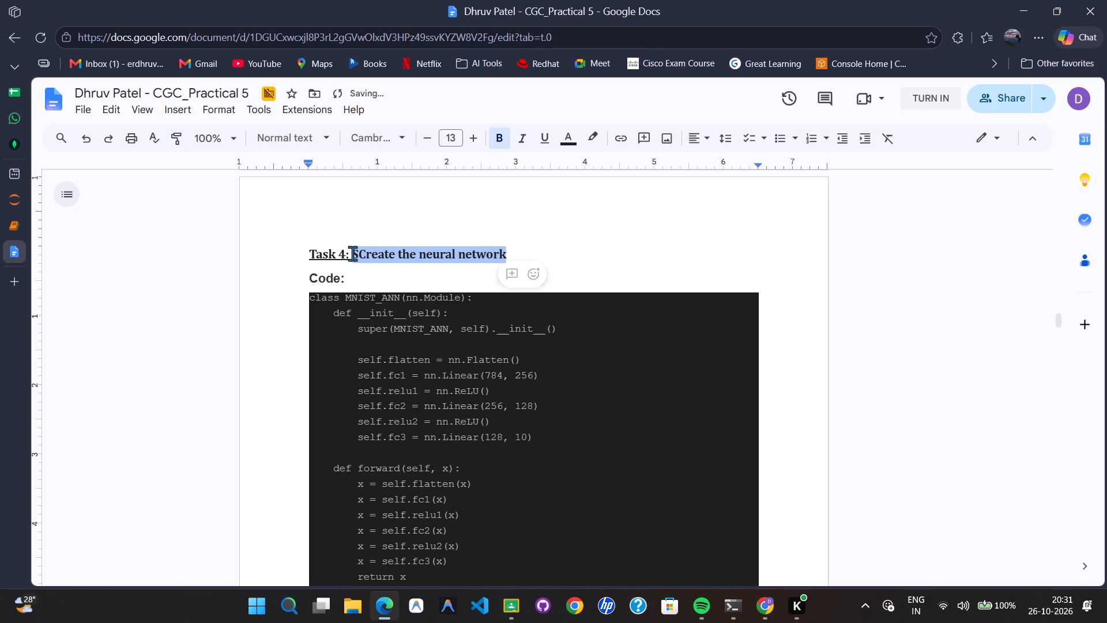
Delete the leftover letter S before "Create the neural network" in the Task 4 heading.
left_click(360, 253)
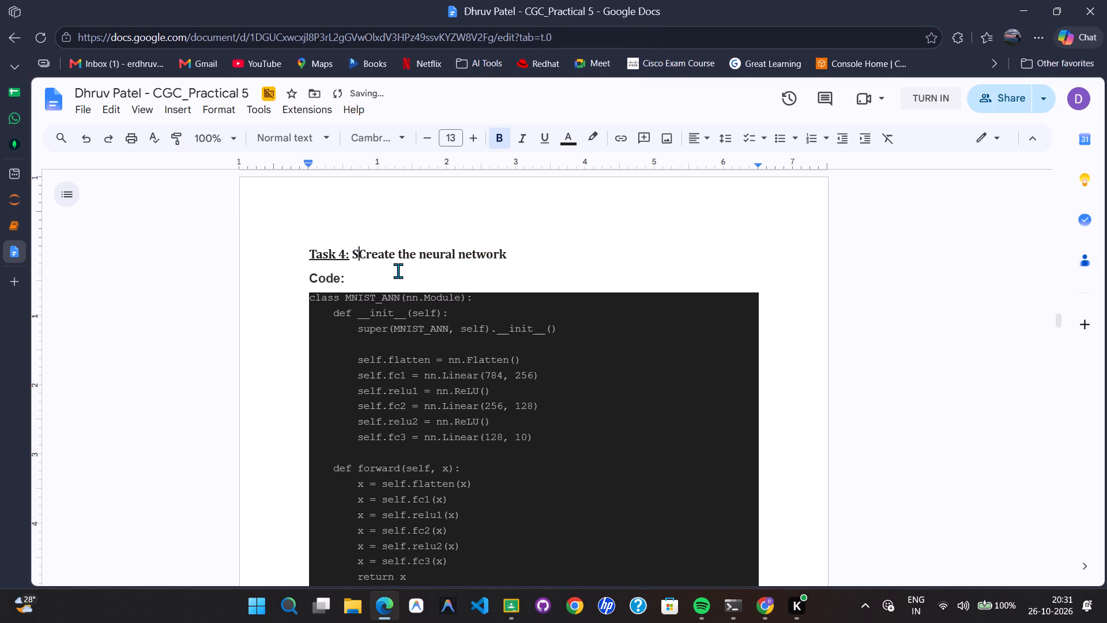
key("BackSpace")
left_click(521, 258)
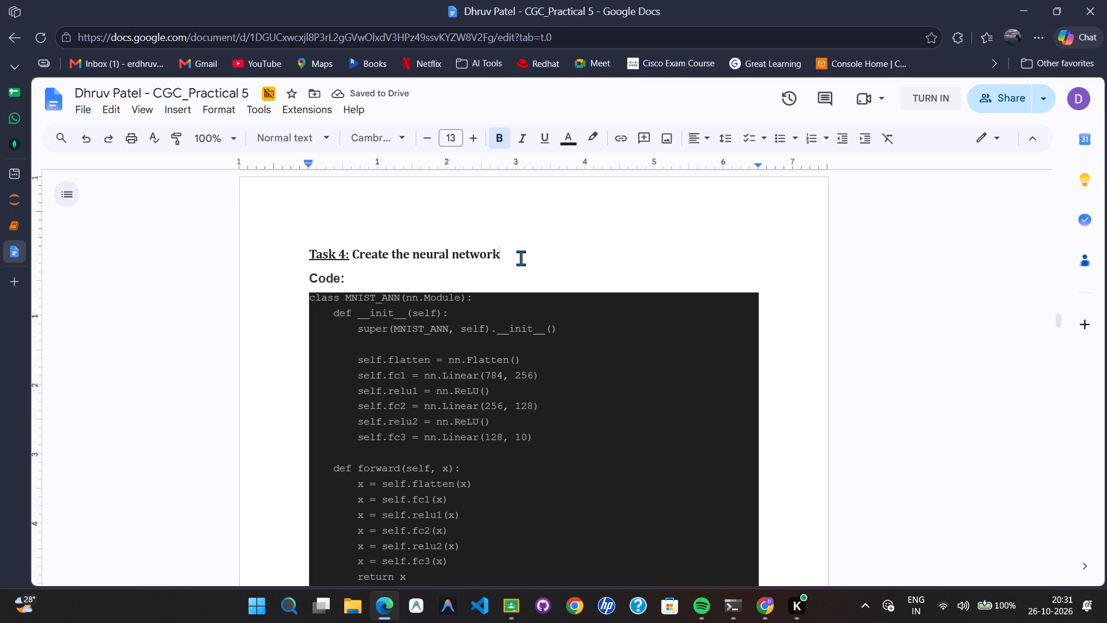
left_click(484, 272)
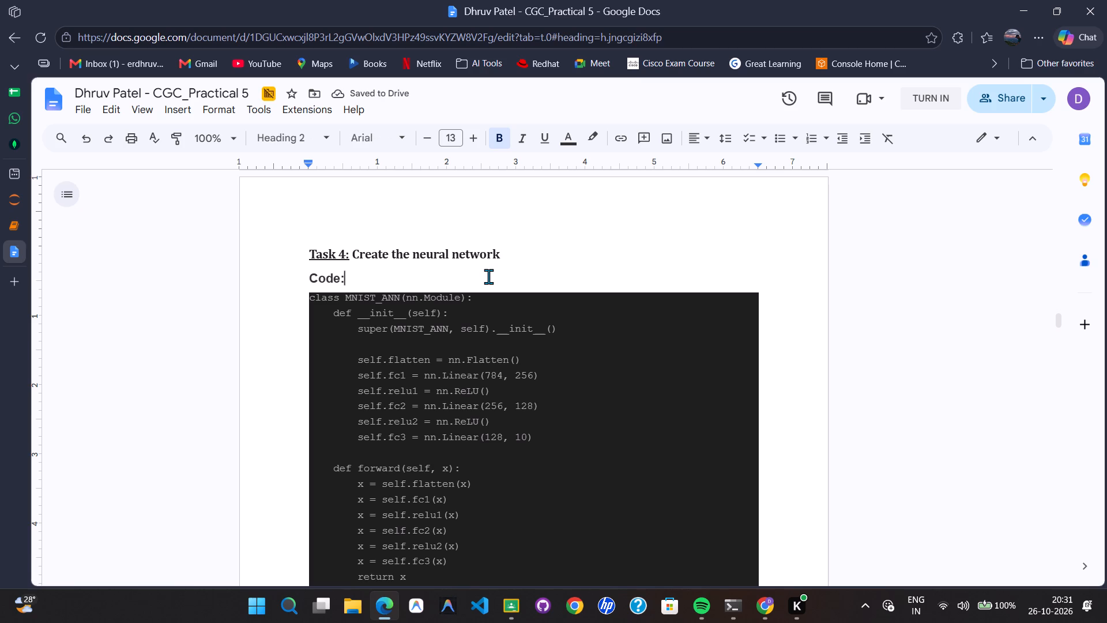
left_click(521, 248)
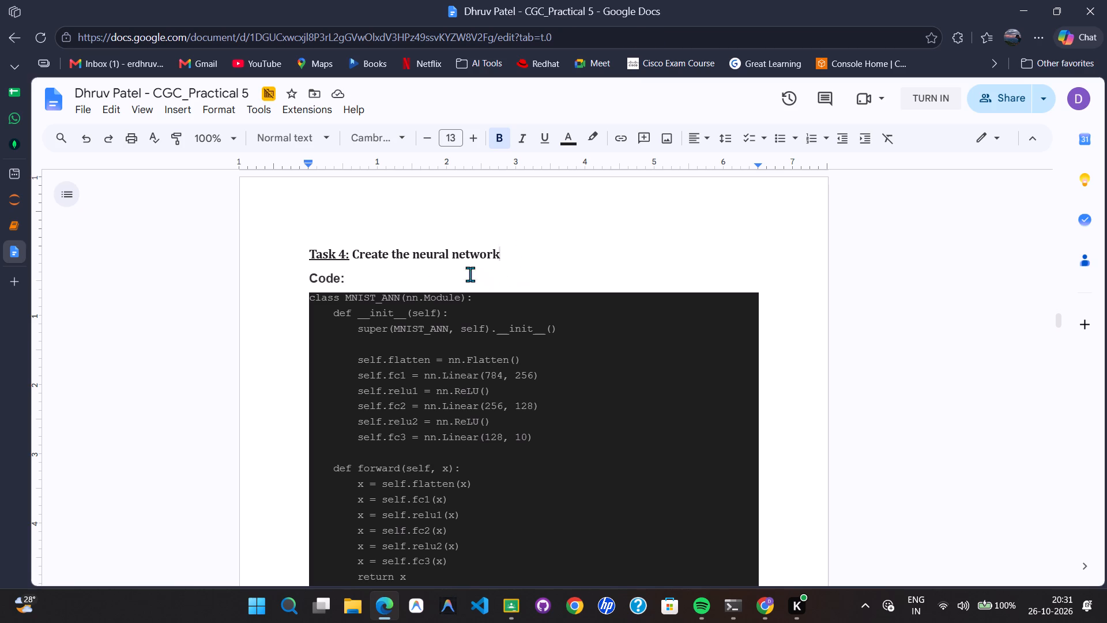
Capture a screenshot of the Task 4 cell output in the Jupyter notebook, from "ANN Model Architecture" to the "Total Trainable Parameters" line.
scroll(511, 354, "down", 8)
key("alt+Tab")
scroll(442, 368, "down", 3)
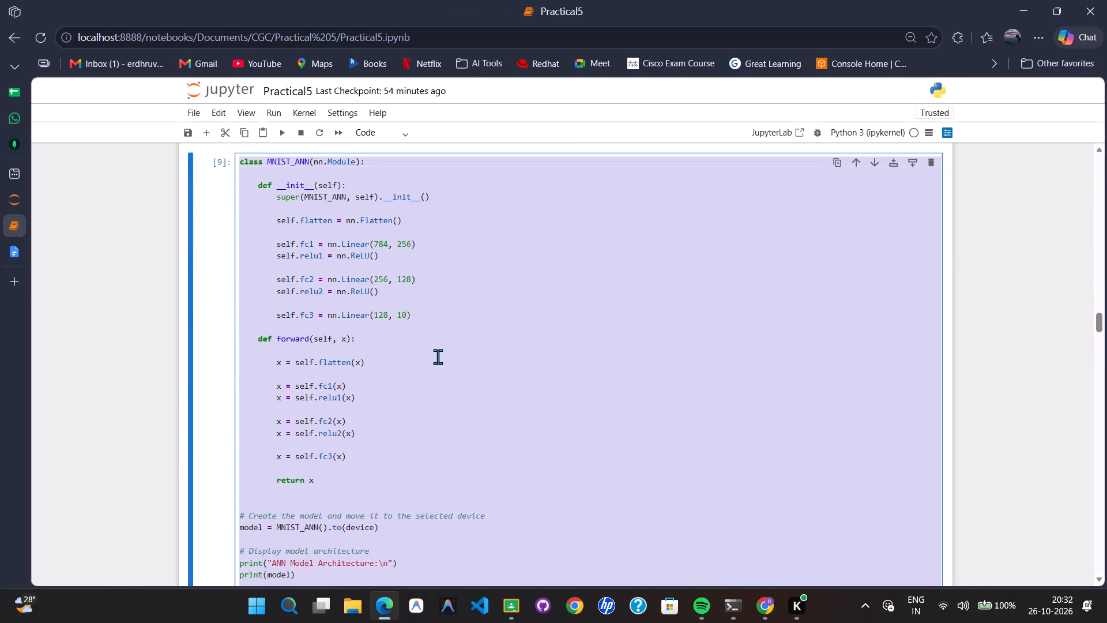
scroll(438, 356, "down", 5)
left_click(445, 477)
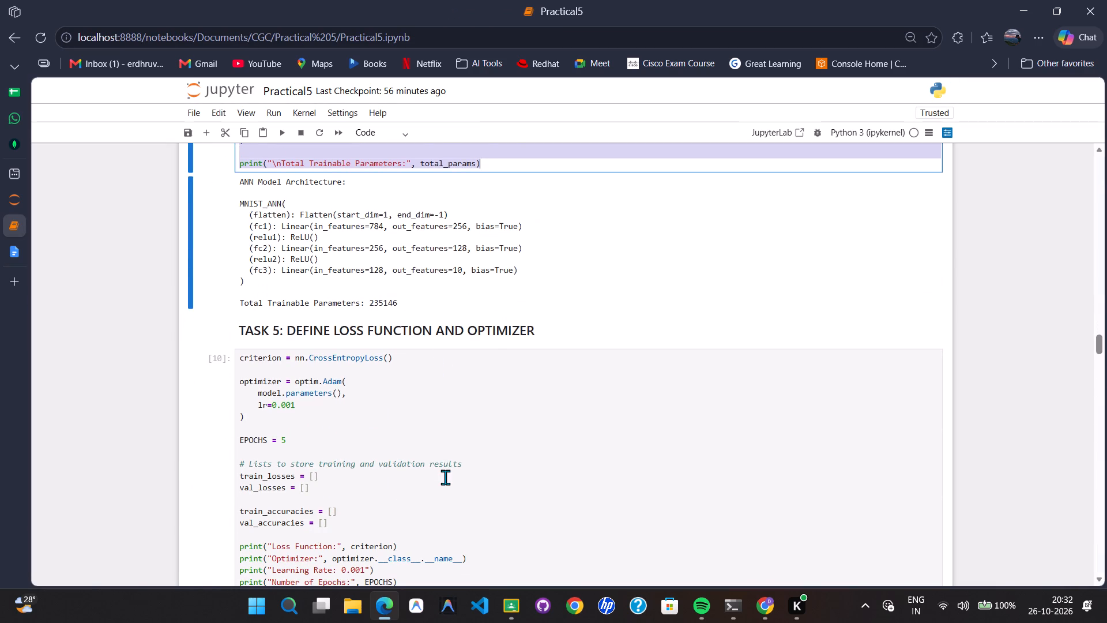
key("shift+super+s")
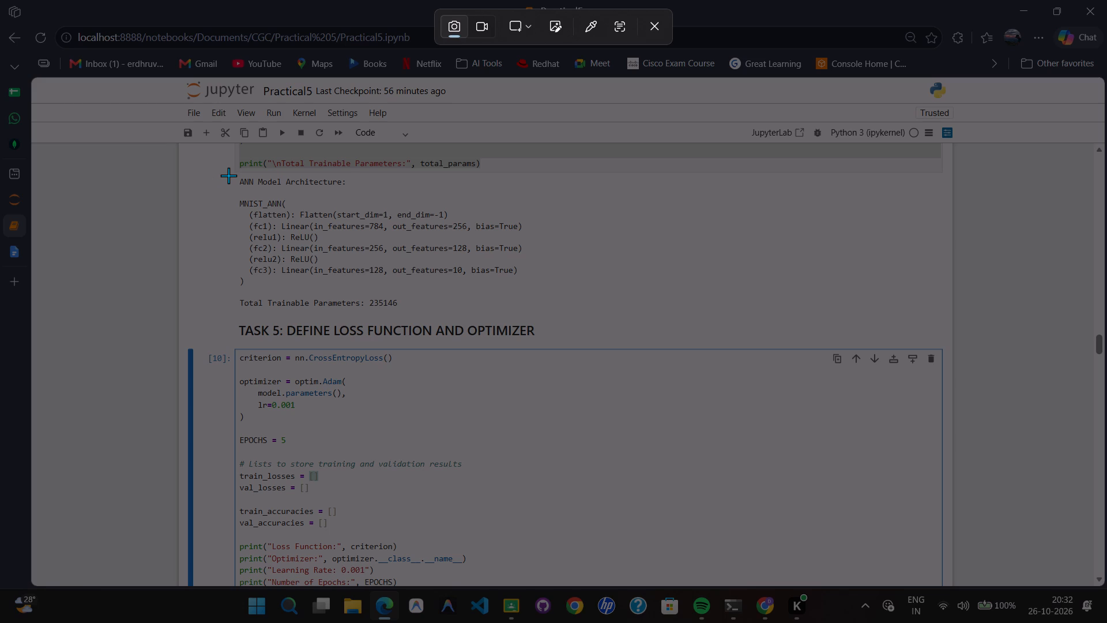
left_click_drag(231, 174, 602, 308)
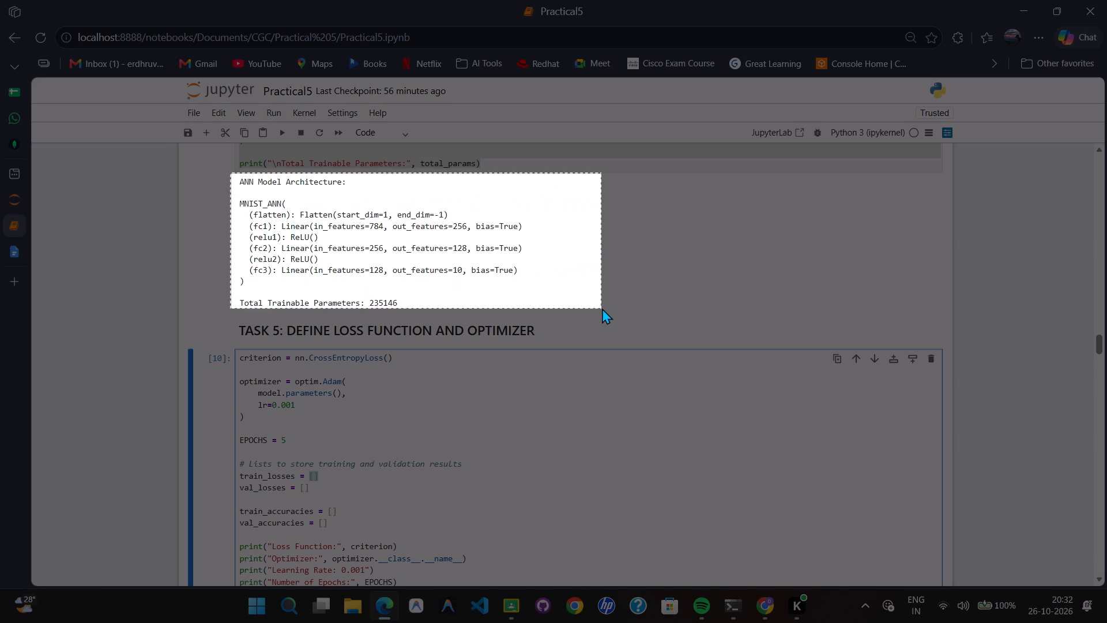
left_click_drag(602, 308, 620, 310)
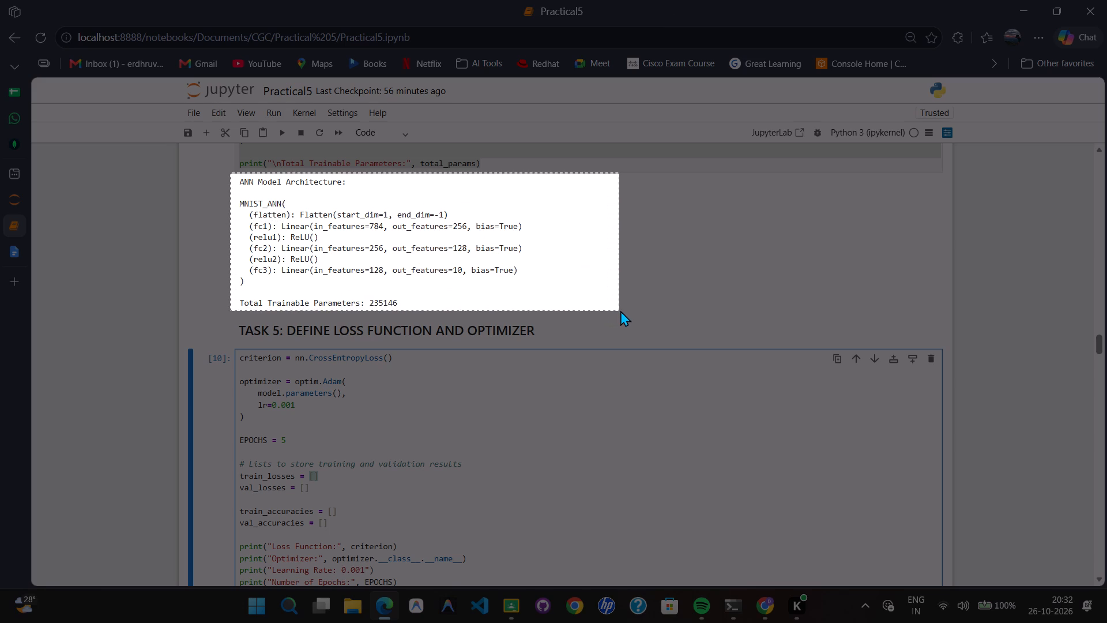
left_click_drag(620, 310, 635, 310)
Back in the document, replace the old dataset-split image under the Task 4 Output heading with the captured model architecture screenshot.
key("alt+Tab")
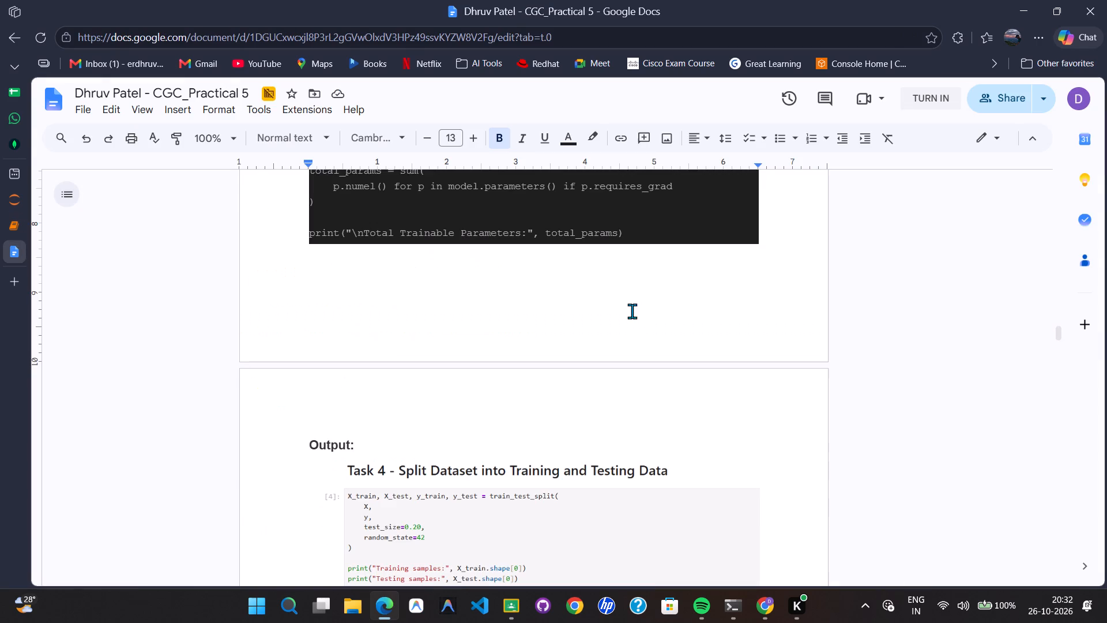
left_click(518, 486)
key("ctrl+v")
scroll(519, 451, "down", 3)
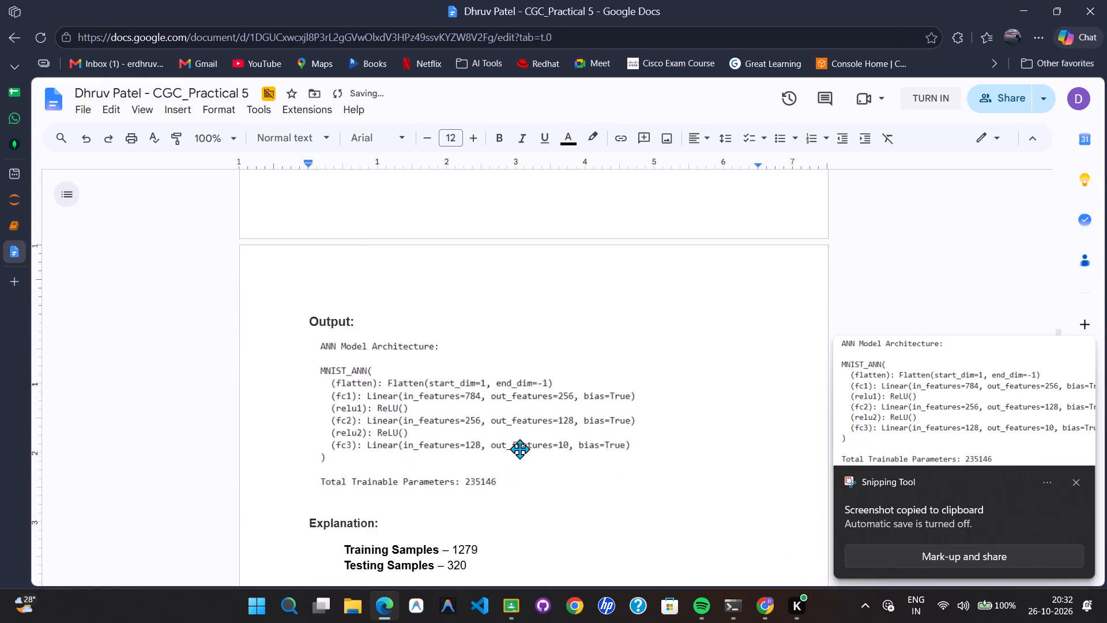
scroll(281, 367, "down", 7)
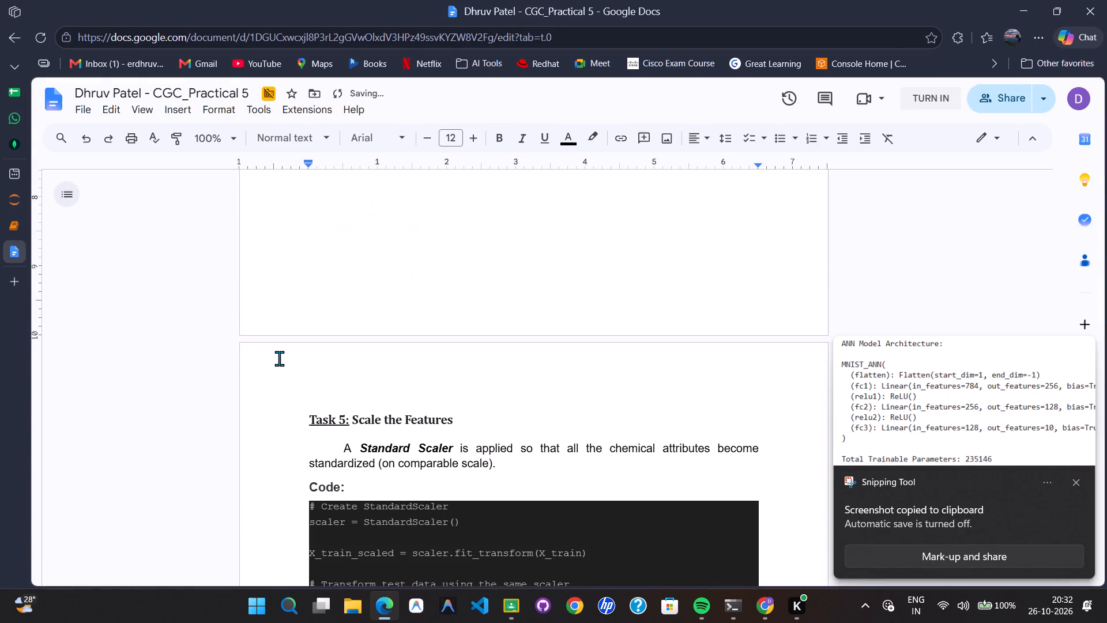
Turn on Do not disturb for Windows notifications and return to the Task 5 heading in the document.
left_click(1074, 606)
left_click(1072, 25)
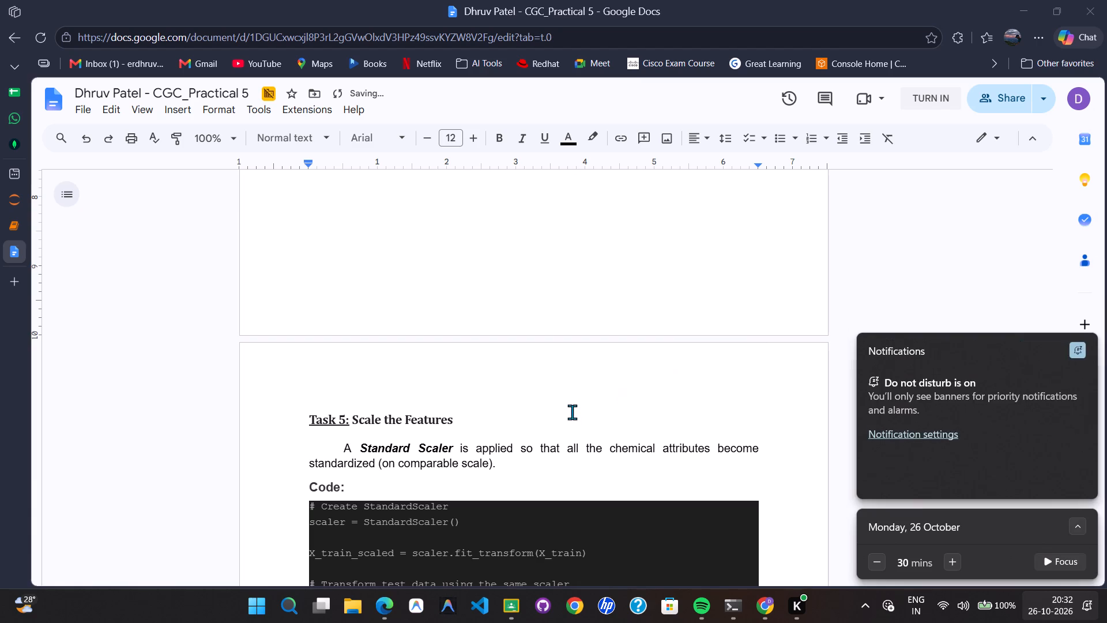
left_click(571, 412)
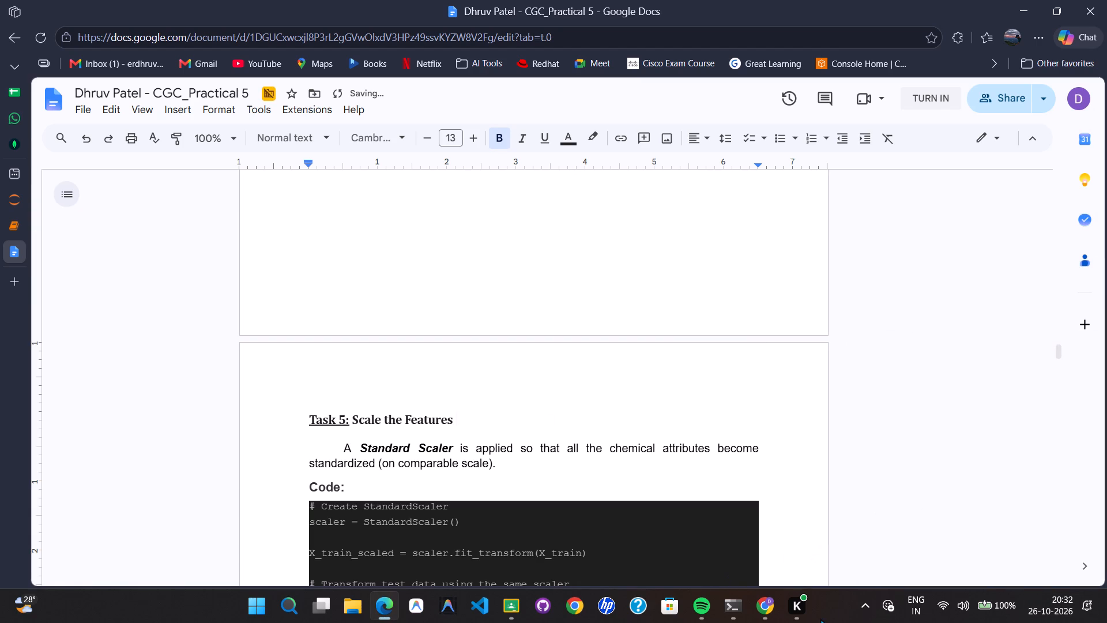
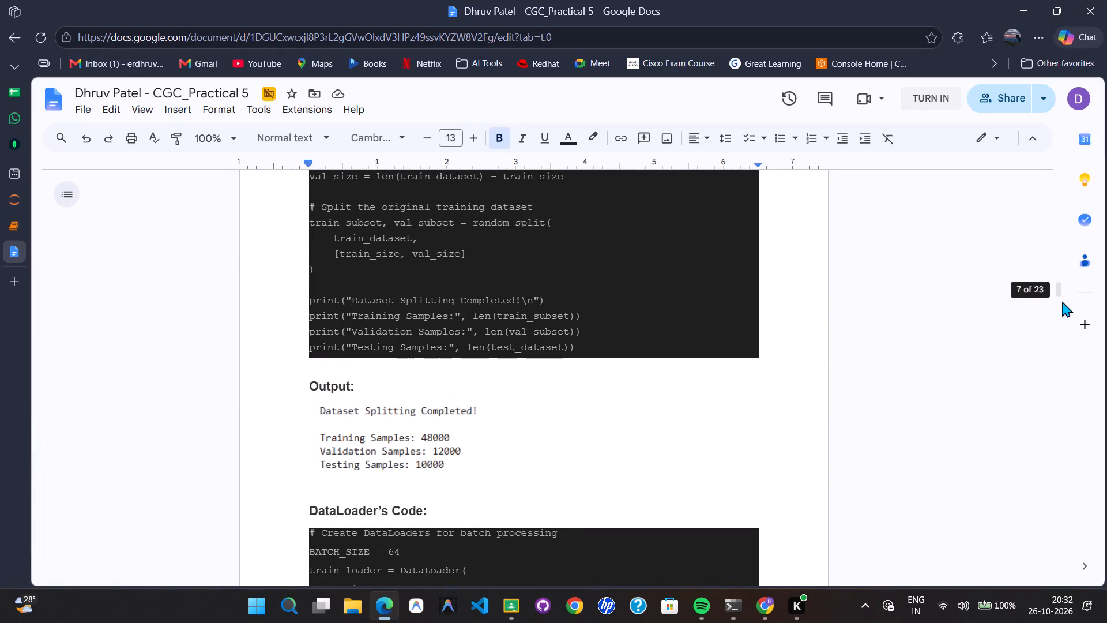
Copy the text "Train the model" from the Task 5 bullet in the Tasks to Perform list.
left_click_drag(1062, 289, 1057, 245)
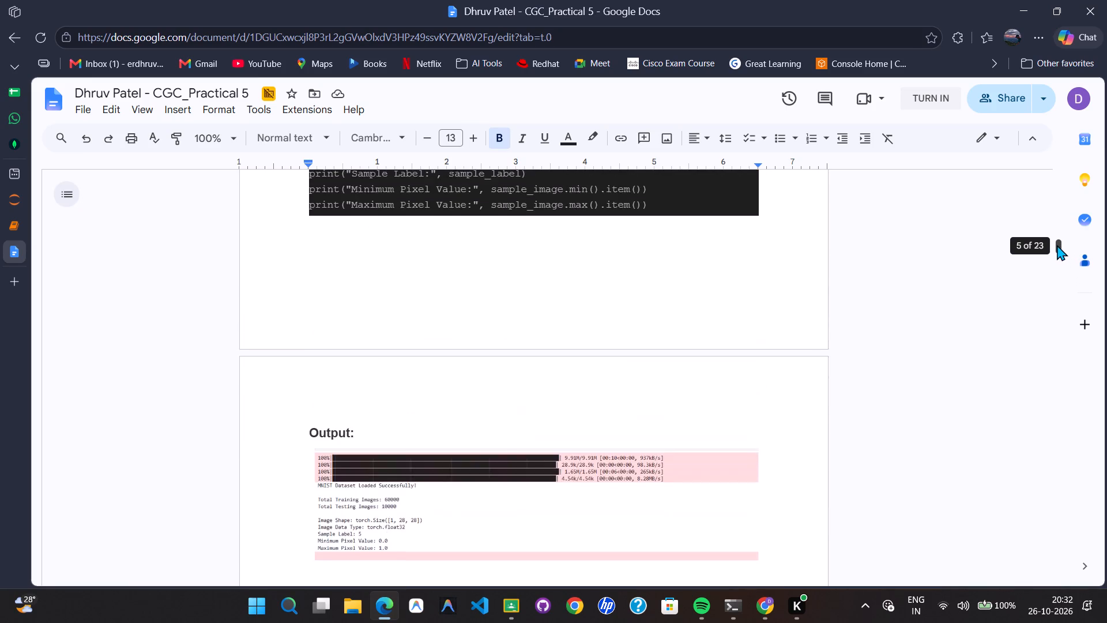
left_click_drag(1057, 245, 1049, 226)
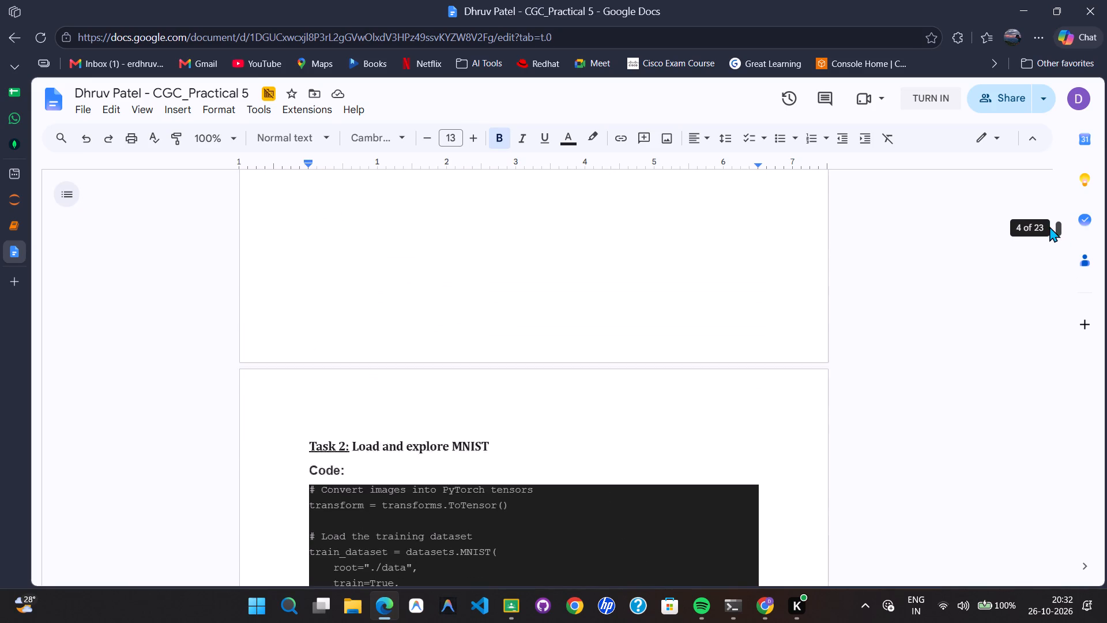
left_click_drag(1049, 226, 1048, 189)
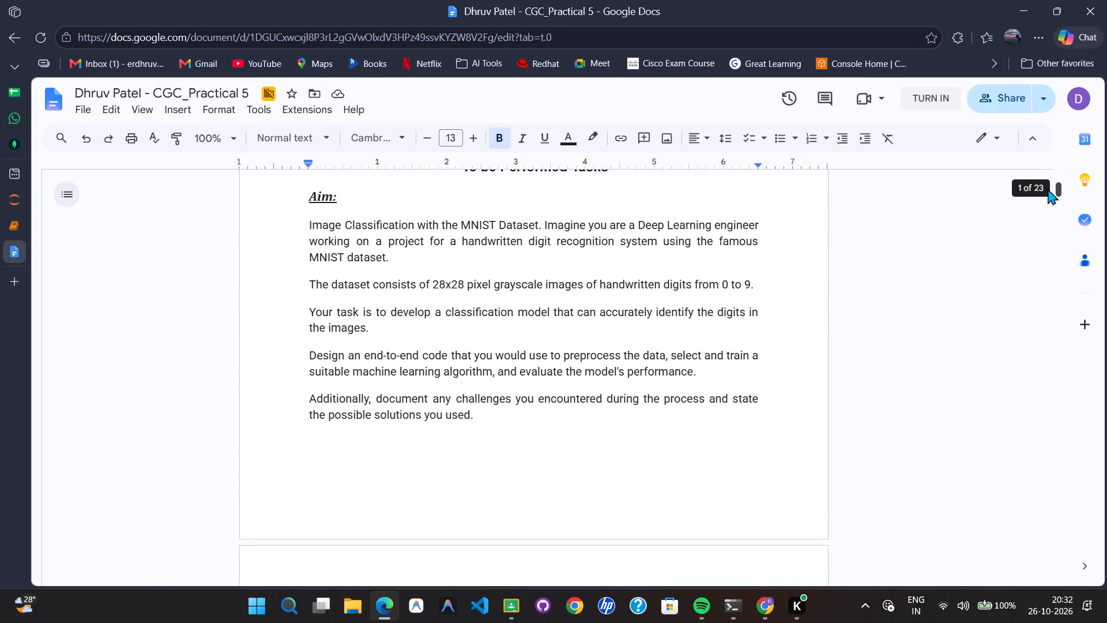
left_click_drag(1048, 189, 1049, 196)
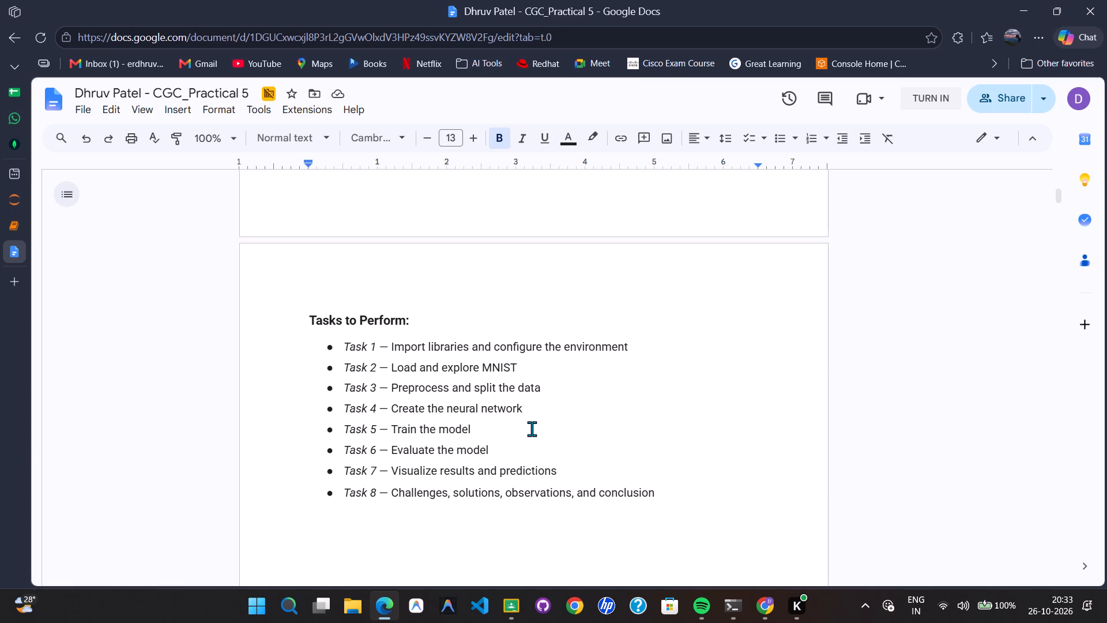
left_click(532, 429)
key("ctrl+Left")
key("ctrl+Left")
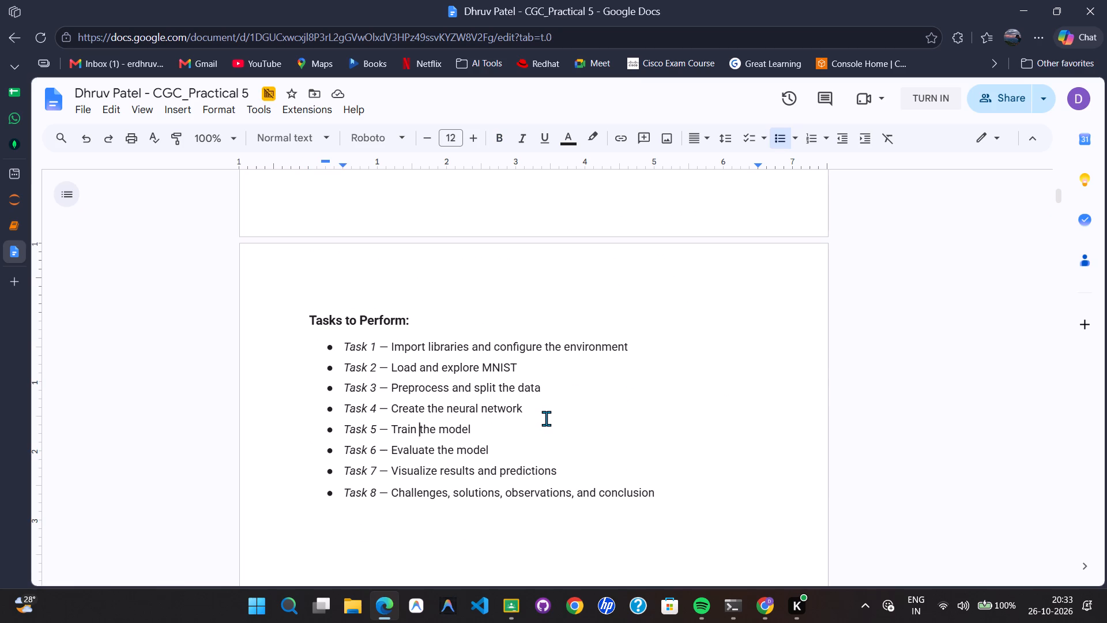
key("ctrl+Left")
key("ctrl+shift+Right")
key("ctrl+shift+Right")
key("ctrl+shift+Right")
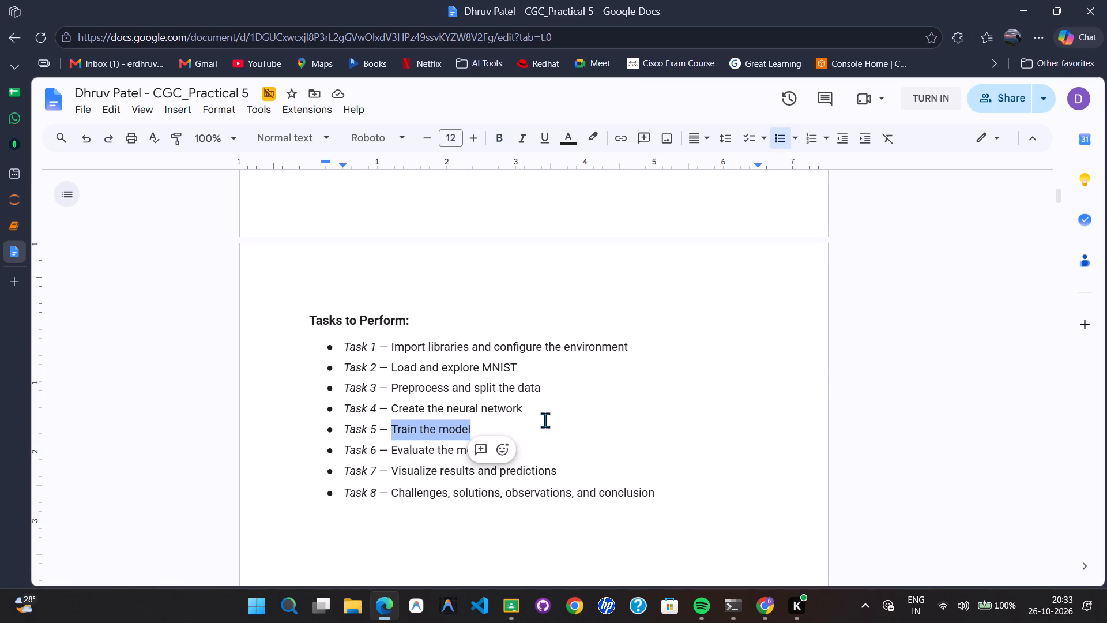
key("ctrl+c")
Replace "Scale the Features" in the Task 5 heading with the copied "Train the model" text, leaving the initial S.
left_click_drag(1058, 198, 1058, 200)
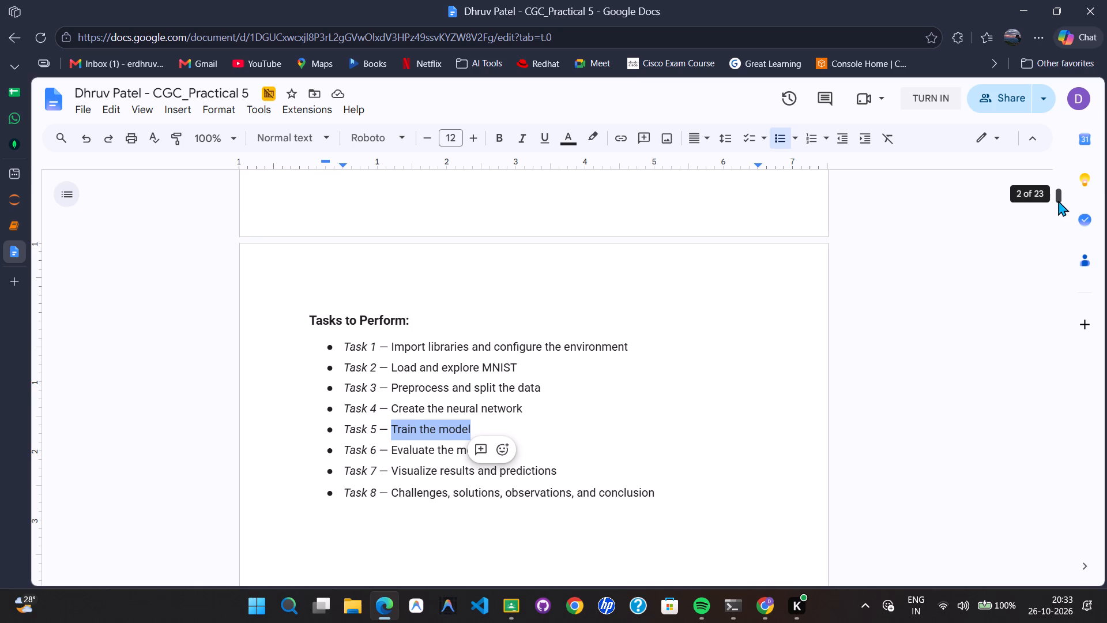
left_click_drag(1058, 200, 1044, 425)
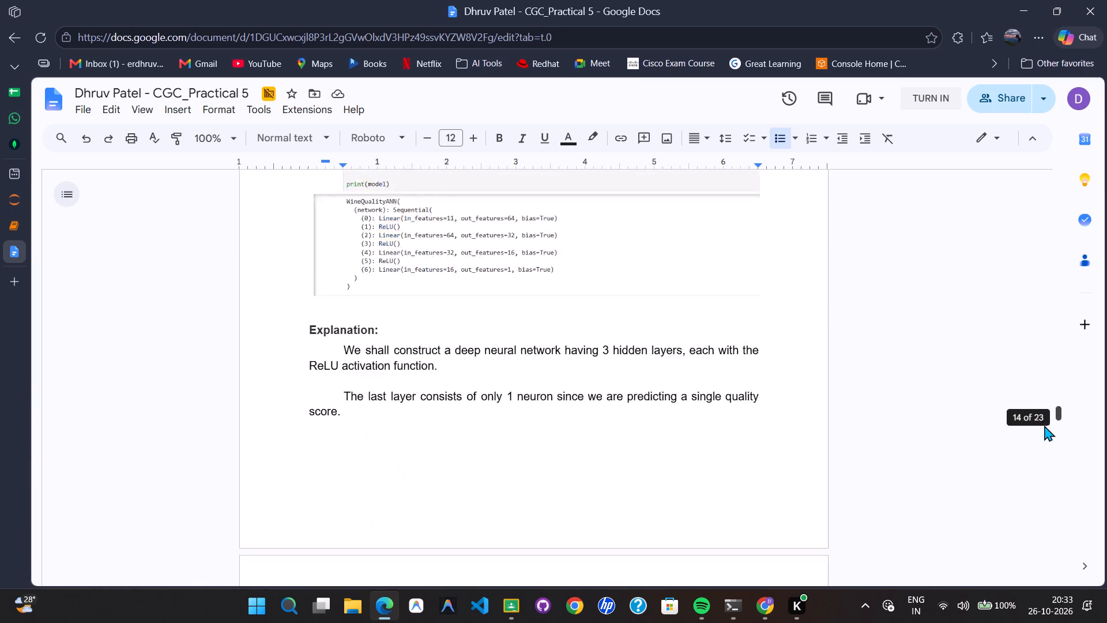
left_click_drag(1044, 425, 1050, 392)
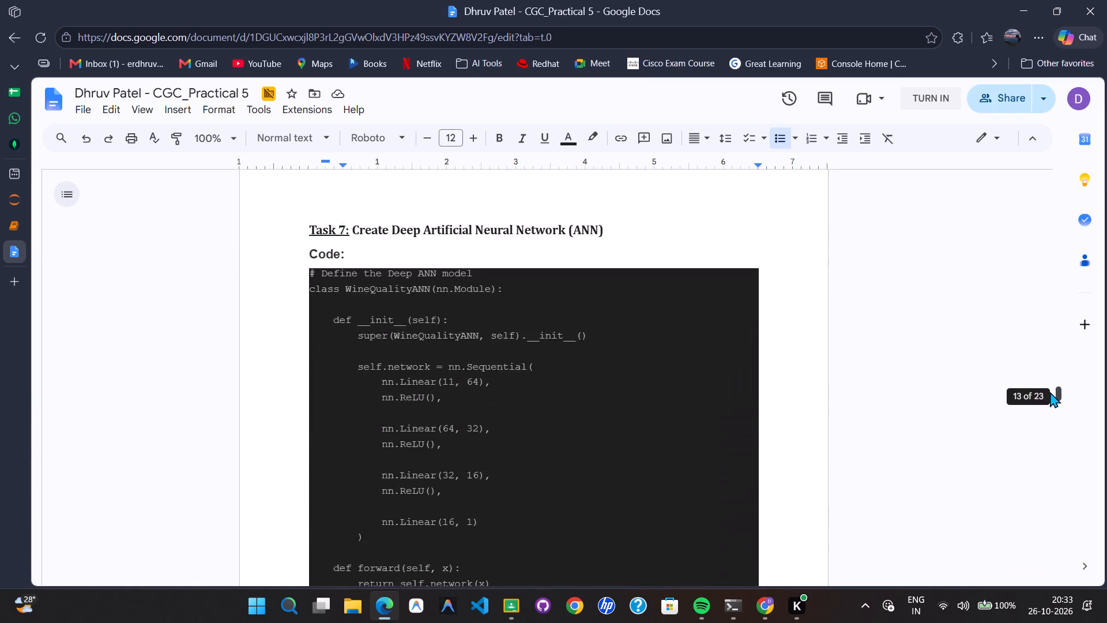
left_click_drag(1050, 392, 1050, 362)
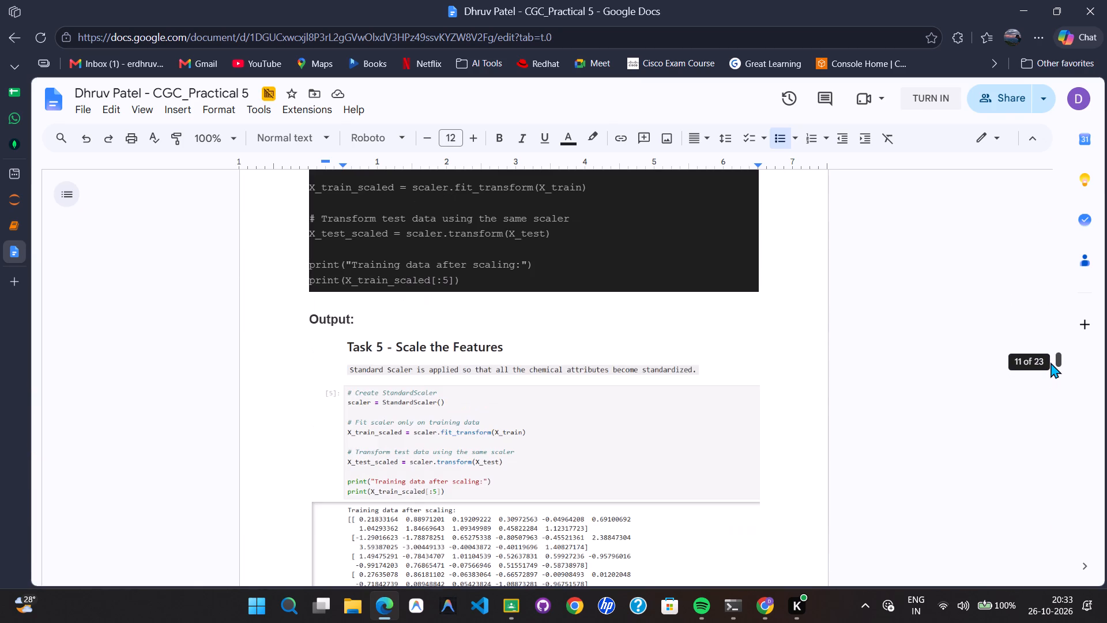
left_click_drag(1050, 362, 1050, 355)
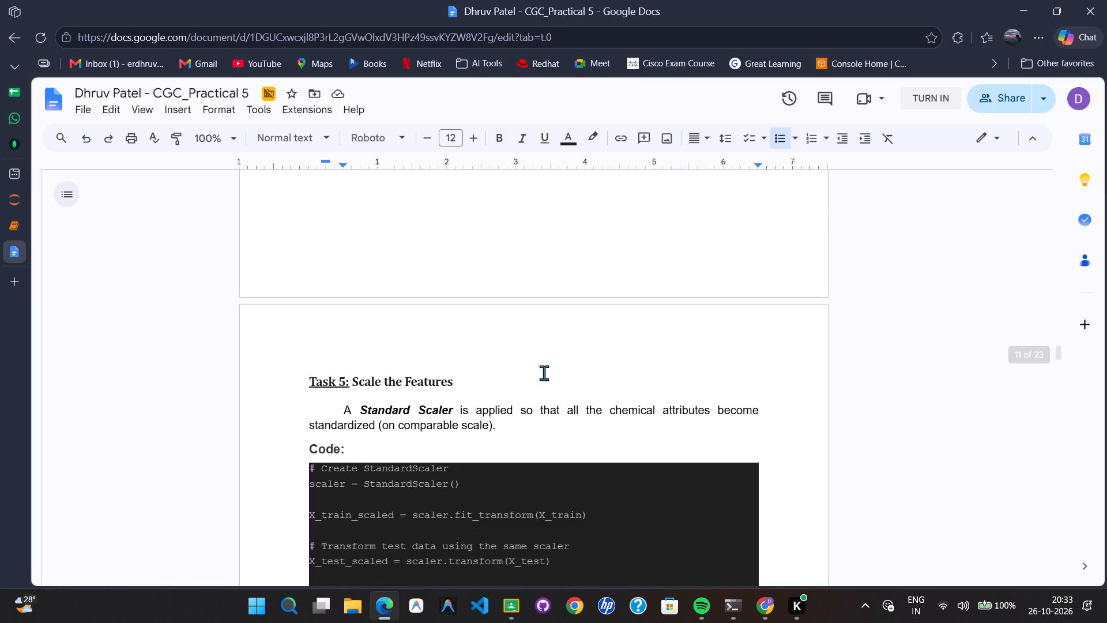
left_click(502, 374)
key("ctrl+shift+Left")
key("ctrl+shift+Left")
key("ctrl+shift+Left")
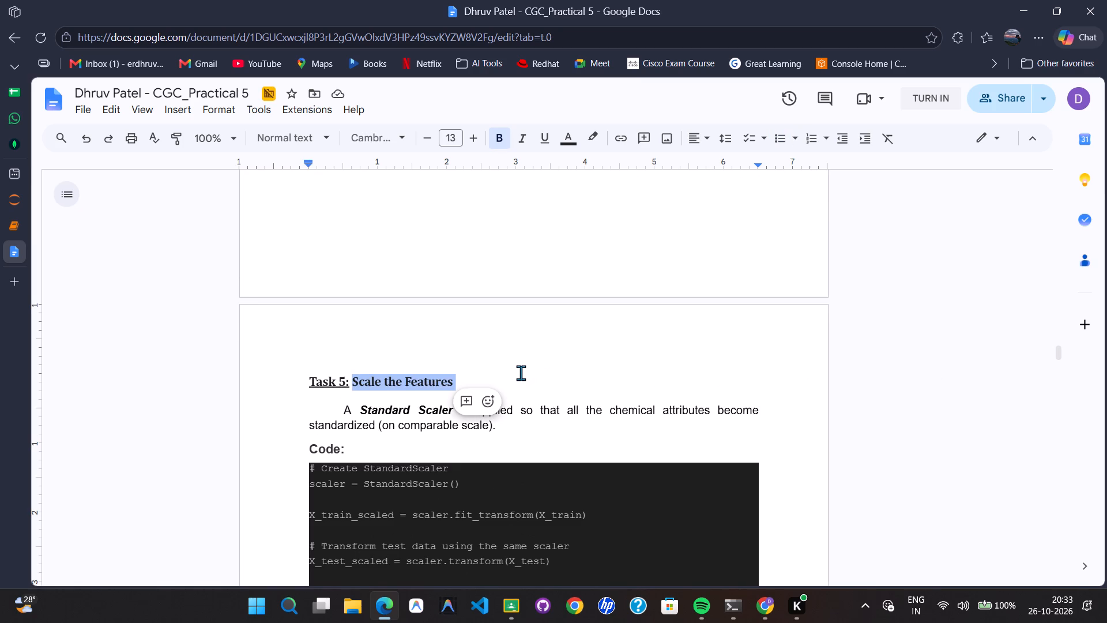
key("shift+Right")
key("ctrl+v")
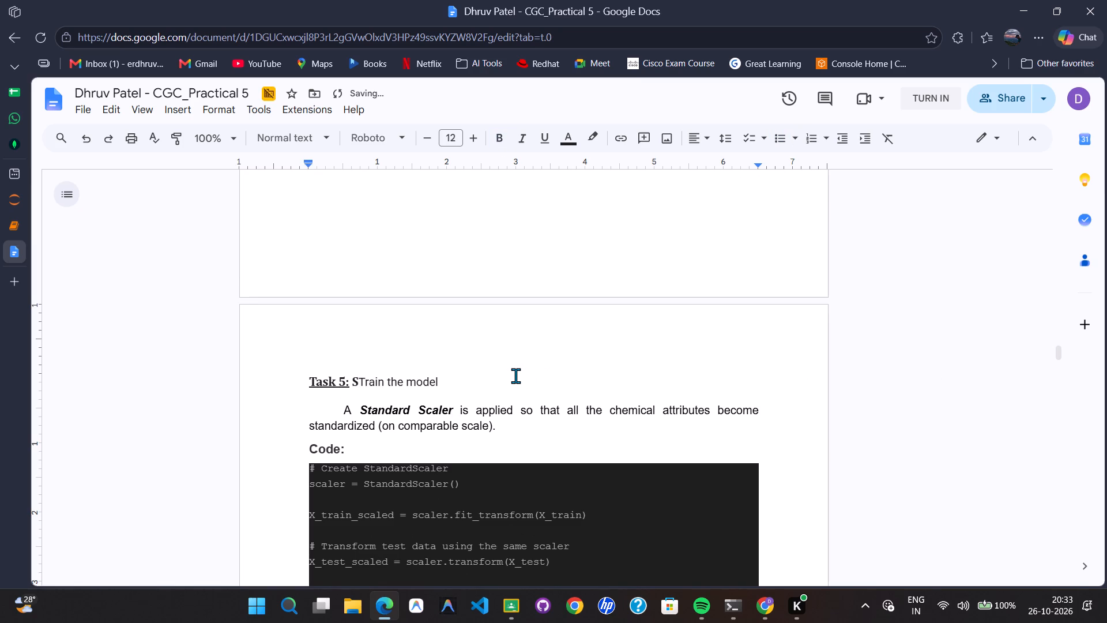
Copy the bold heading formatting from the leftover S onto "Train the model" in the Task 5 heading.
key("ctrl+Left")
key("ctrl+Left")
key("ctrl+Left")
key("shift+Right")
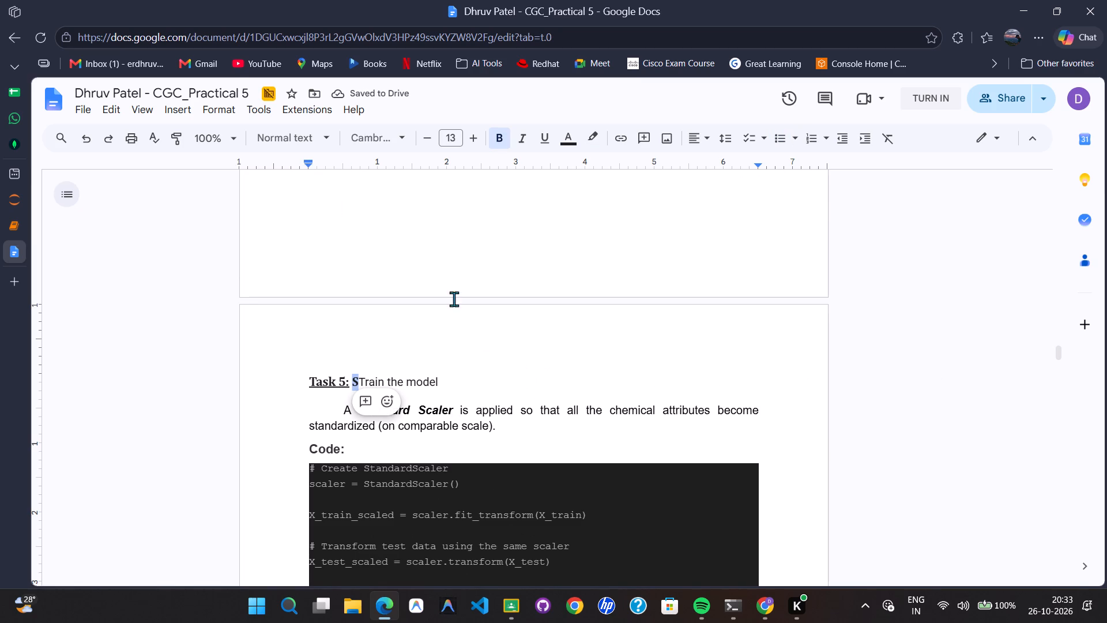
left_click(185, 138)
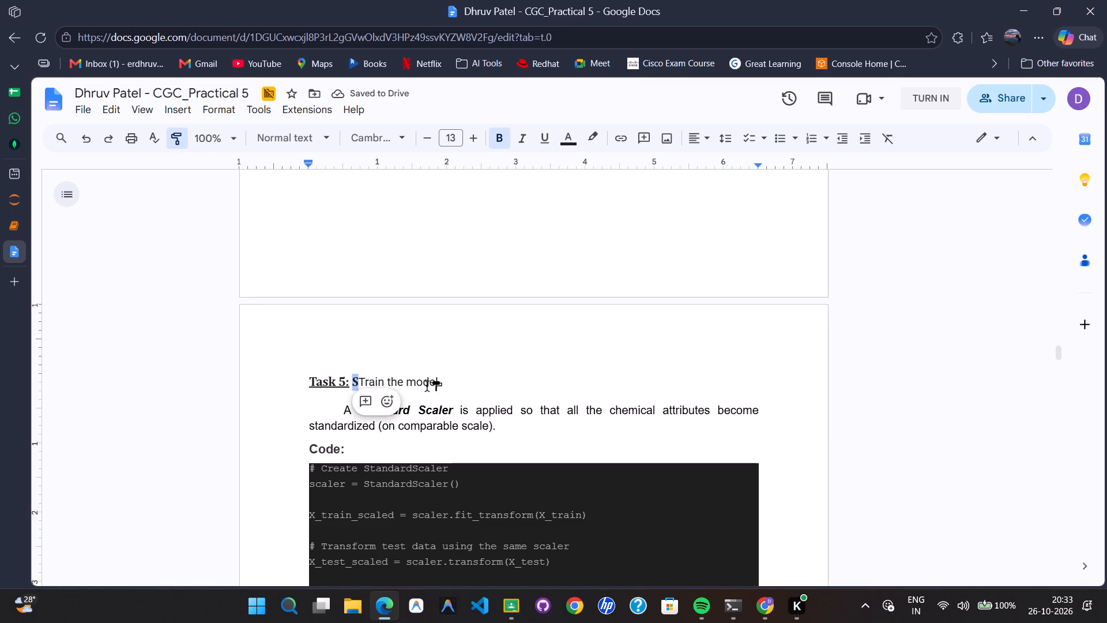
left_click_drag(441, 385, 358, 380)
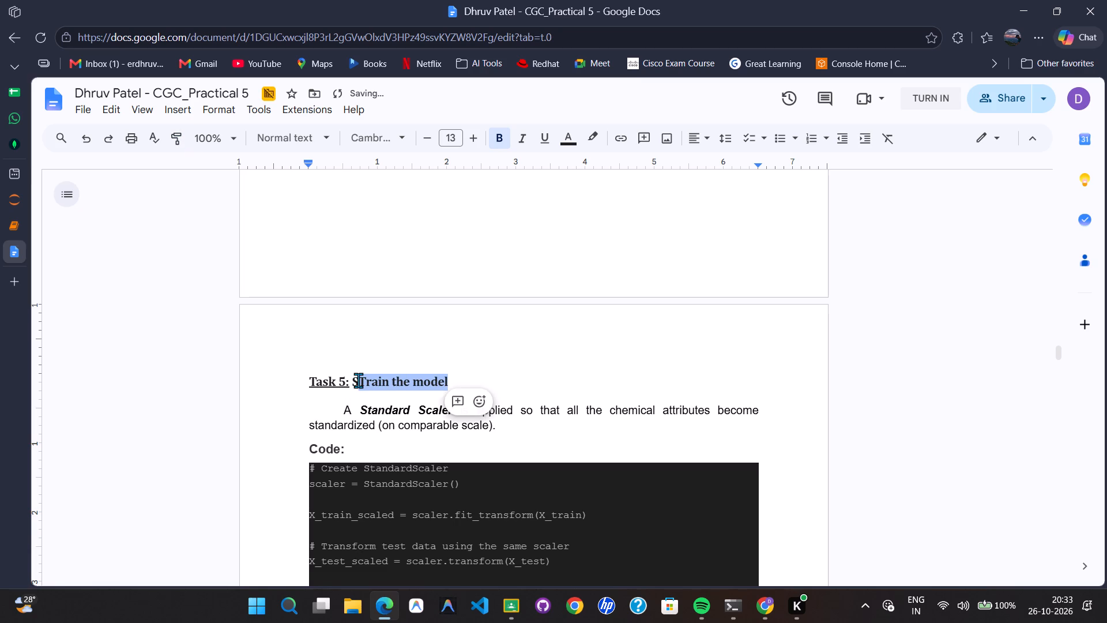
Delete the leftover letter S before "Train the model" in the Task 5 heading.
left_click(358, 380)
key("BackSpace")
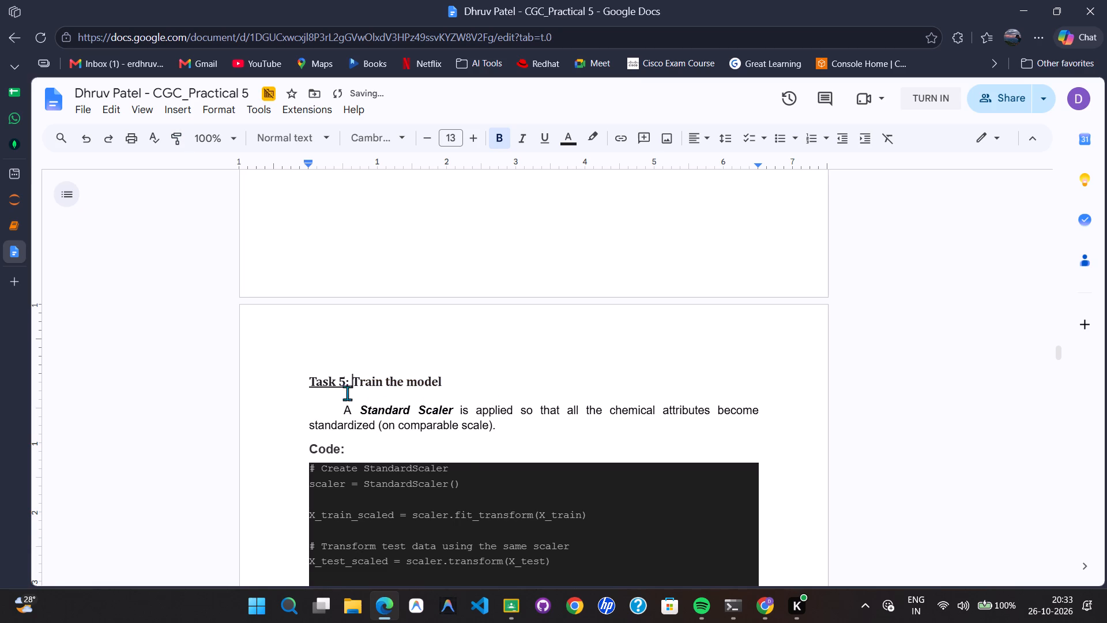
Delete the Standard Scaler description paragraph between the Task 5 heading and its Code heading.
left_click_drag(333, 401, 526, 421)
key("BackSpace")
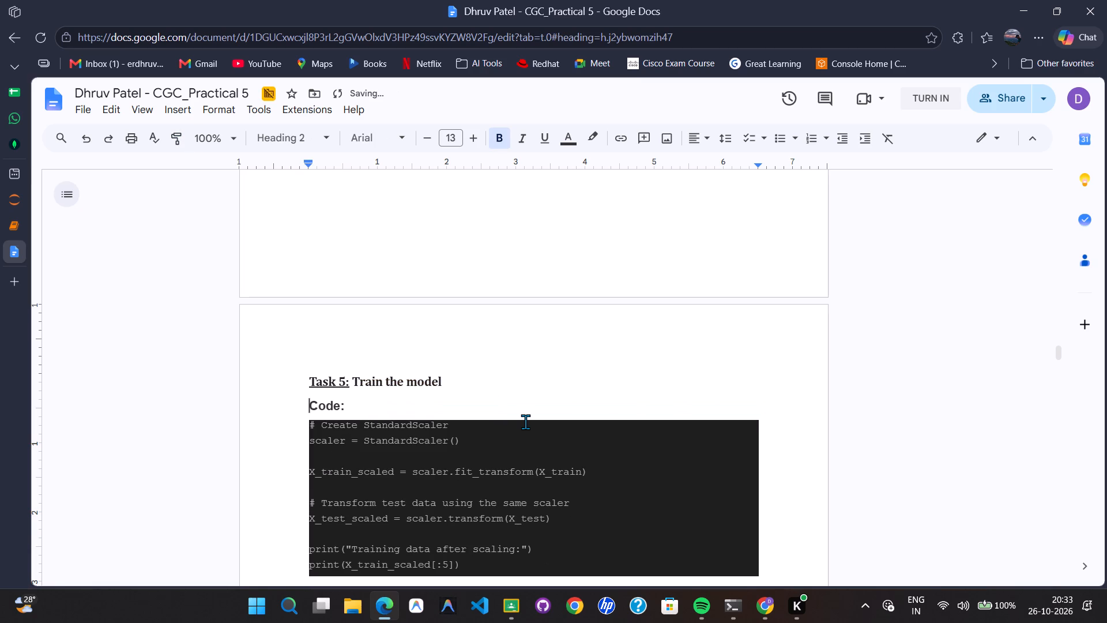
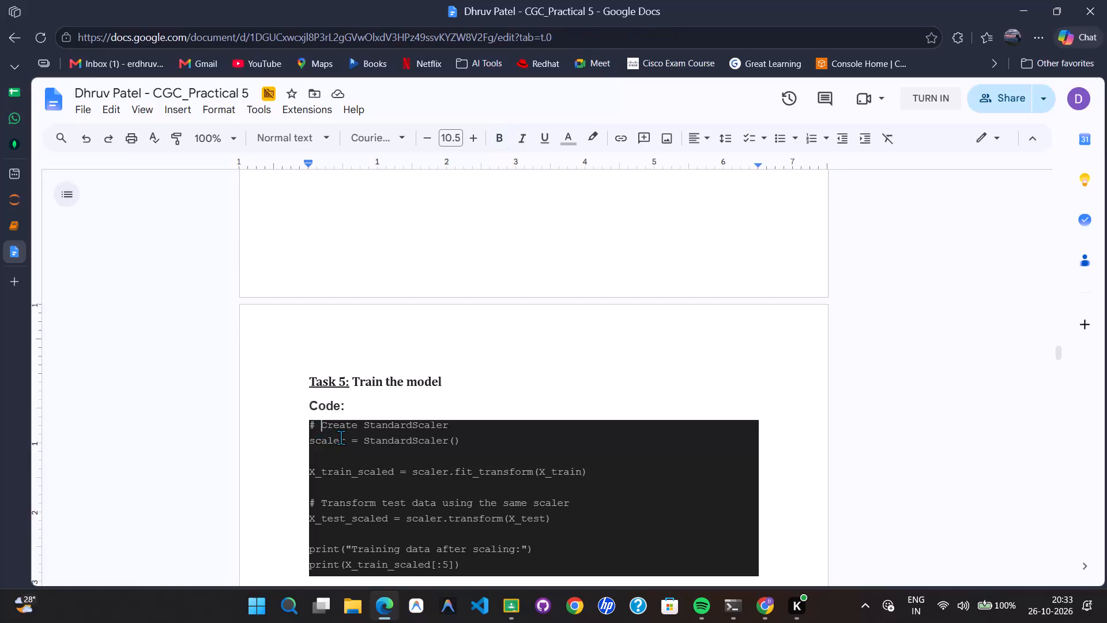
Replace the StandardScaler code under the Task 5 Code heading with the copied loss function and optimizer code, without a trailing blank line.
key("ctrl+Left")
key("ctrl+shift+Down")
key("ctrl+shift+Down")
key("ctrl+shift+Down")
key("ctrl+shift+Down")
key("ctrl+shift+Down")
key("ctrl+shift+Down")
key("ctrl+shift+Down")
key("ctrl+shift+Down")
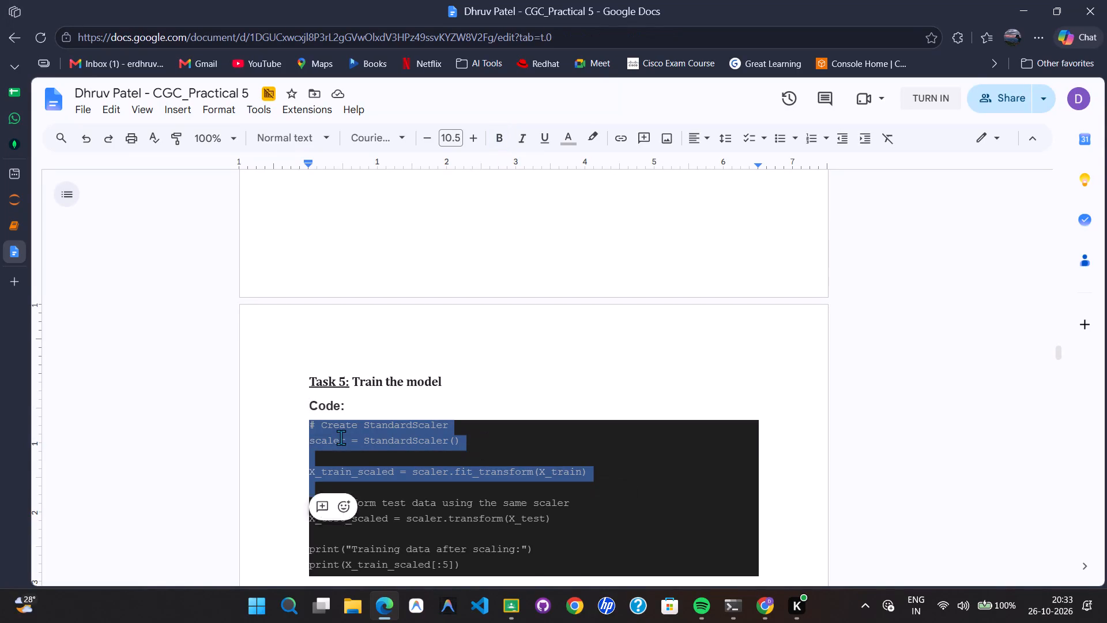
key("ctrl+shift+Down")
key("ctrl+shift+Down")
key("ctrl+shift+Down")
key("ctrl+shift+Up")
key("shift+Left")
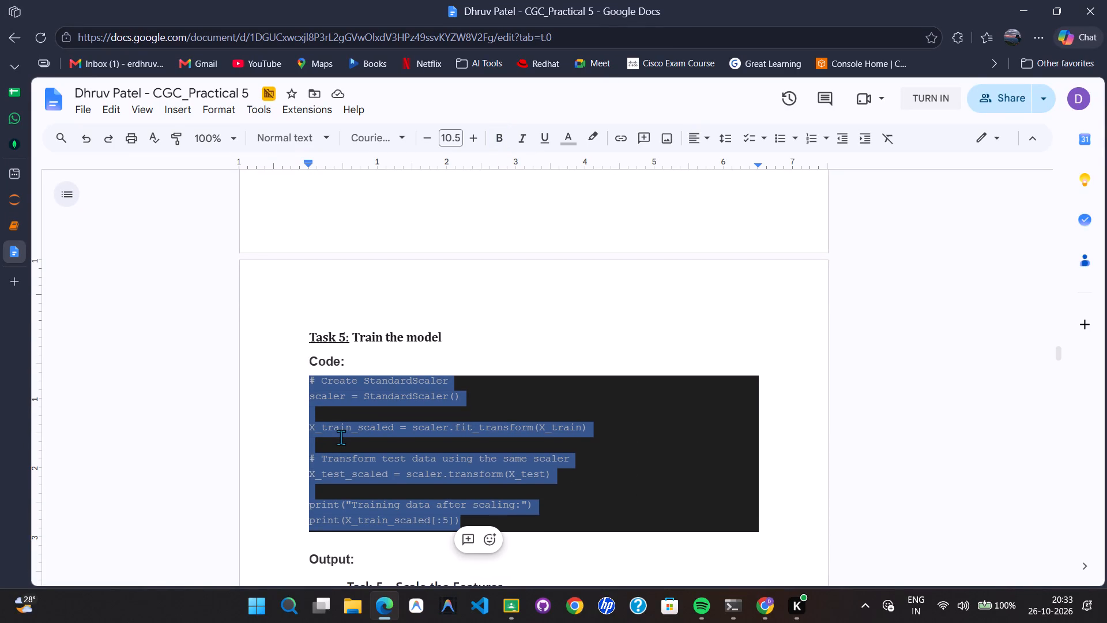
key("ctrl+v")
key("BackSpace")
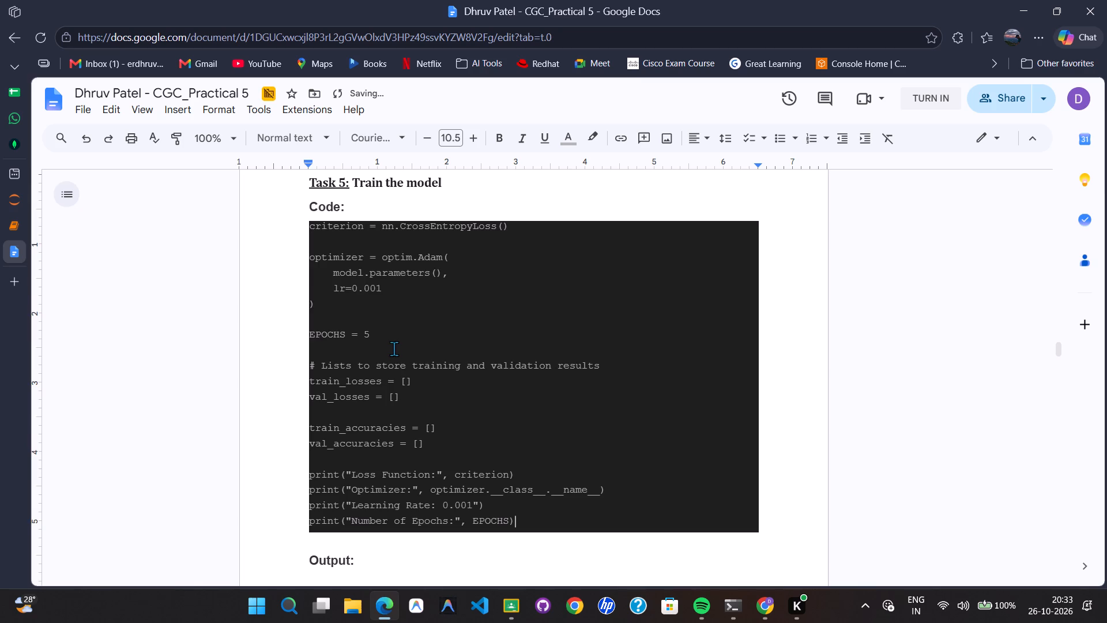
In the Practical5 notebook, capture a screenshot of the printed loss function, optimizer, learning rate and epochs output.
scroll(394, 348, "down", 4)
key("alt+Tab")
scroll(396, 348, "down", 3)
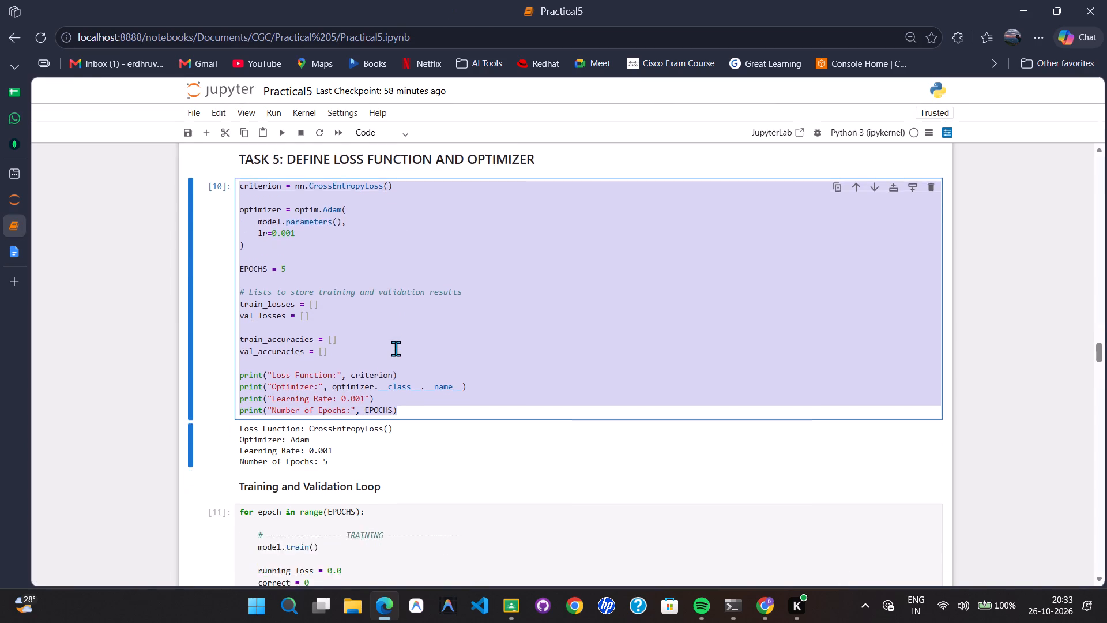
scroll(396, 348, "down", 1)
left_click(402, 491)
key("shift+super+s")
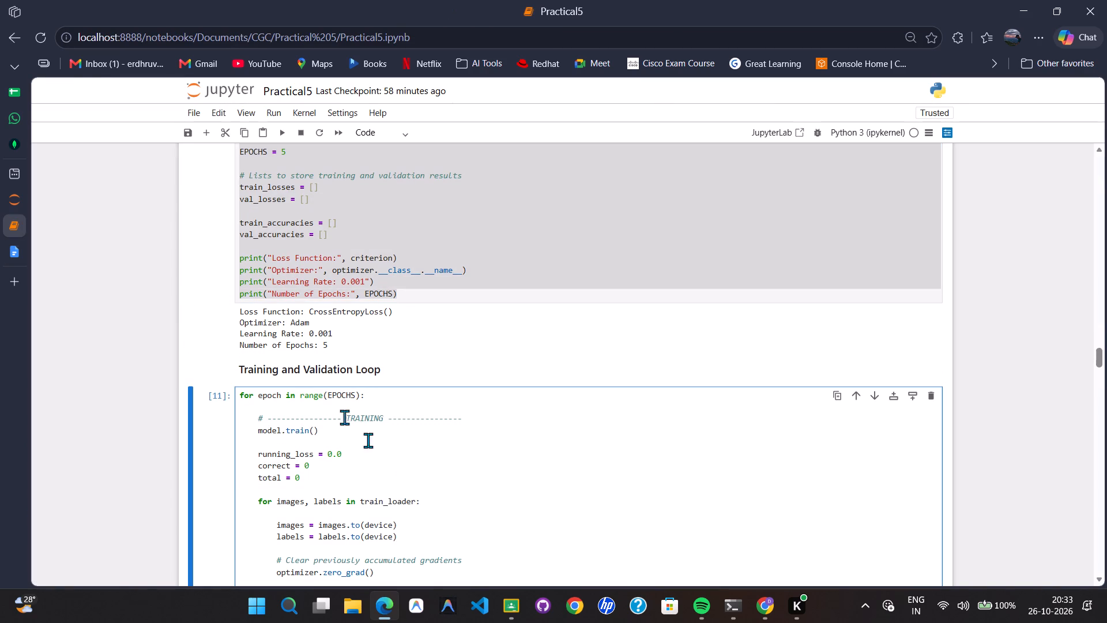
left_click_drag(232, 303, 526, 354)
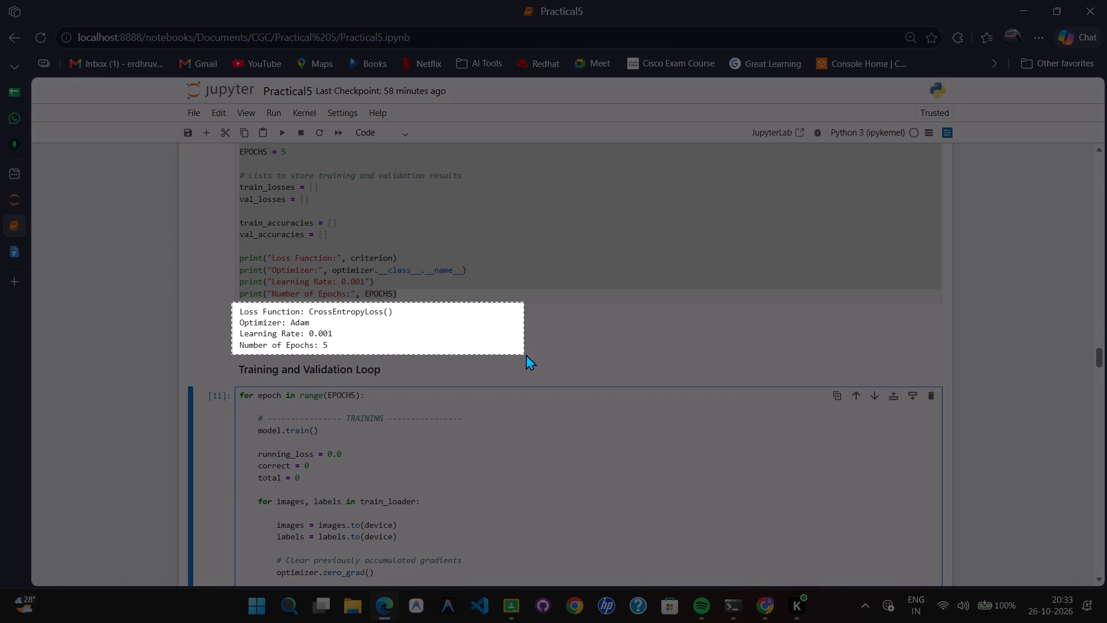
left_click_drag(526, 354, 553, 350)
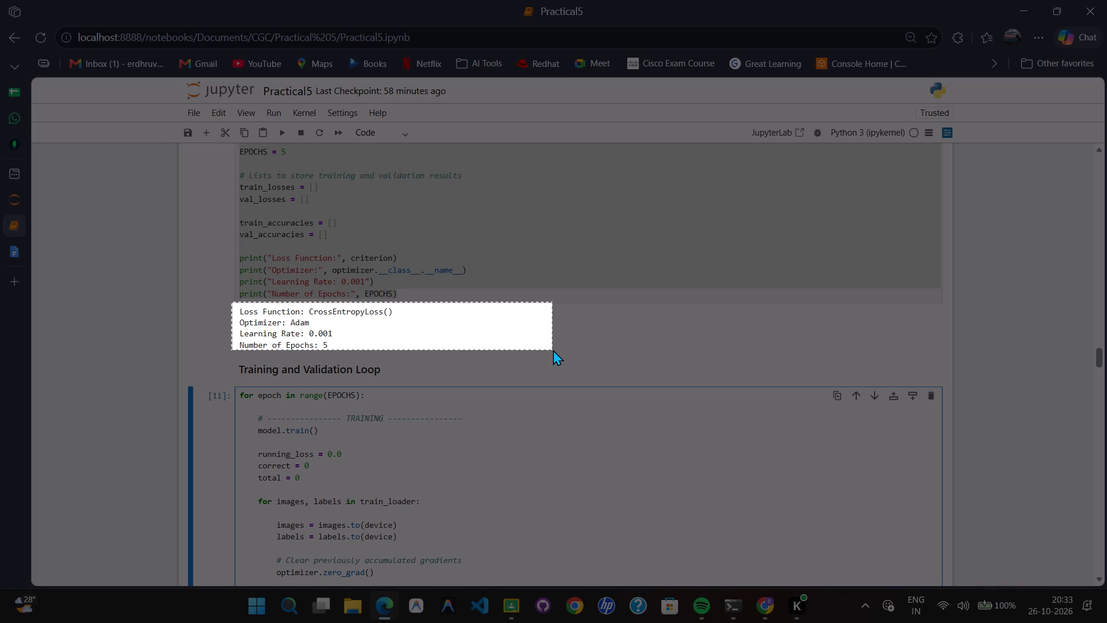
left_click_drag(553, 350, 566, 356)
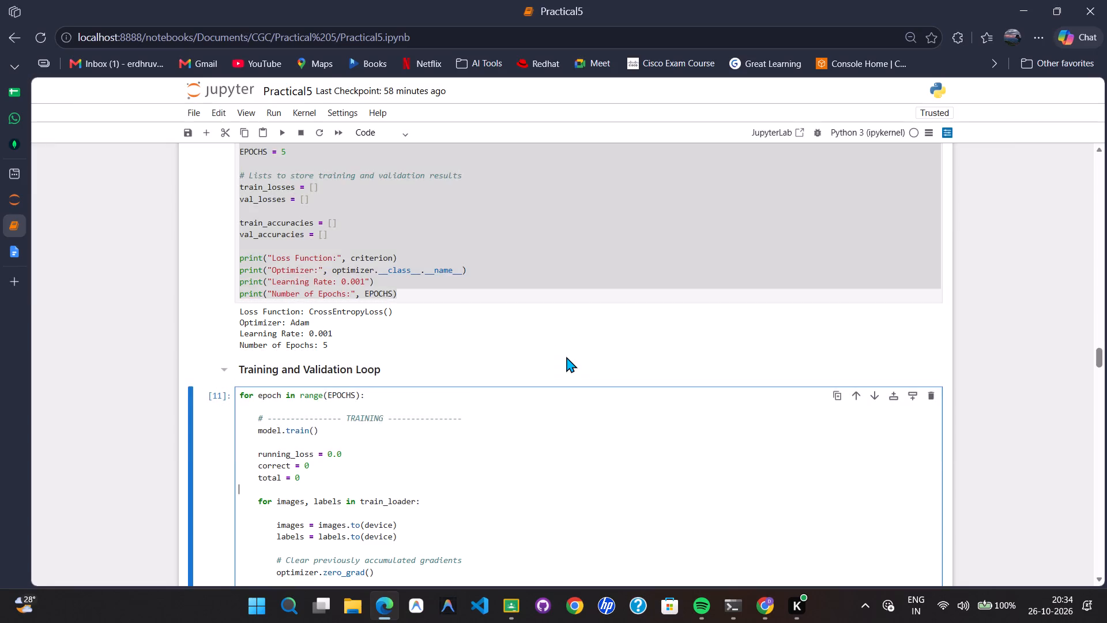
Replace the old "Scale the Features" image under the Task 5 Output heading with the captured screenshot.
key("alt+Tab")
left_click(476, 301)
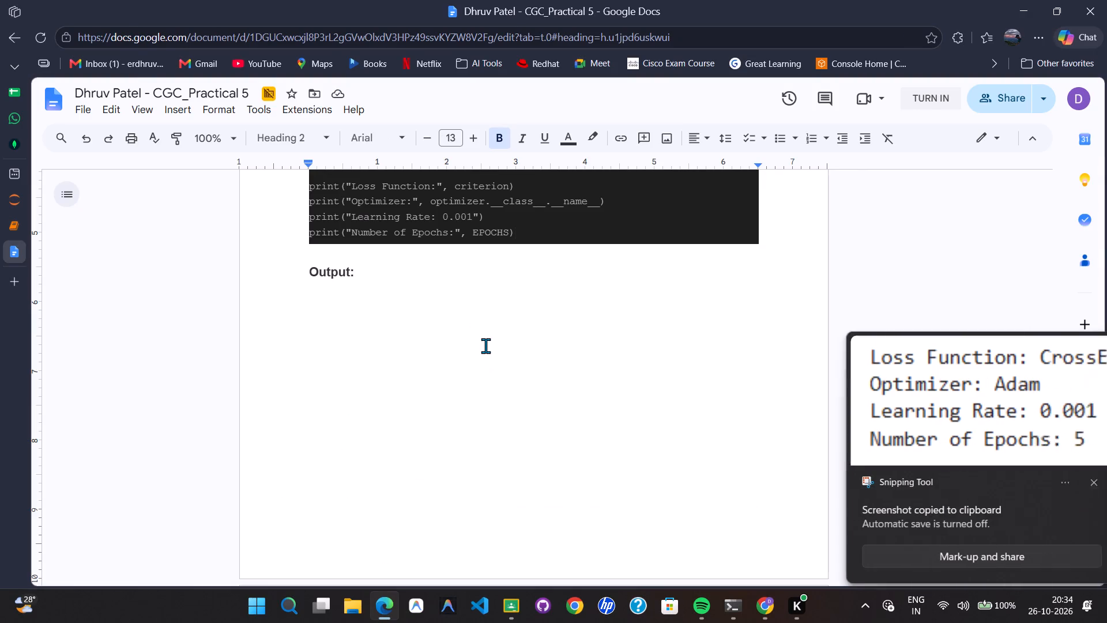
key("Right")
key("Return")
key("Left")
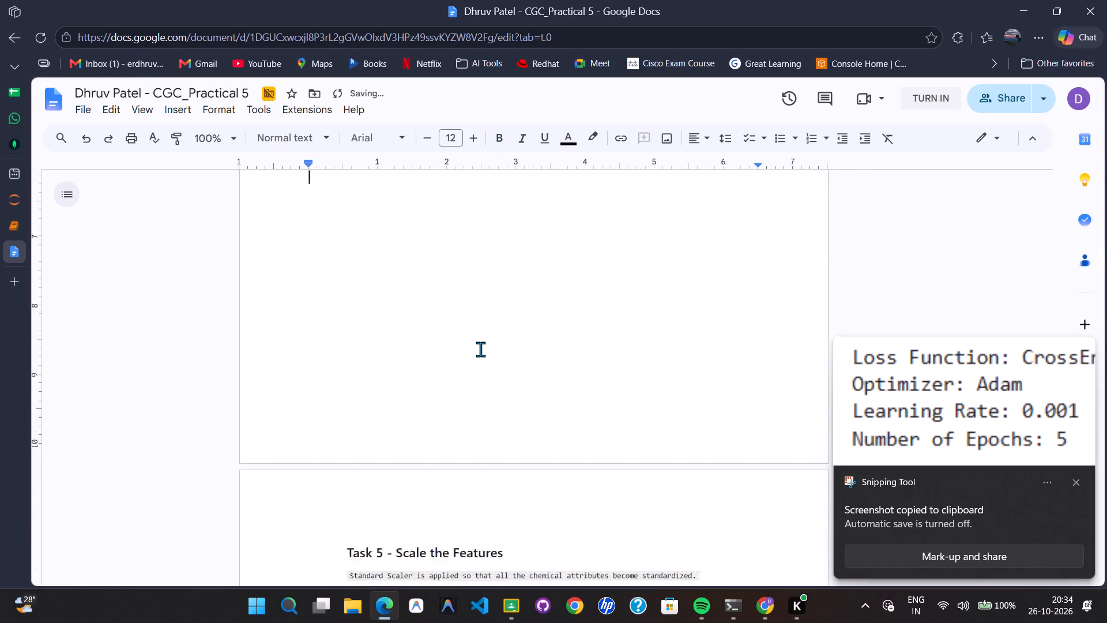
key("ctrl+v")
key("Right")
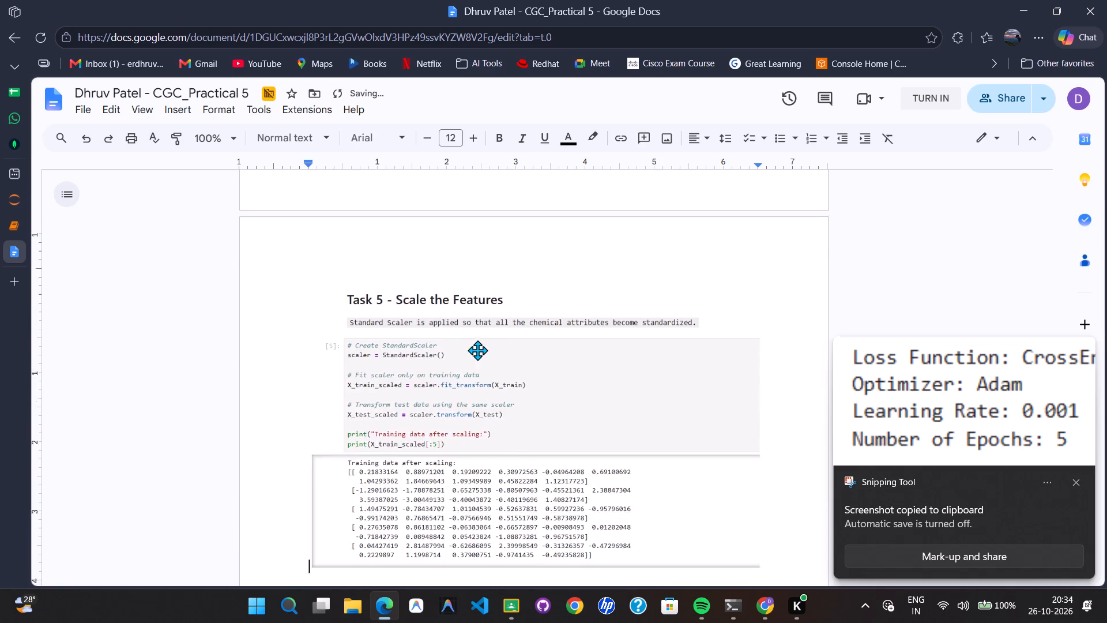
key("Delete")
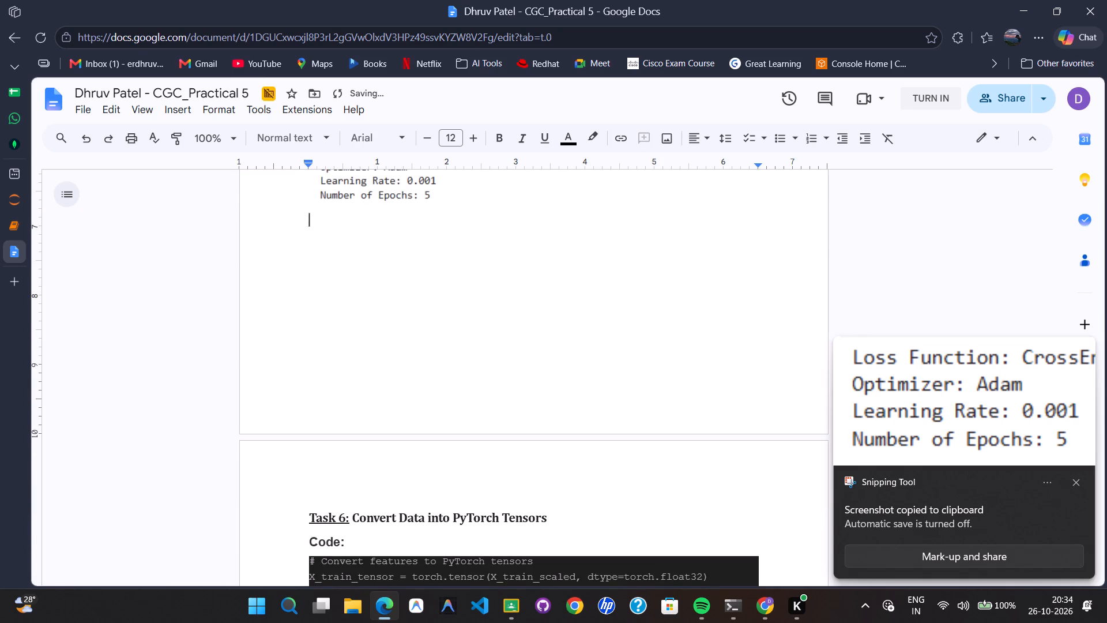
key("BackSpace")
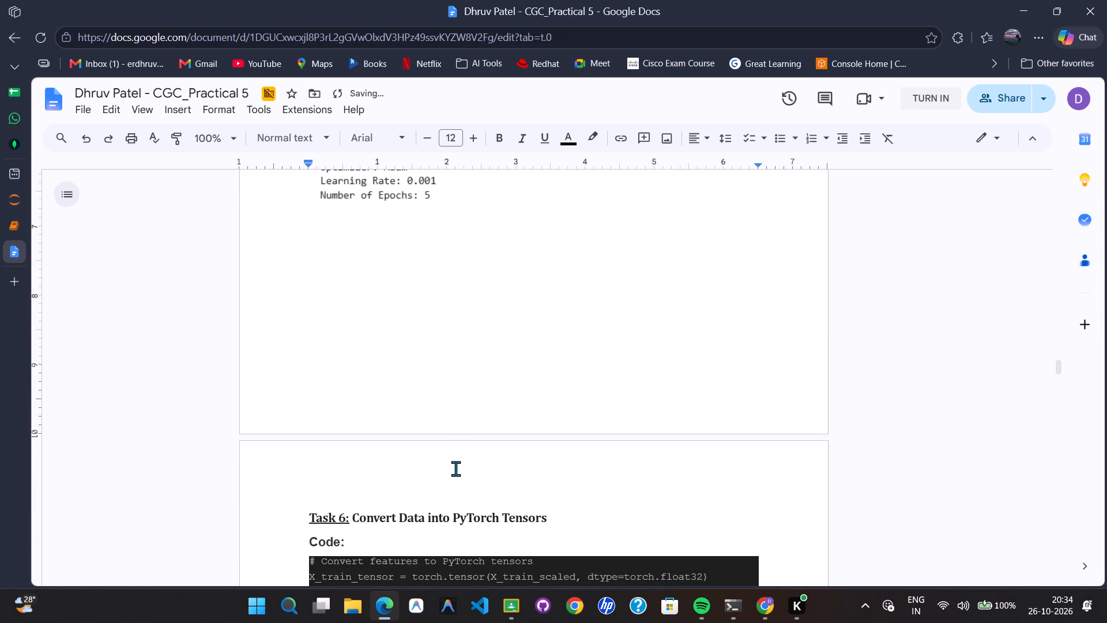
Examine the Training and Validation Loop cell and its output in the notebook.
key("alt+Tab")
scroll(457, 444, "down", 1)
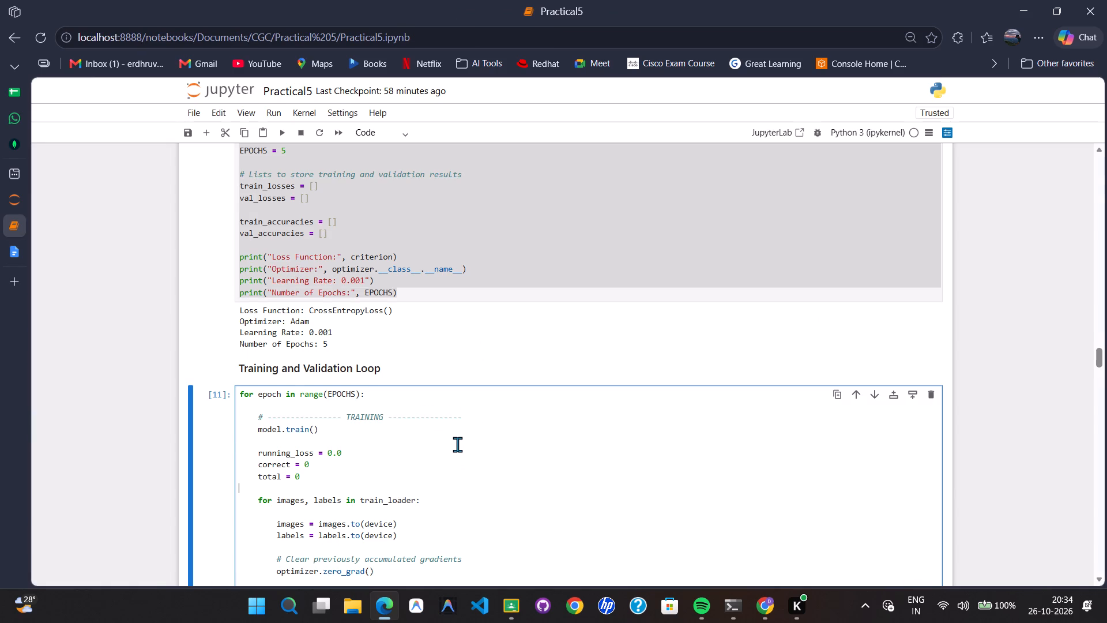
scroll(457, 444, "down", 10)
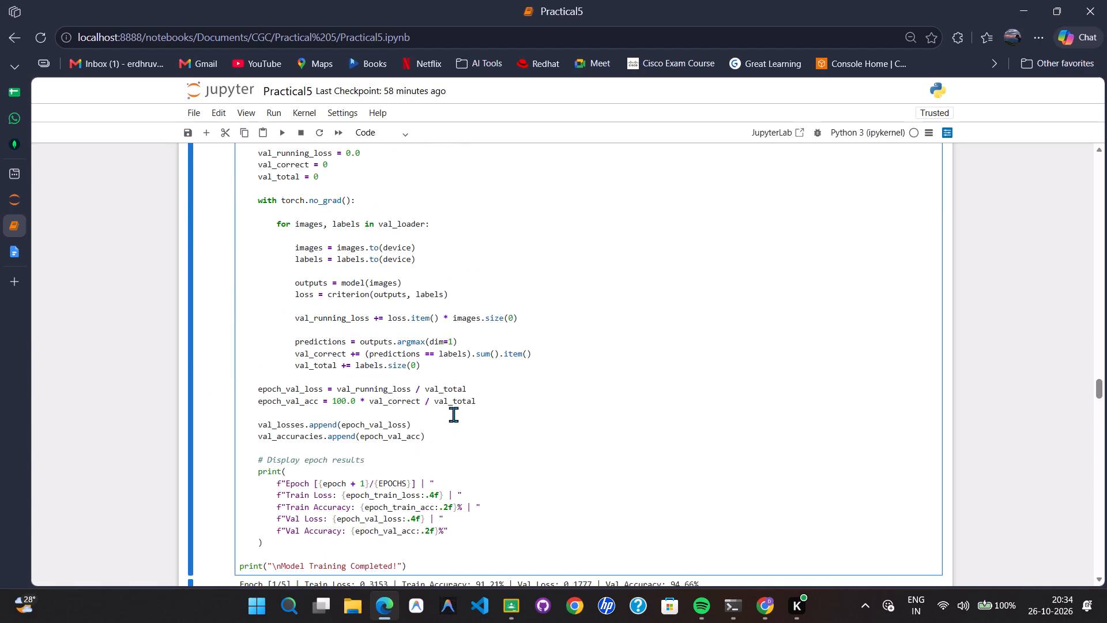
scroll(453, 414, "down", 2)
key("alt+Tab")
Undo the removal of the blank line below the Task 5 output image.
scroll(540, 410, "up", 4)
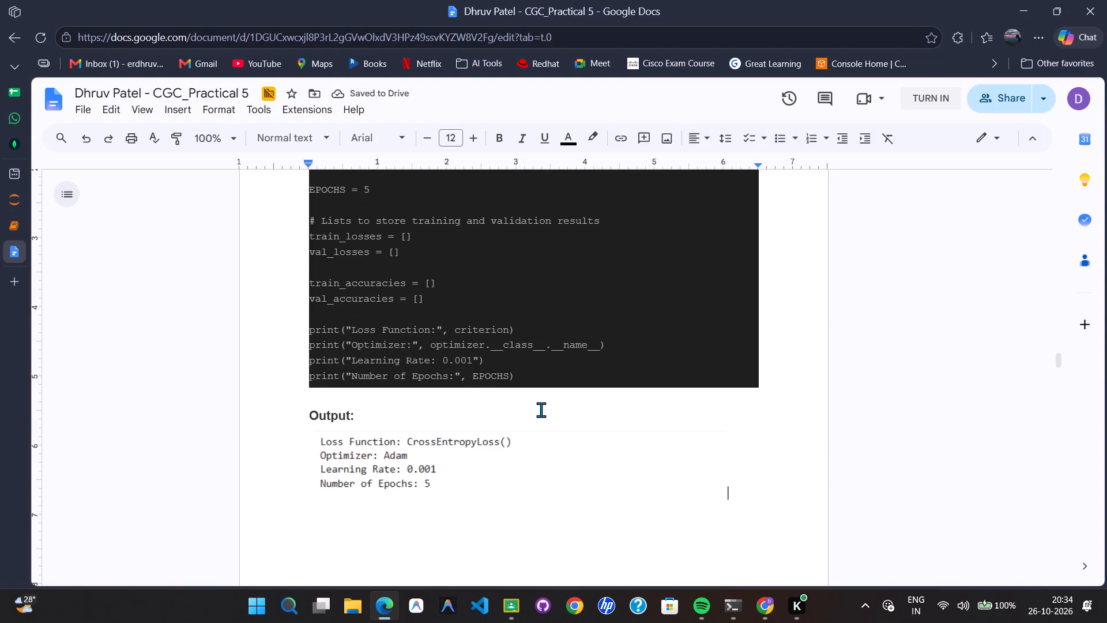
scroll(541, 410, "up", 4)
left_click_drag(248, 354, 253, 418)
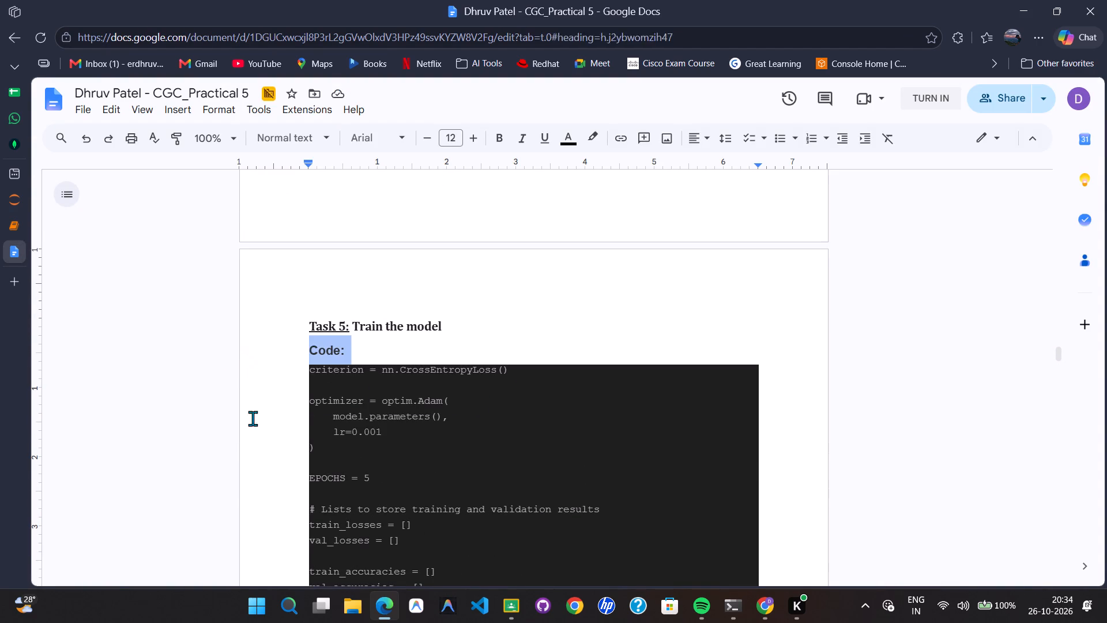
left_click_drag(253, 418, 325, 305)
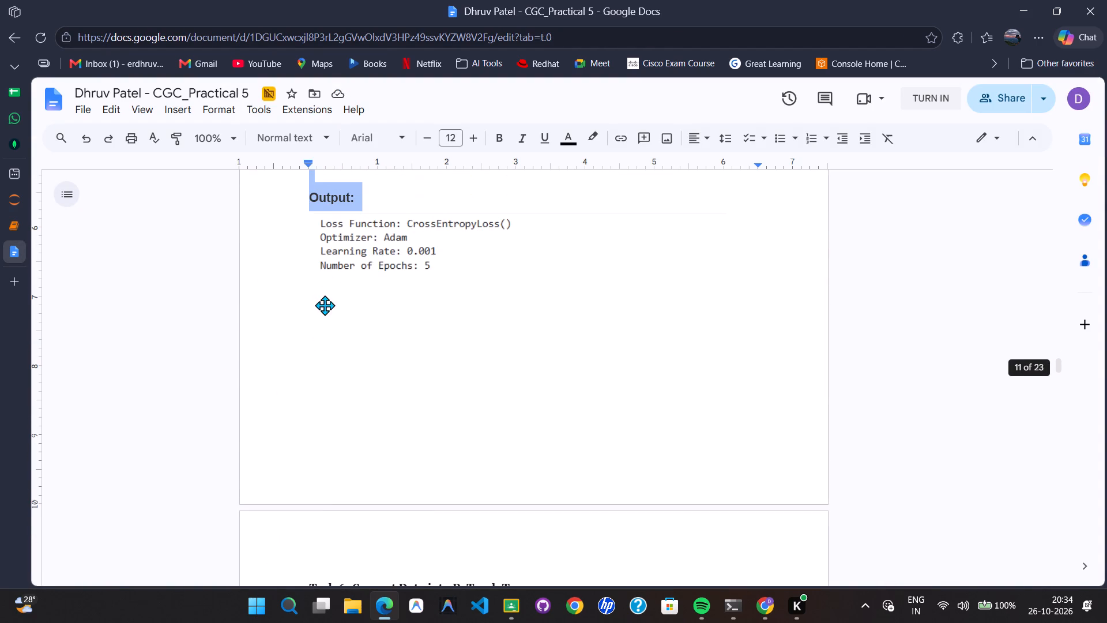
left_click_drag(325, 305, 311, 351)
left_click(307, 348)
key("ctrl+z")
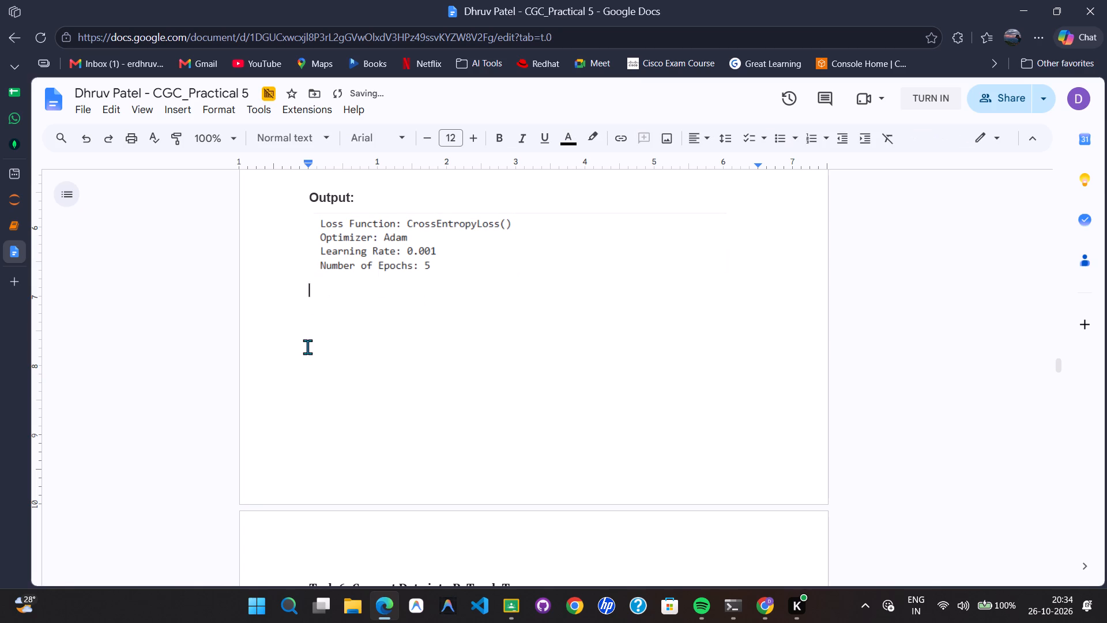
Duplicate the Task 5 Code and Output block onto a new page after a page break below the original.
scroll(278, 262, "up", 6)
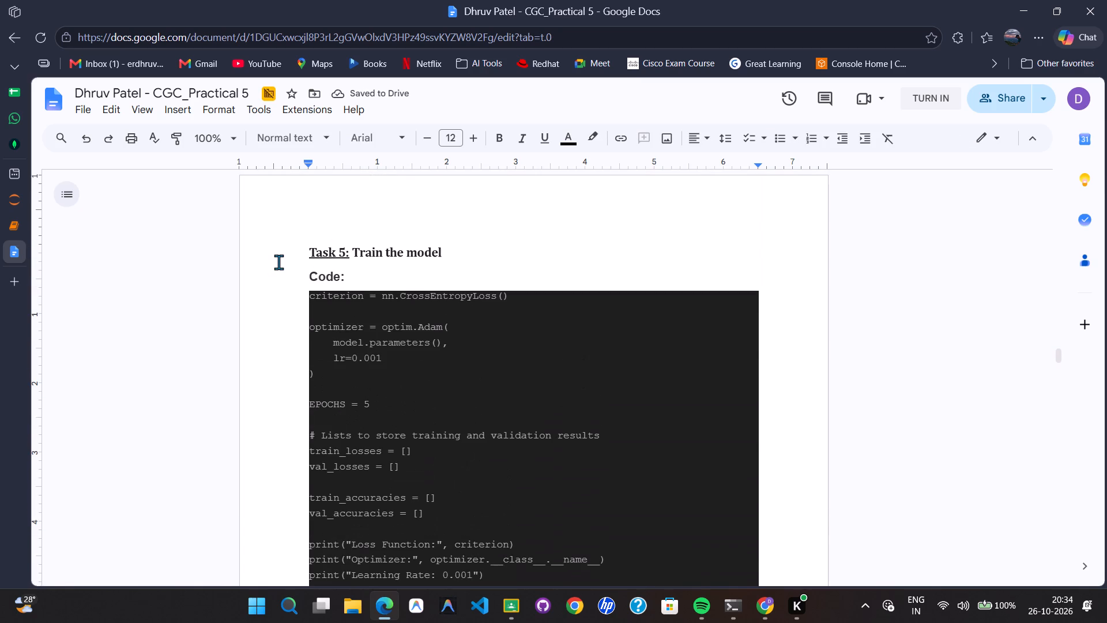
left_click_drag(276, 281, 290, 528)
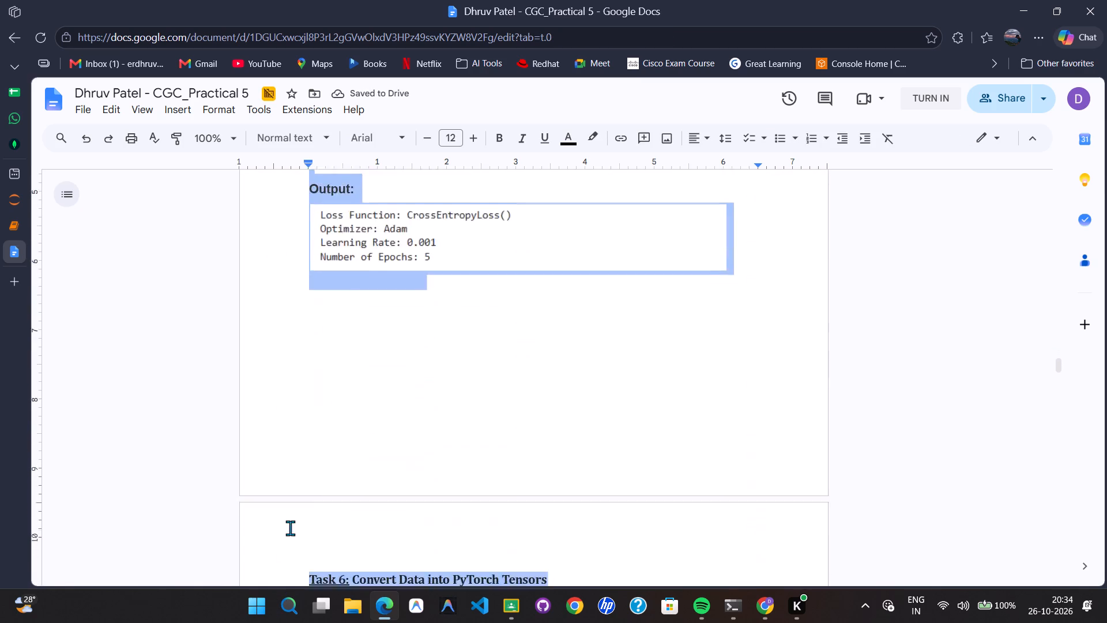
left_click_drag(290, 528, 435, 220)
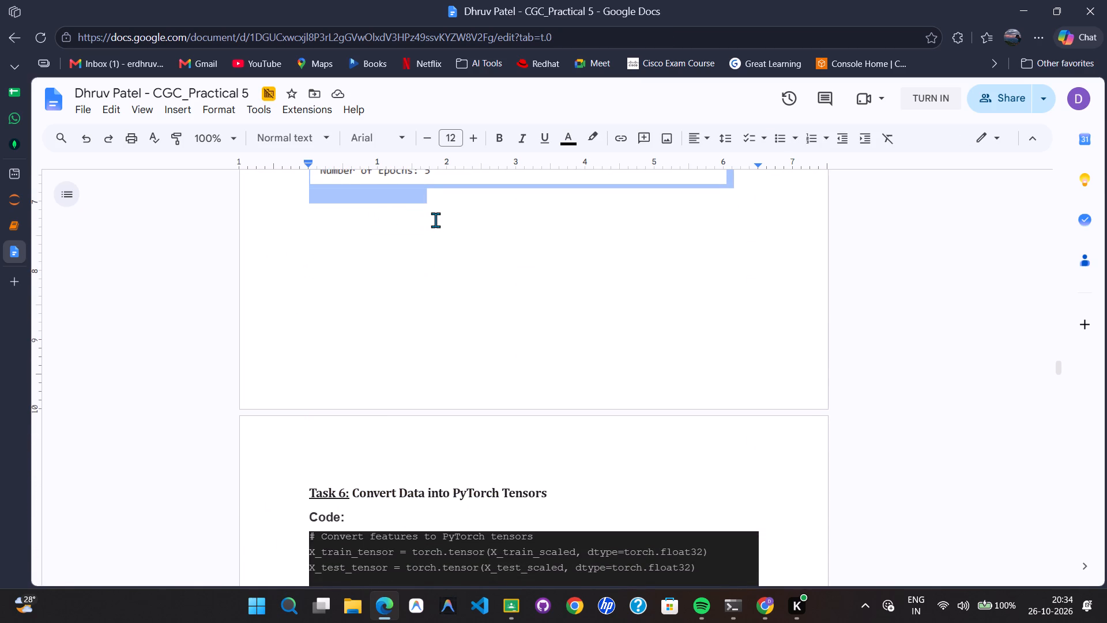
left_click_drag(435, 220, 439, 220)
key("ctrl+c")
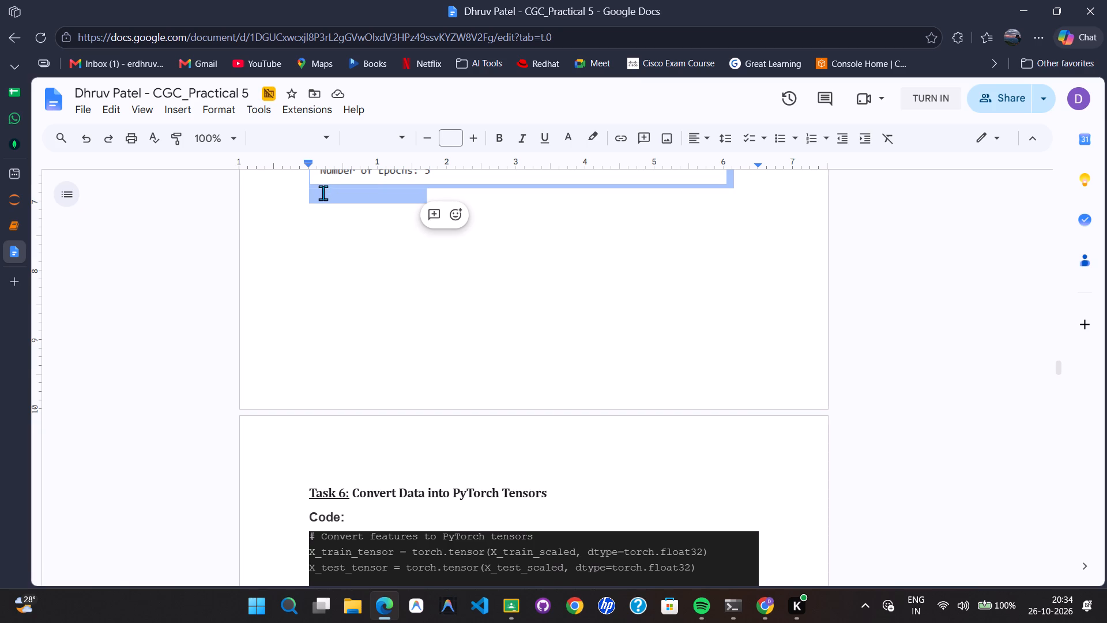
left_click(321, 194)
key("ctrl+Return")
key("ctrl+v")
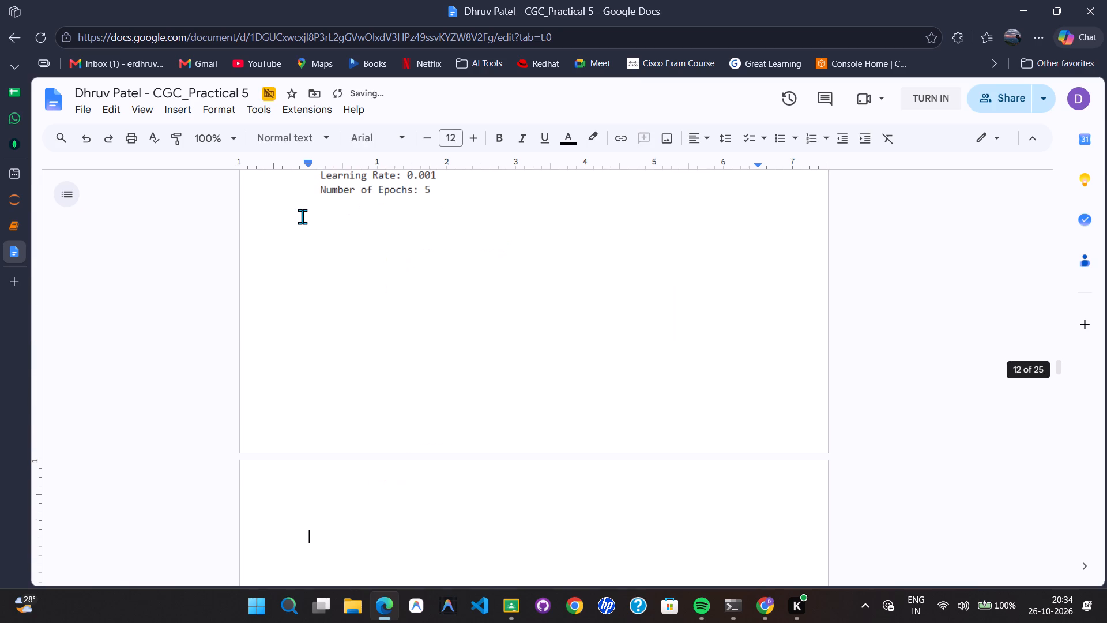
Copy the entire training and validation loop code cell from the notebook.
key("alt+Tab")
left_click(395, 323)
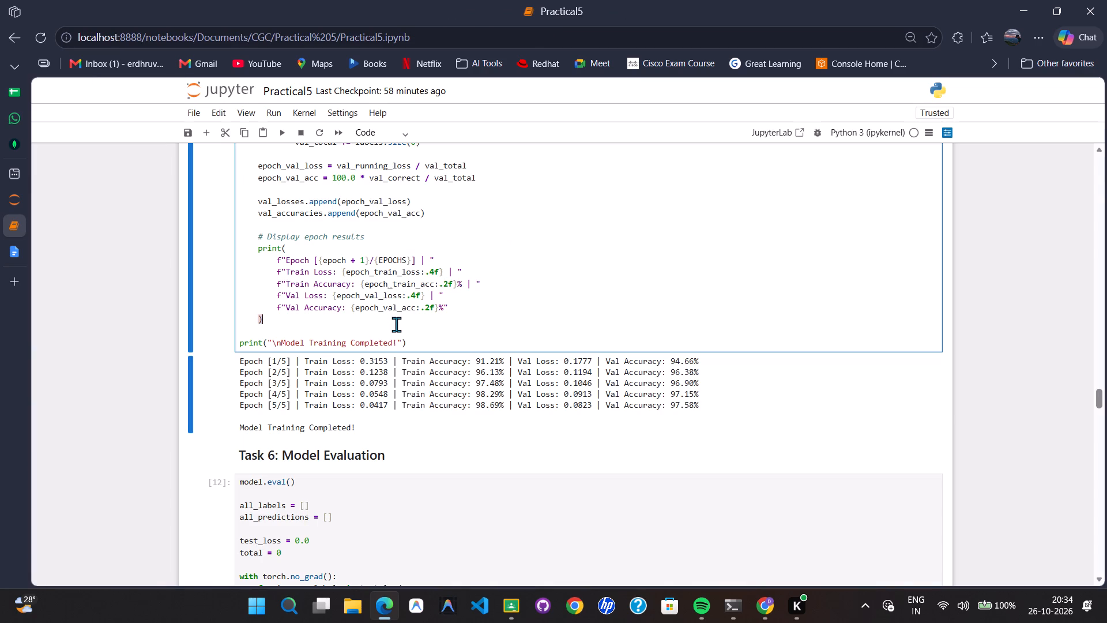
key("ctrl+a")
key("ctrl+c")
Replace the code in the duplicated Task 5 block with the copied training and validation loop code.
key("alt+Tab")
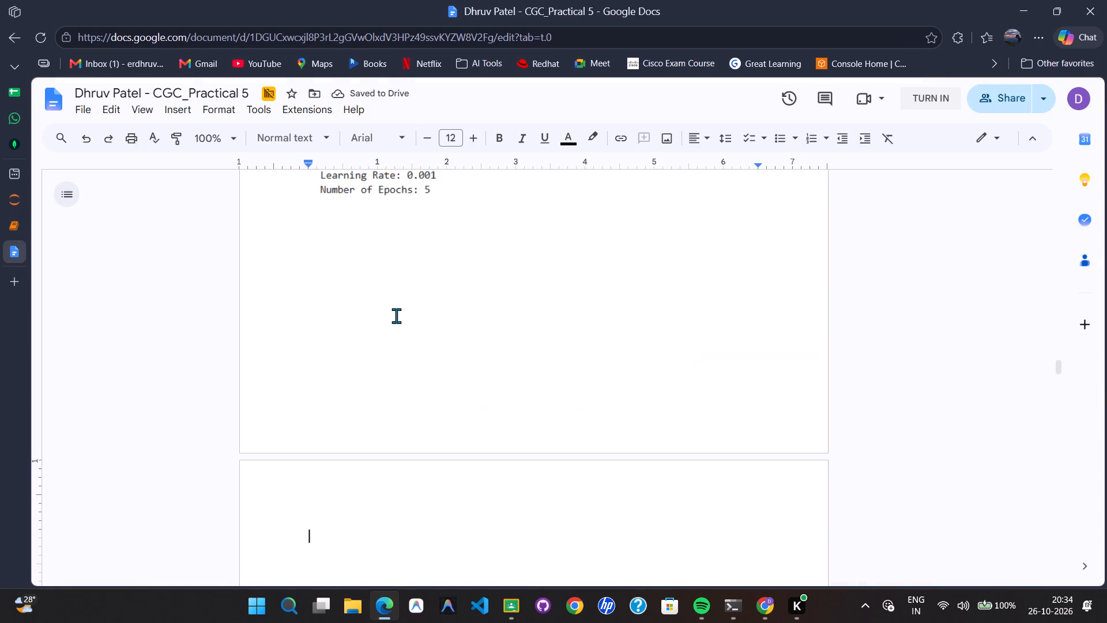
scroll(399, 371, "up", 7)
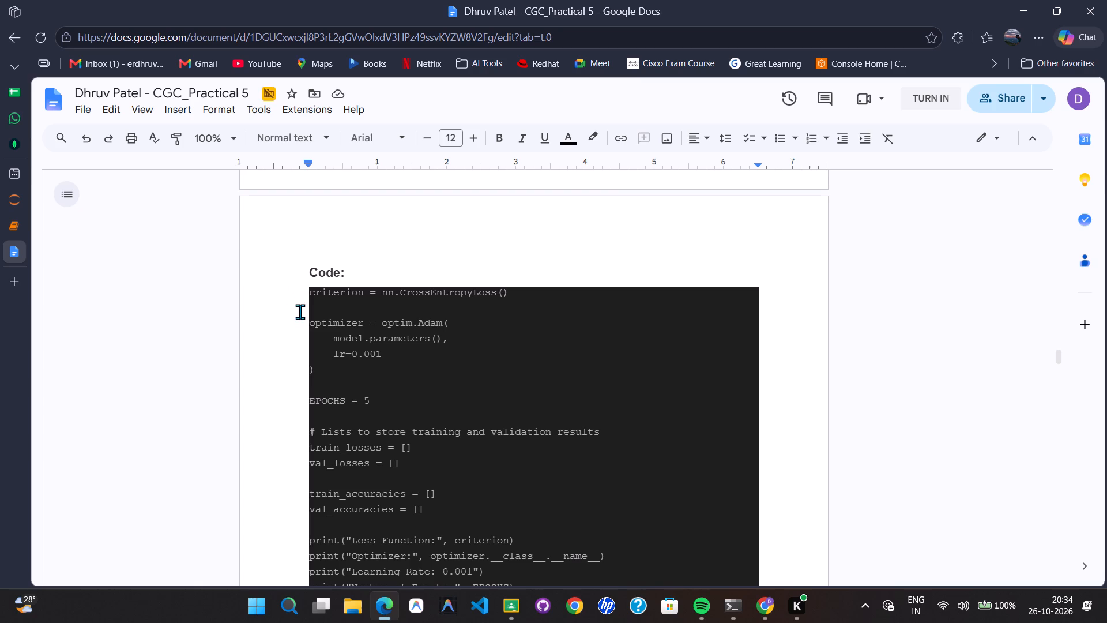
left_click_drag(310, 294, 539, 532)
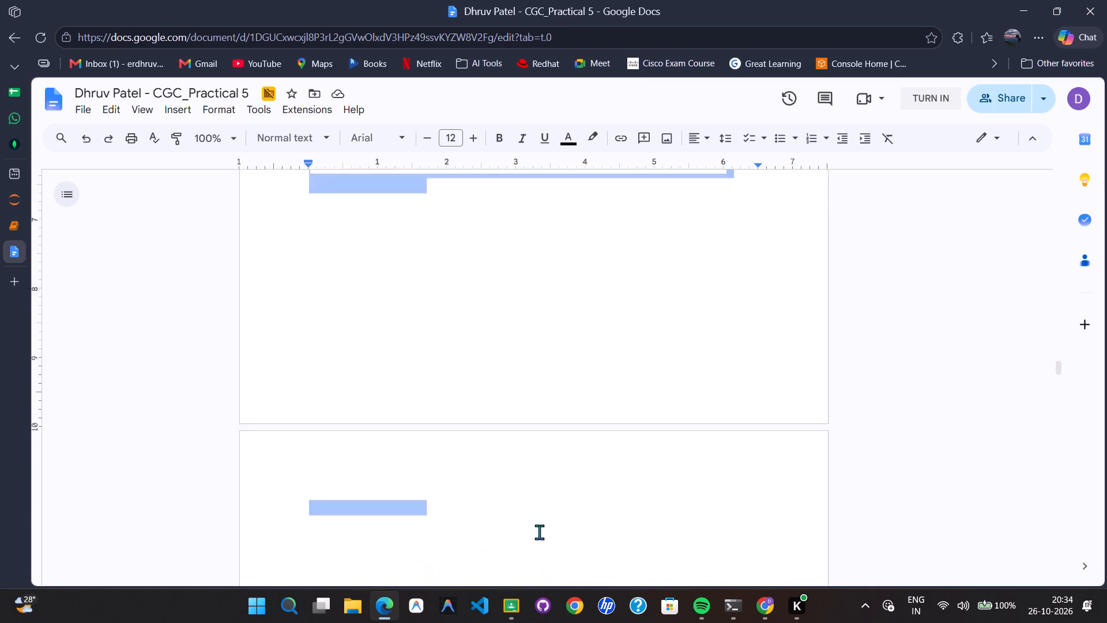
left_click_drag(539, 532, 530, 175)
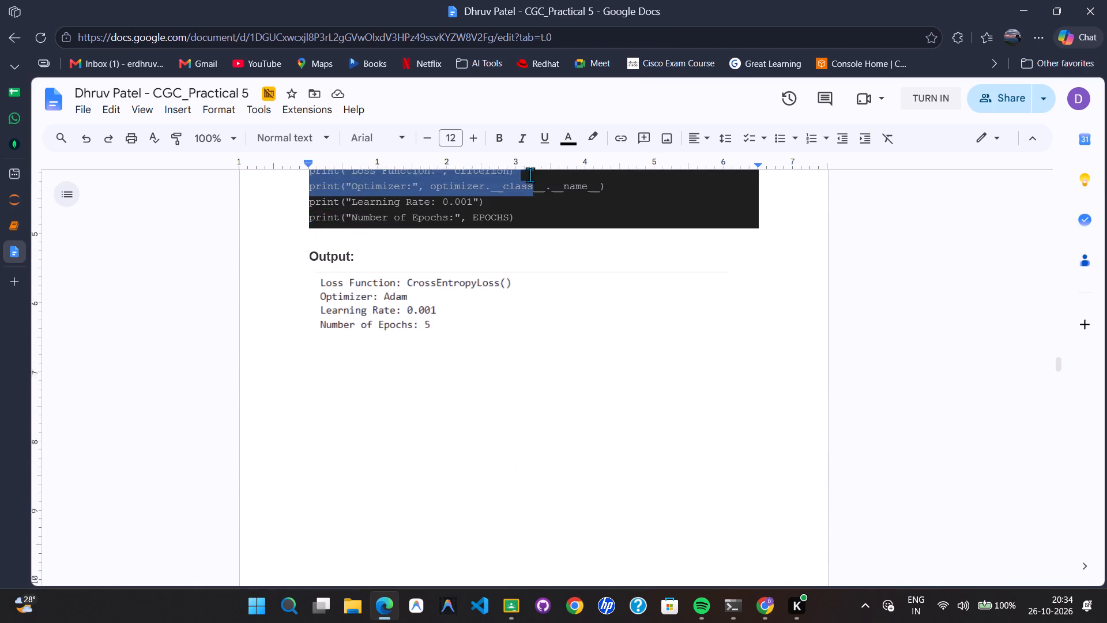
left_click_drag(530, 175, 514, 254)
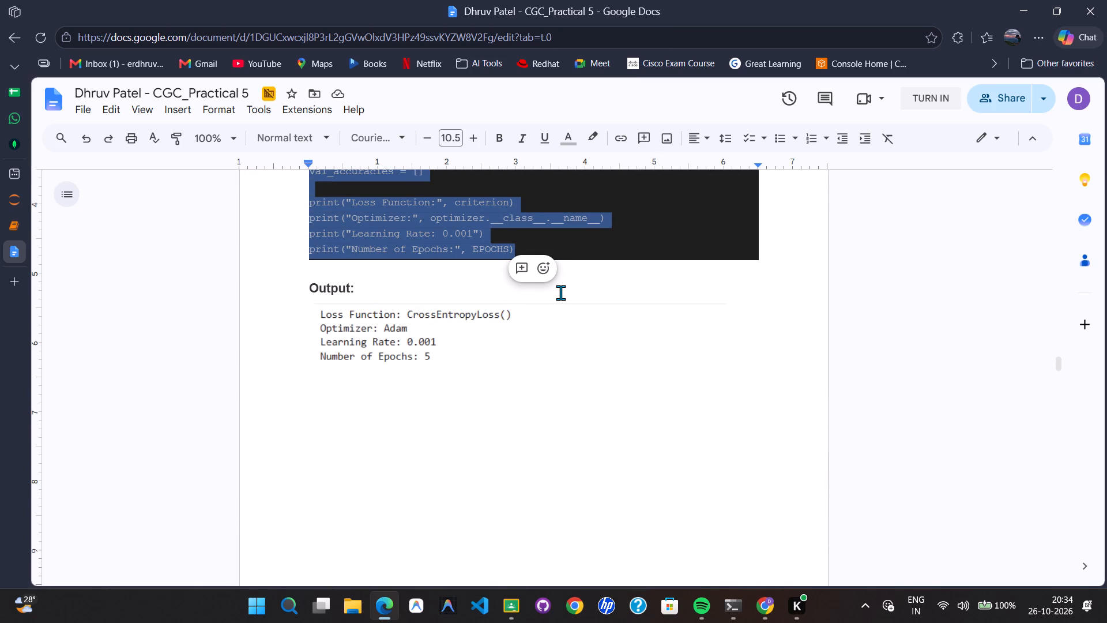
key("shift+Left")
key("shift+Right")
key("ctrl+v")
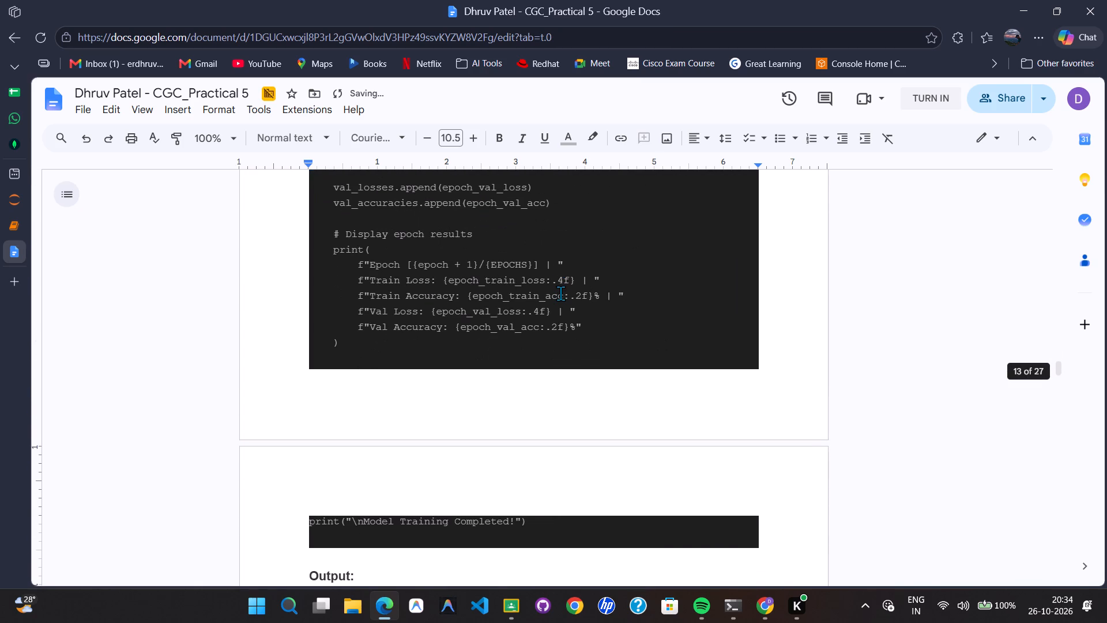
Remove the page break and blank line between the first Task 5 output image and the second Code heading.
scroll(557, 298, "up", 14)
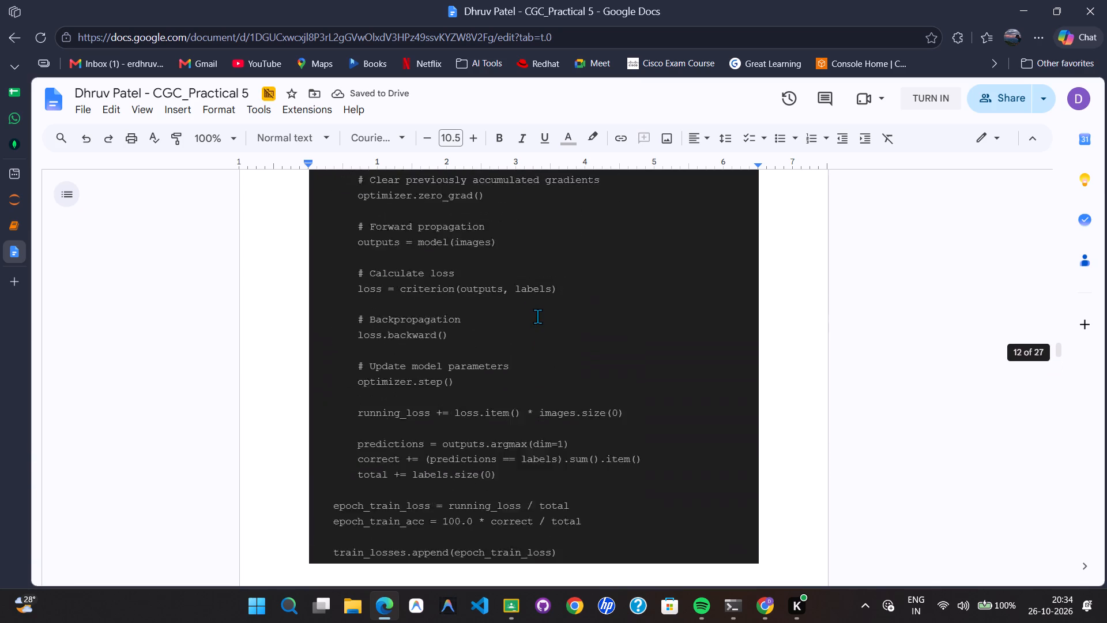
scroll(537, 316, "up", 8)
left_click(395, 340)
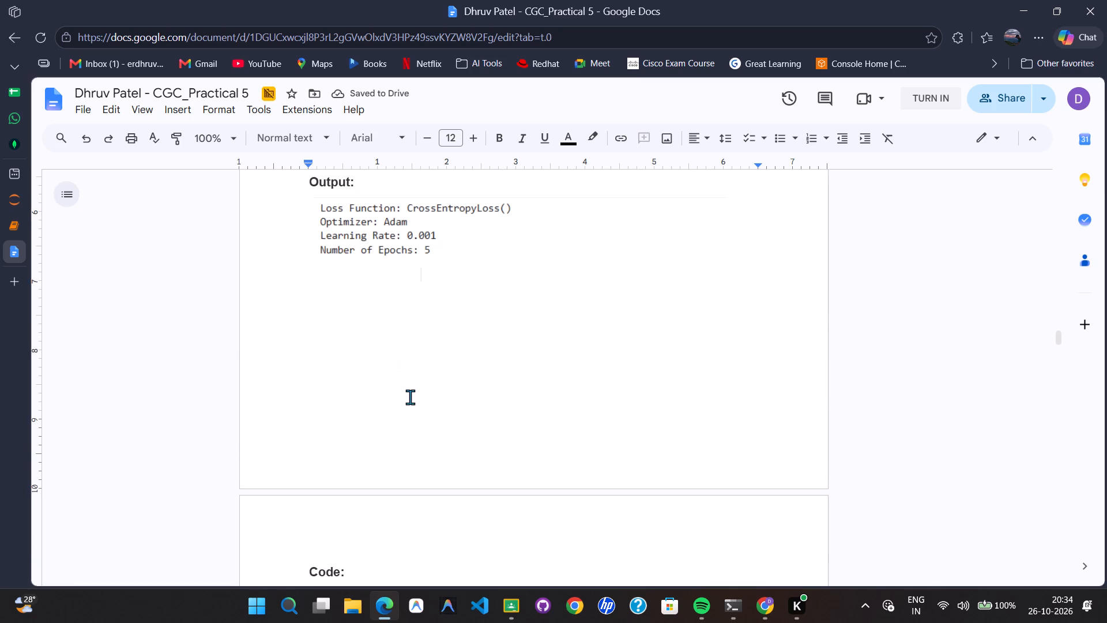
key("BackSpace")
key("Delete")
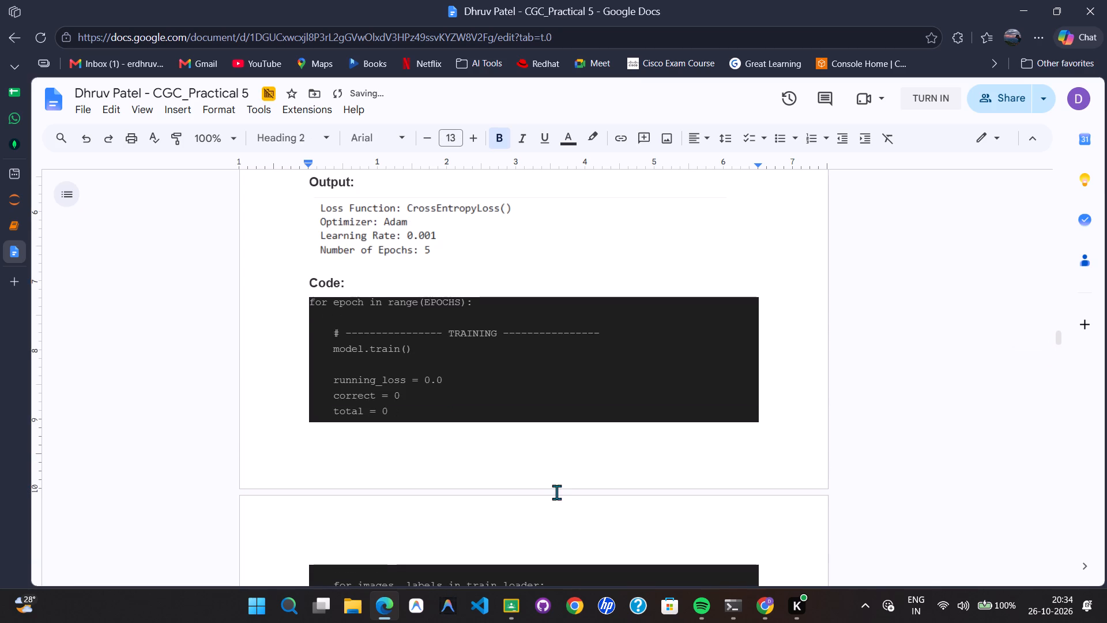
Delete the blank line above "for images, labels in train_loader:" in the second Task 5 code block.
scroll(560, 487, "down", 2)
left_click(349, 425)
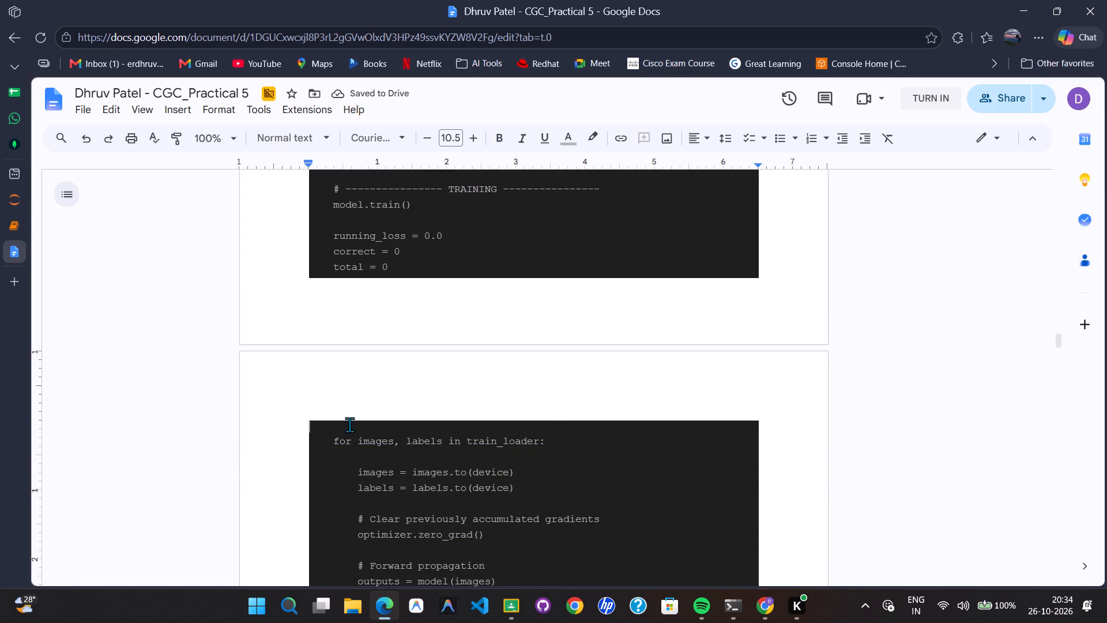
key("BackSpace")
Capture a screenshot of the notebook's training output, from the Epoch [1/5] line through "Model Training Completed!".
scroll(380, 442, "down", 6)
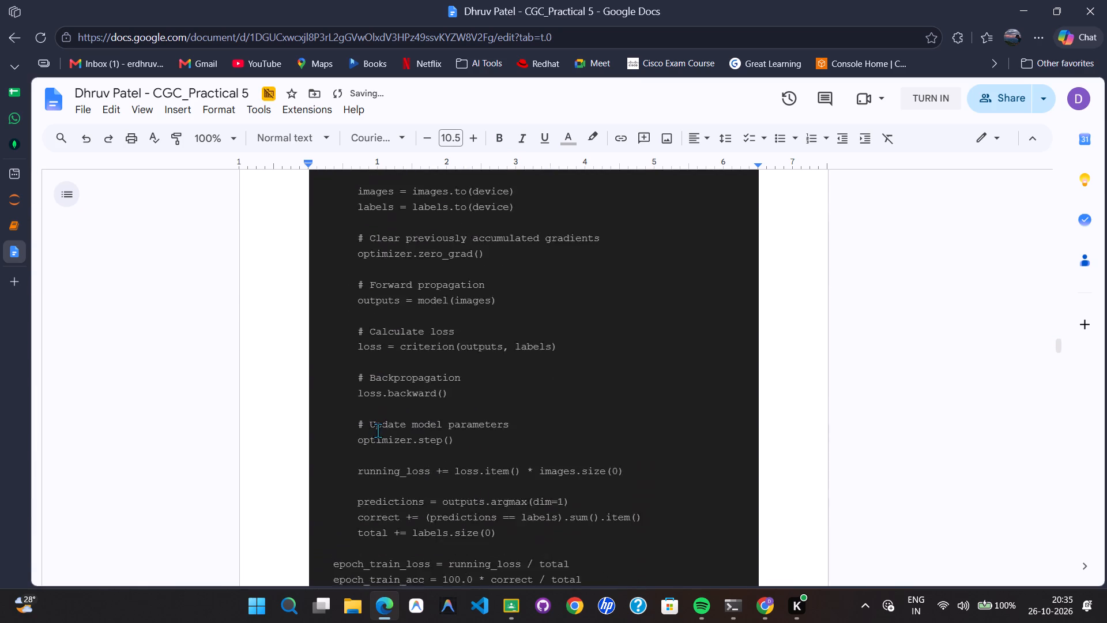
scroll(378, 430, "down", 8)
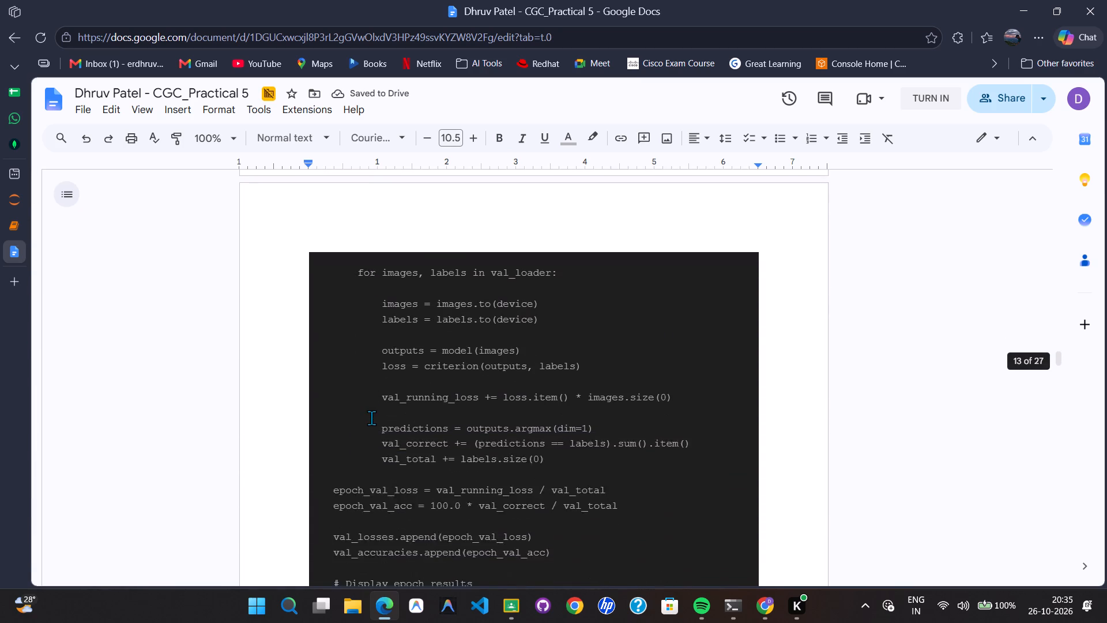
scroll(371, 418, "down", 4)
left_click(367, 403)
key("alt+Tab")
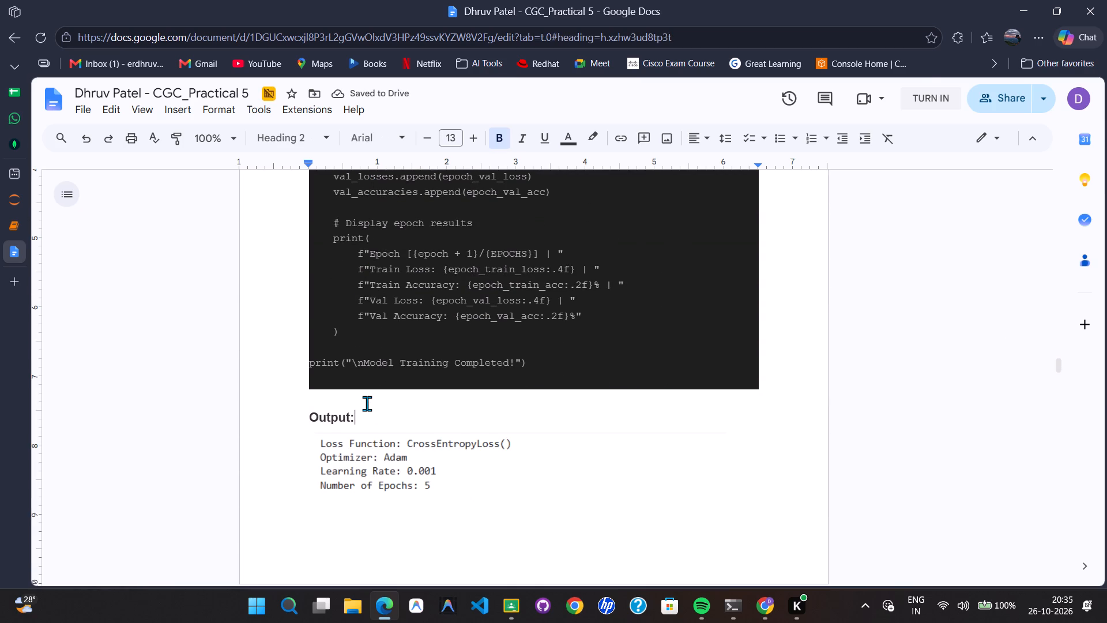
left_click(349, 535)
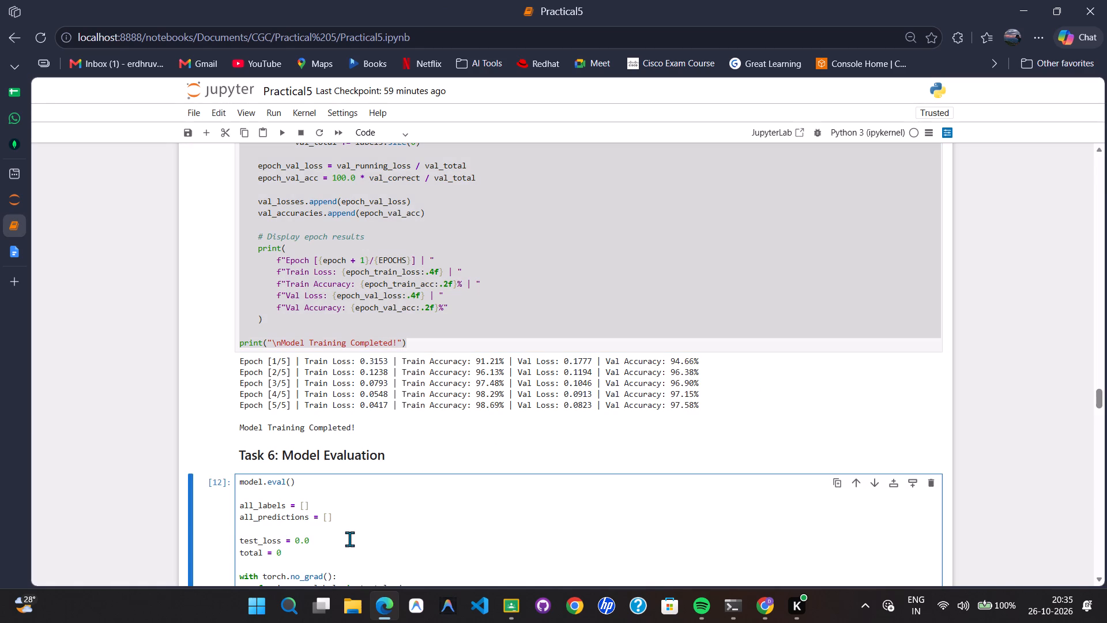
key("shift+super+s")
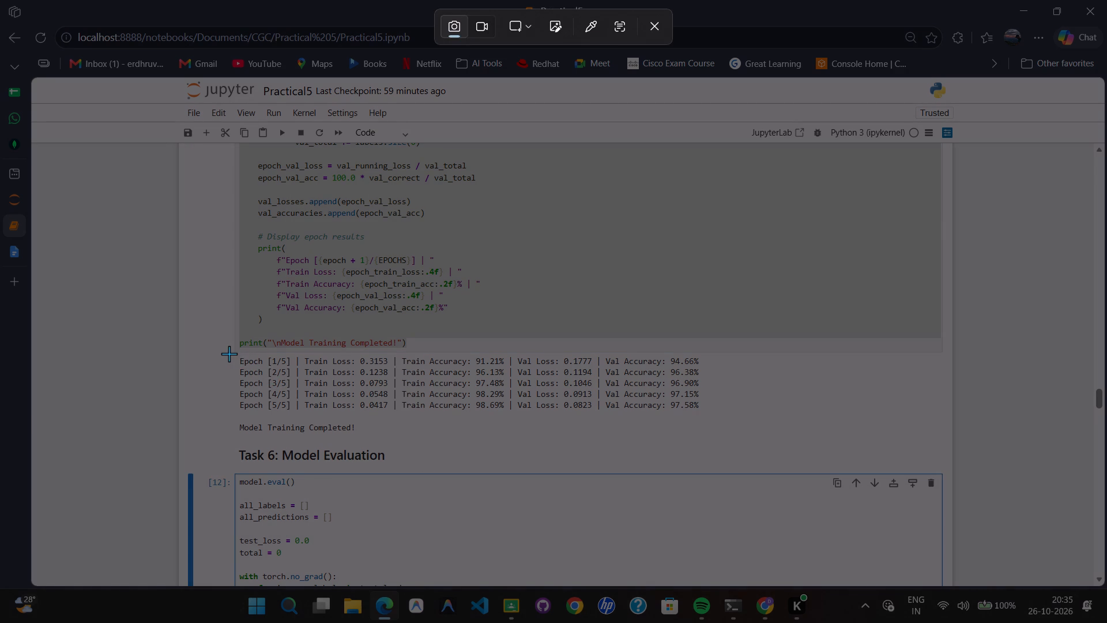
left_click_drag(229, 354, 842, 437)
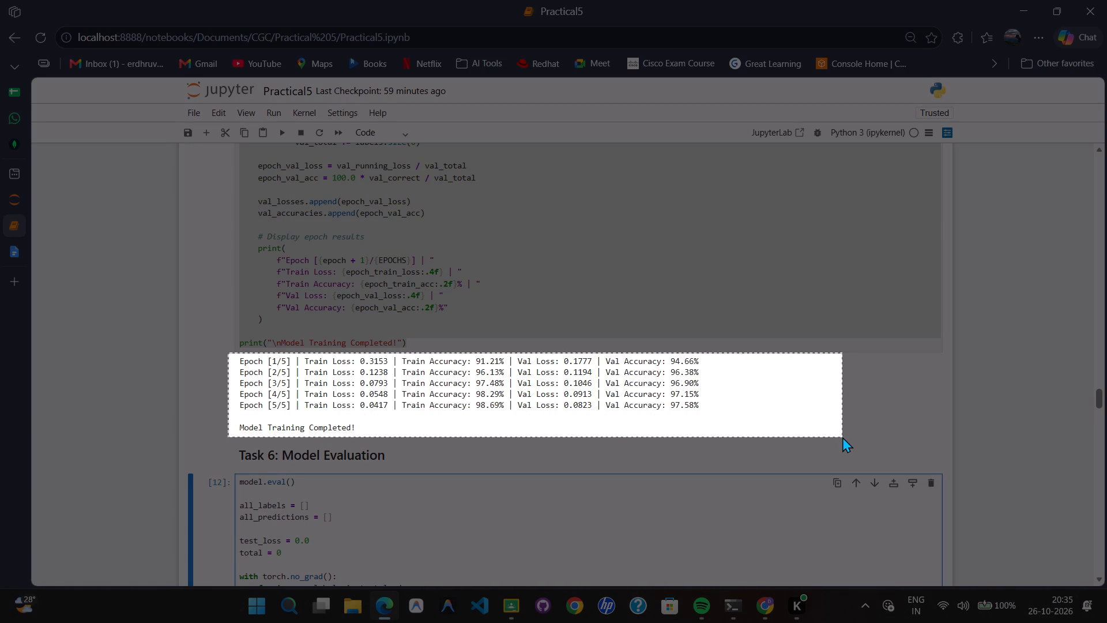
left_click_drag(842, 437, 852, 437)
Replace the output image below the training loop code with the captured epoch results screenshot.
key("alt+Tab")
left_click(579, 463)
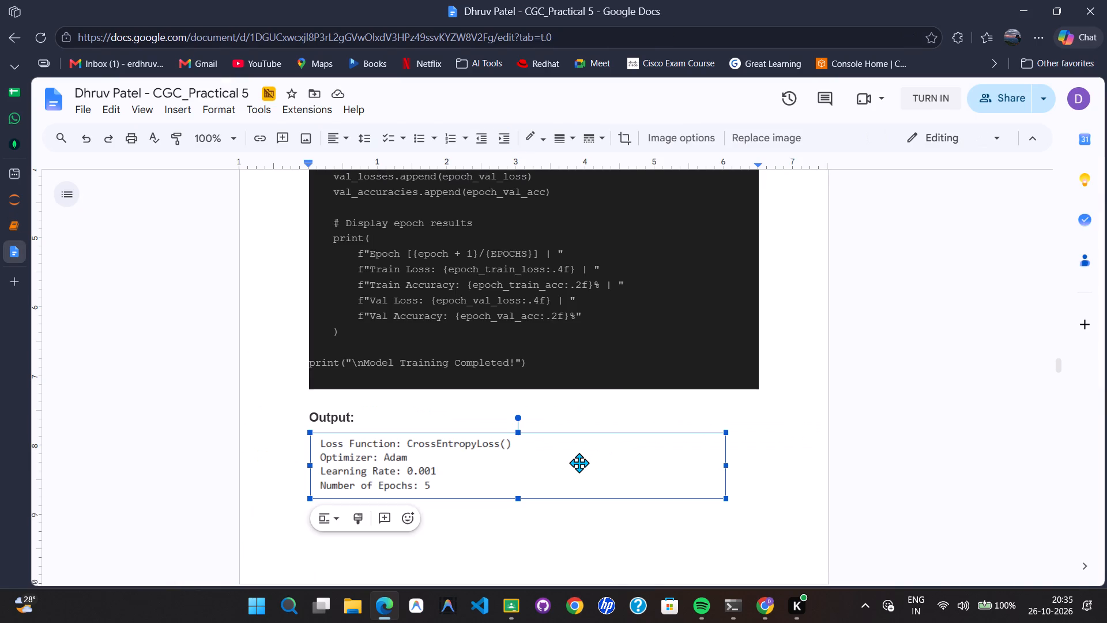
key("ctrl+v")
Remove the empty page between the Task 5 training output and the Task 6 heading.
scroll(570, 492, "down", 2)
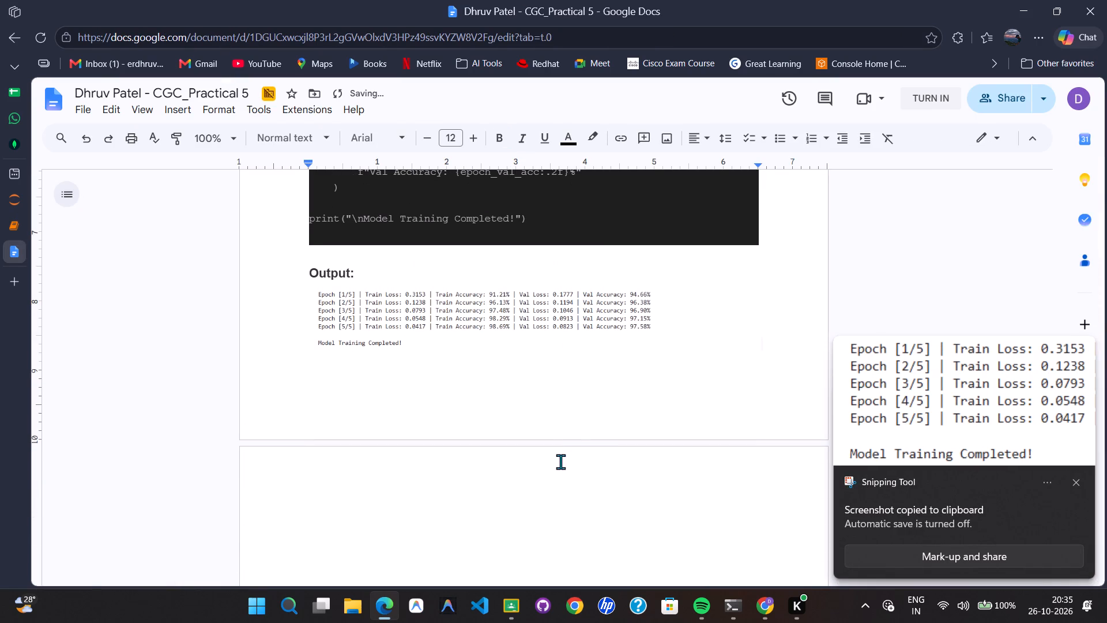
left_click(566, 485)
key("Left")
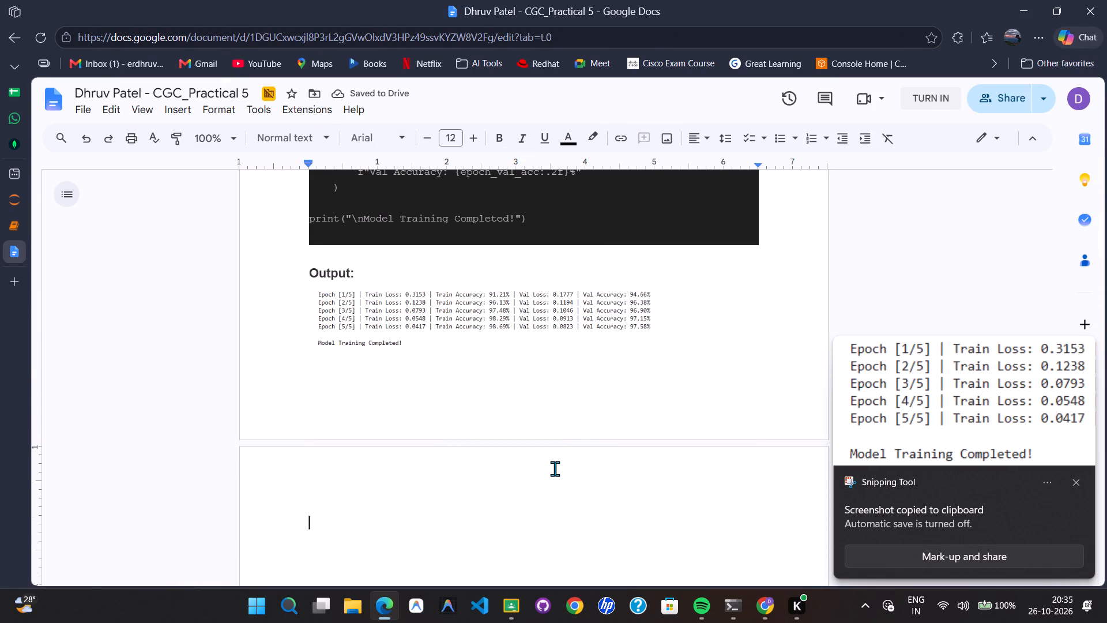
key("BackSpace")
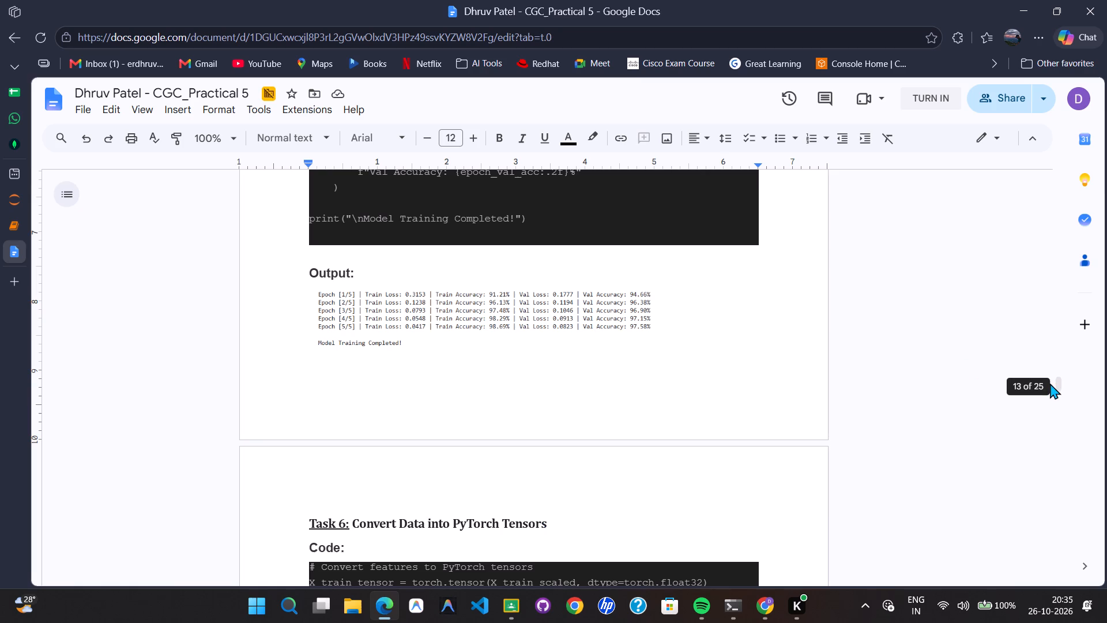
Copy the Task 6 title "Evaluate the model" from the task list near the start of the document.
left_click_drag(1059, 383, 1059, 288)
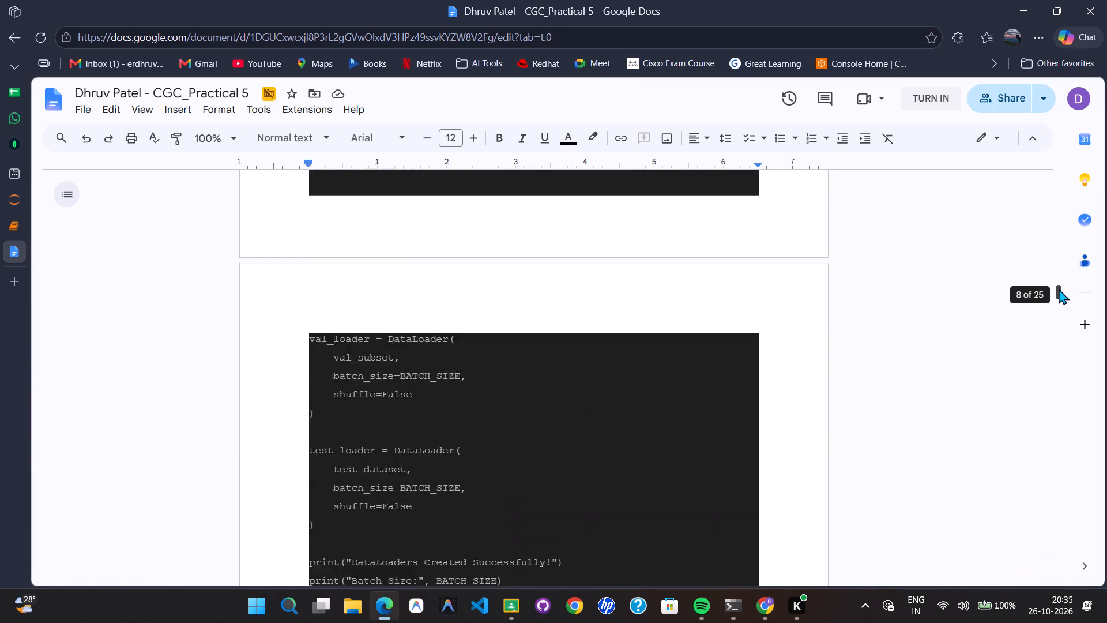
left_click_drag(1059, 288, 1041, 248)
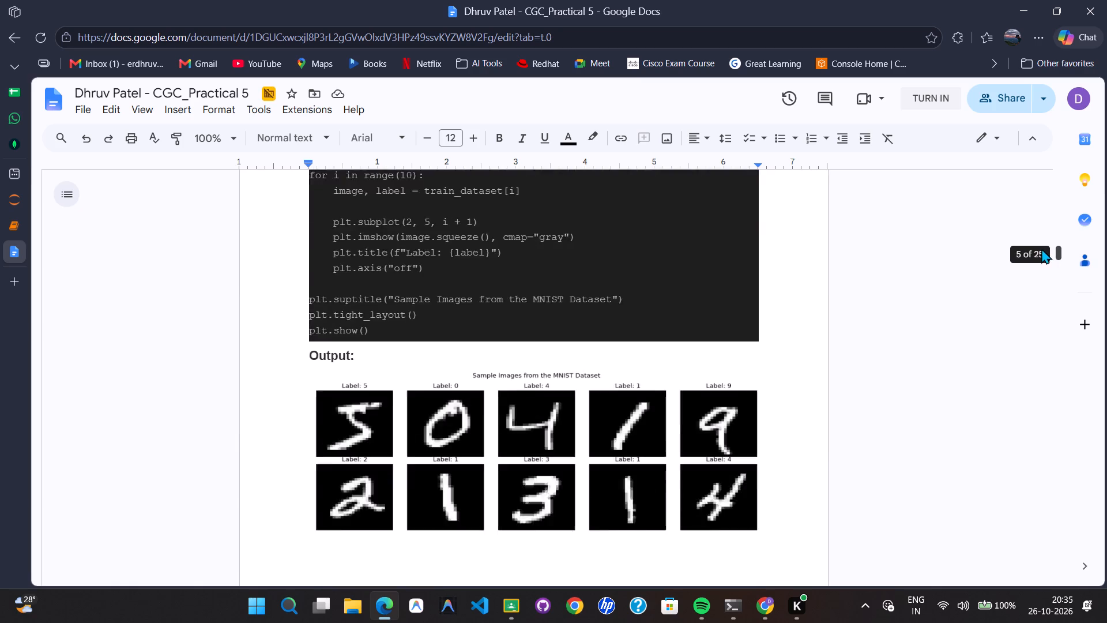
left_click_drag(1041, 248, 1024, 224)
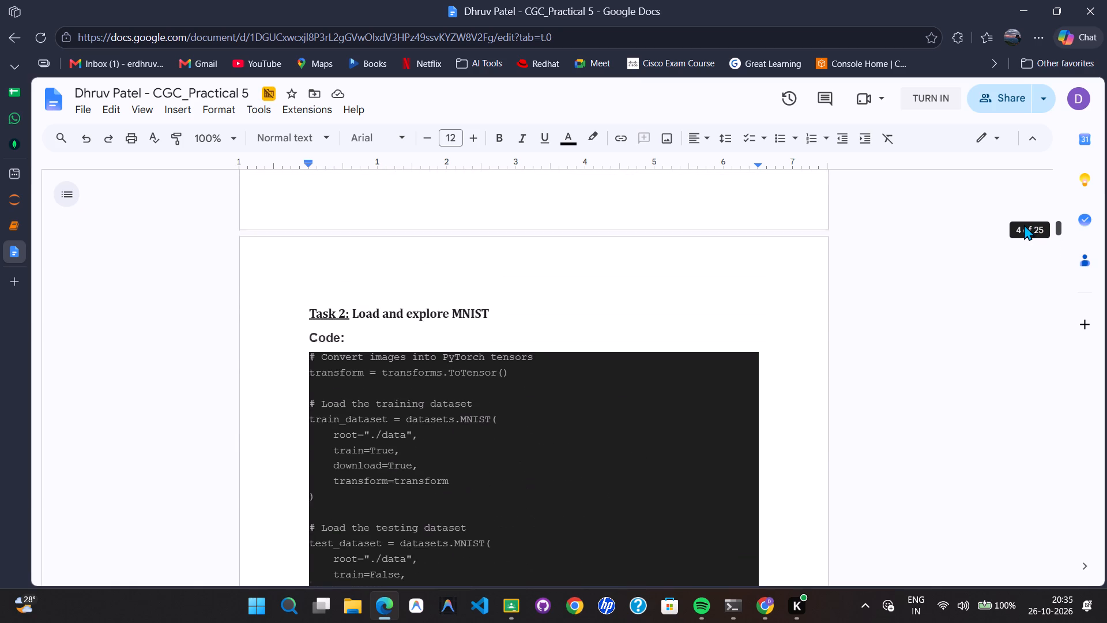
left_click_drag(1024, 224, 1013, 202)
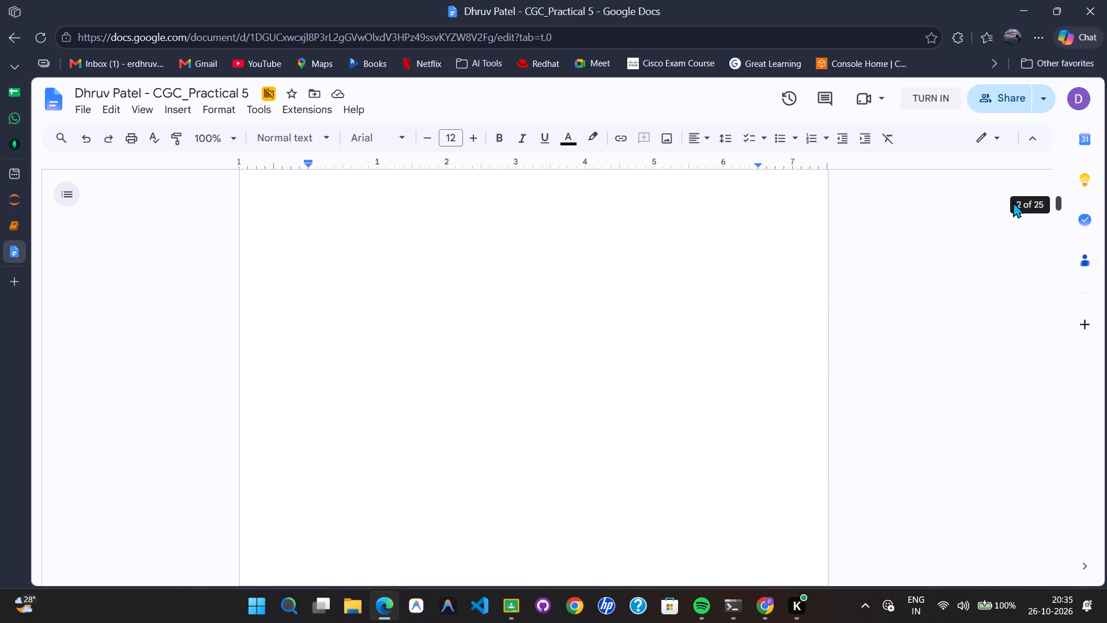
left_click_drag(1013, 202, 1011, 197)
left_click(501, 277)
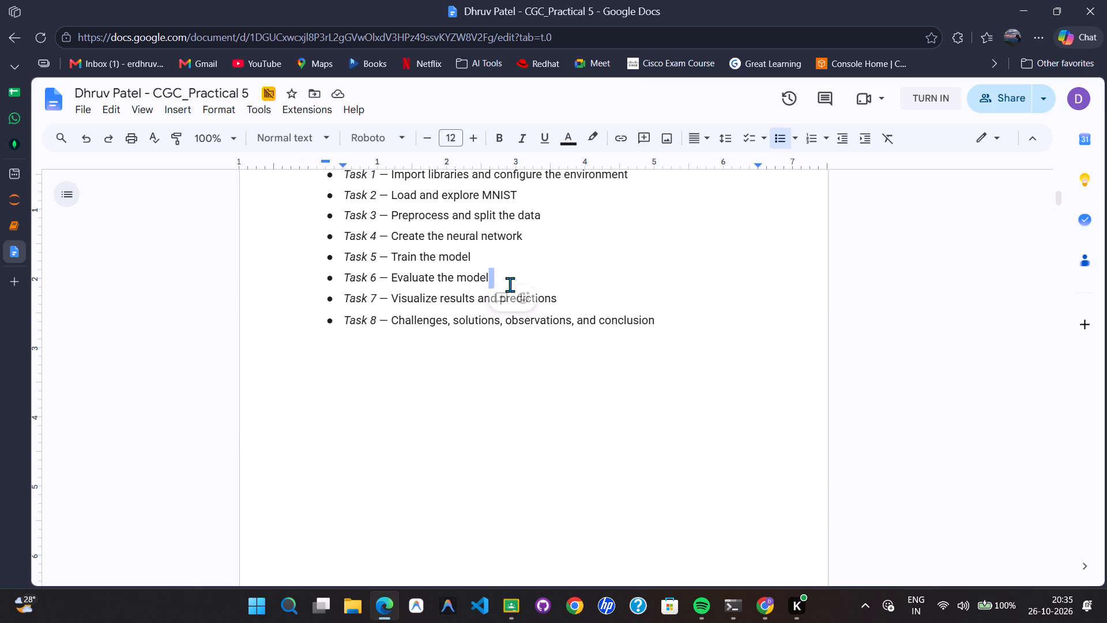
key("Left")
key("ctrl+shift+Left")
key("ctrl+shift+Left")
key("ctrl+shift+Left")
key("ctrl+shift+Left")
key("ctrl+shift+Right")
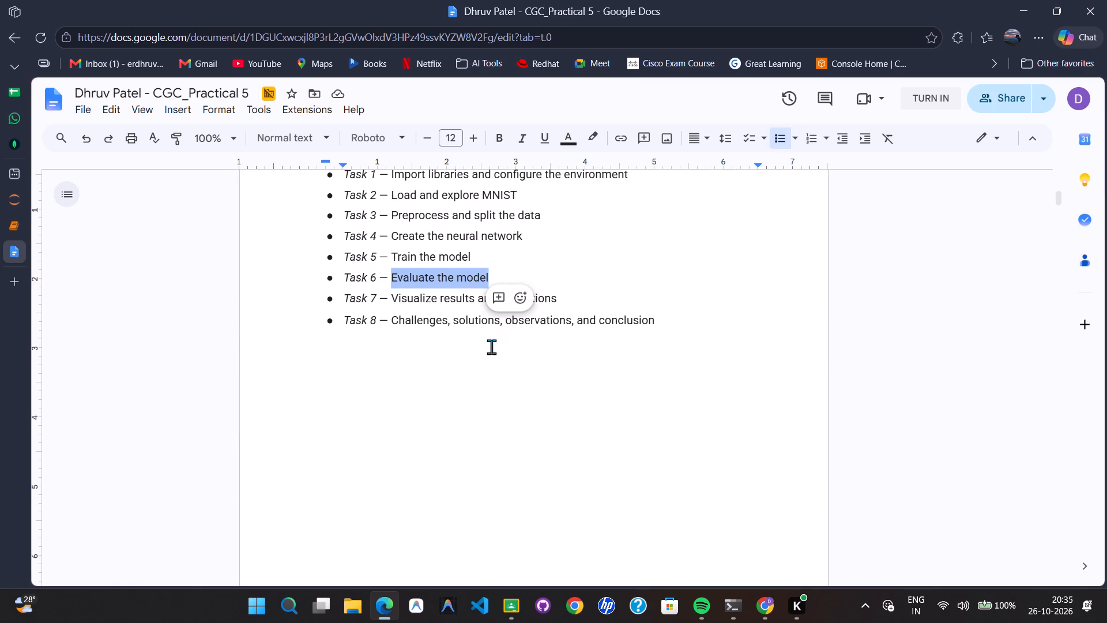
key("ctrl+v")
key("ctrl+z")
key("ctrl+c")
Replace the Task 6 heading text "Convert Data into PyTorch Tensors" with the copied title "Evaluate the model".
scroll(479, 365, "down", 20)
scroll(479, 365, "down", 1)
scroll(476, 368, "up", 2)
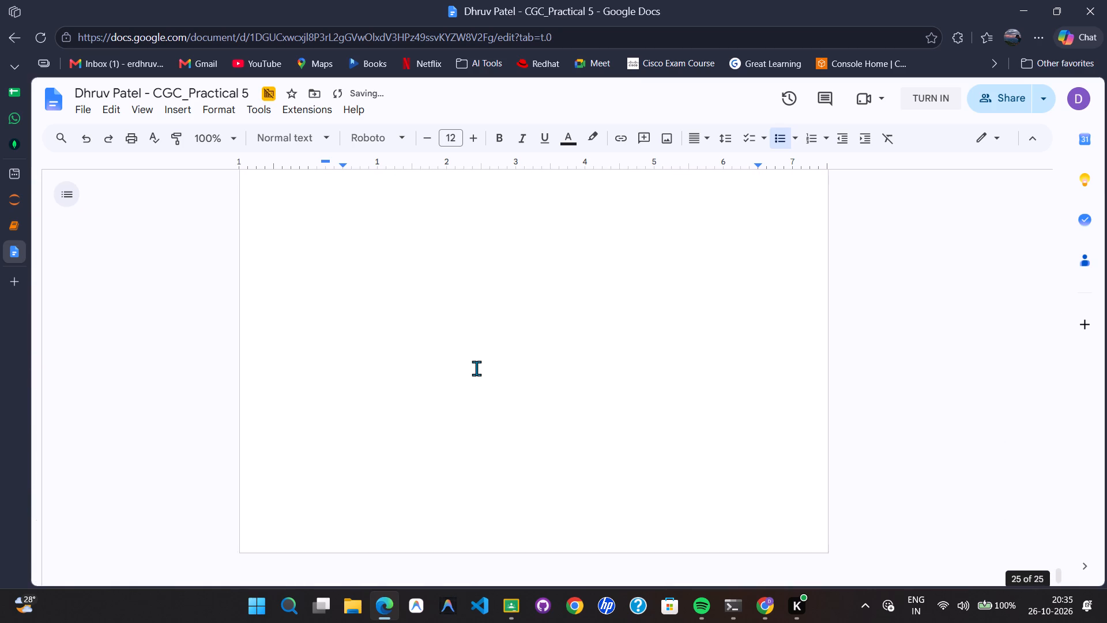
scroll(476, 368, "up", 7)
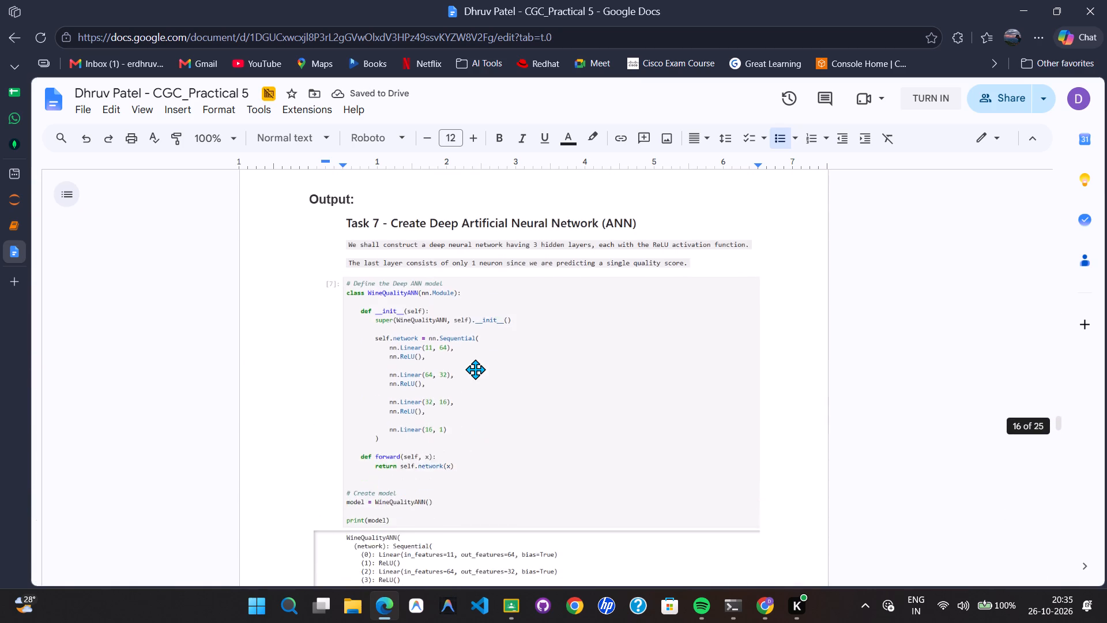
scroll(475, 369, "up", 1)
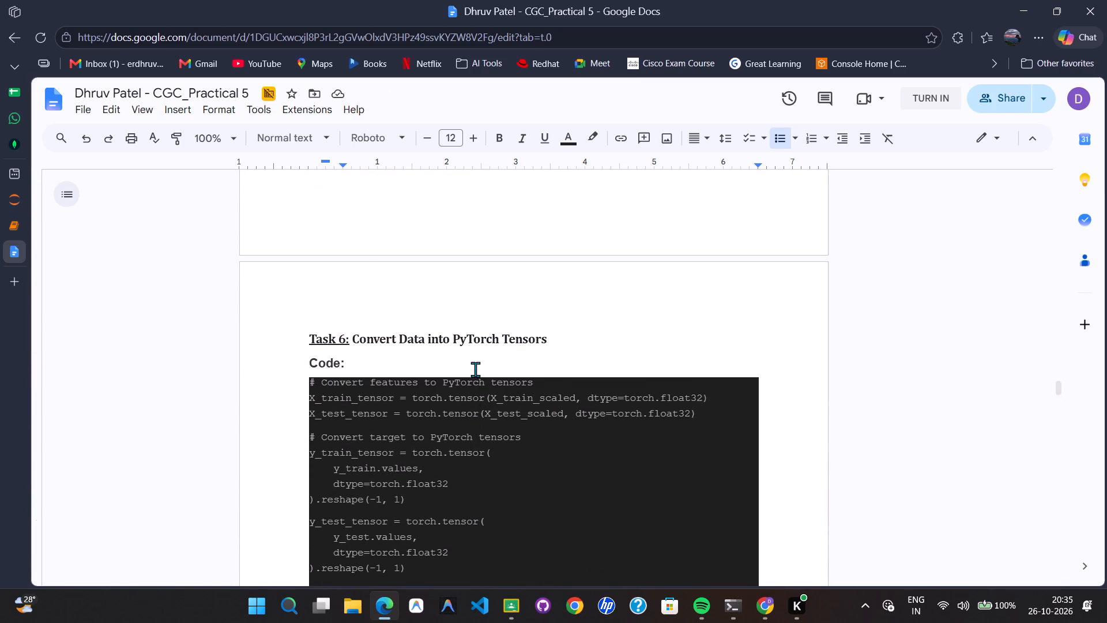
scroll(475, 369, "up", 1)
left_click(453, 388)
key("Left")
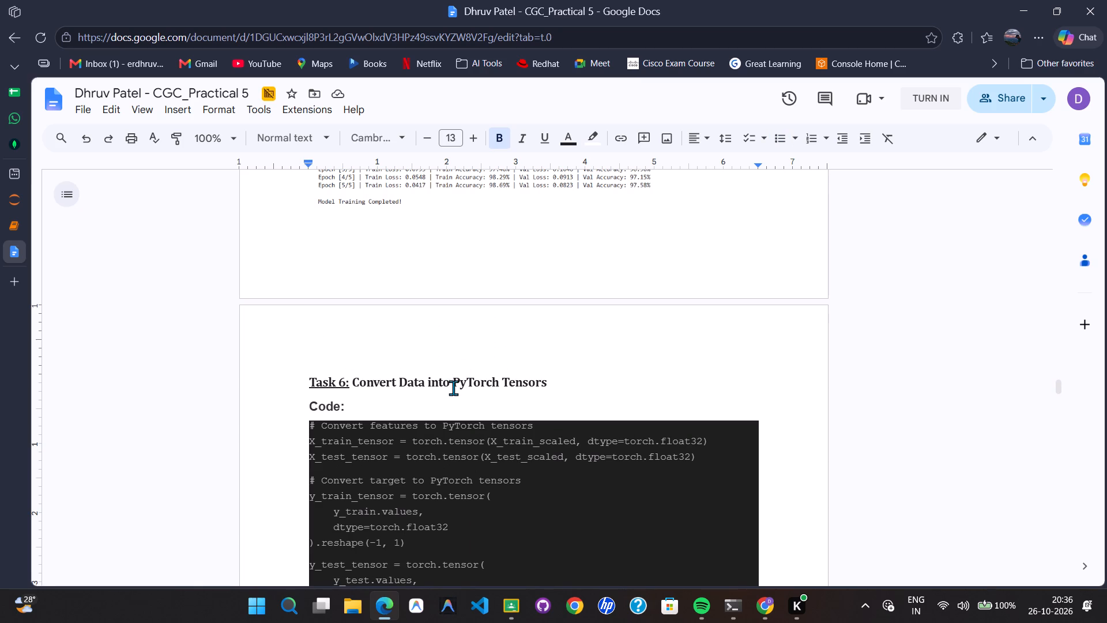
key("ctrl+Left")
key("ctrl+Left")
key("ctrl+Left")
key("ctrl+shift+Down")
key("shift+Left")
key("Left")
key("Right")
key("ctrl+shift+Down")
key("shift+Left")
key("ctrl+v")
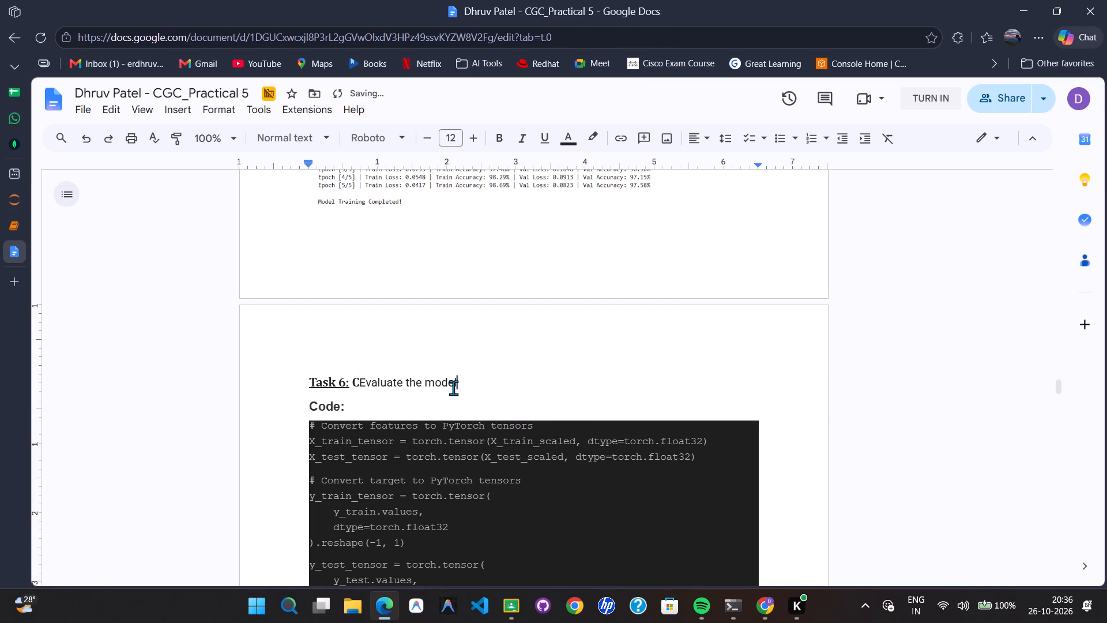
Apply the leftover "C" character's bold heading format to "Evaluate the model" and delete that stray letter.
key("ctrl+Left")
key("ctrl+Left")
key("ctrl+Left")
key("ctrl+Left")
key("ctrl+Right")
key("shift+Right")
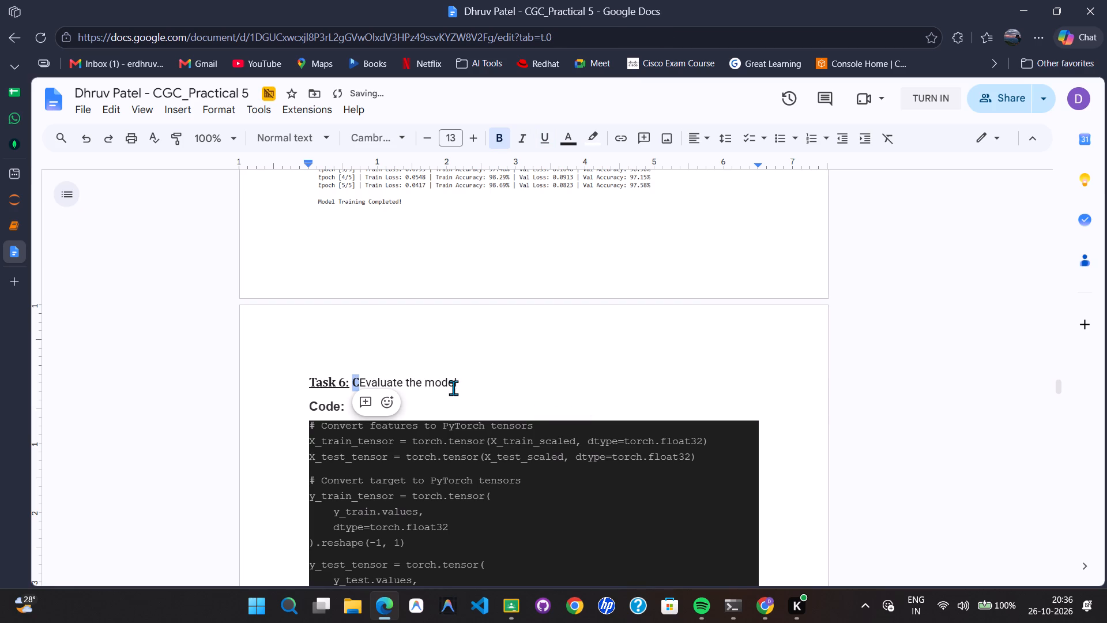
left_click(171, 145)
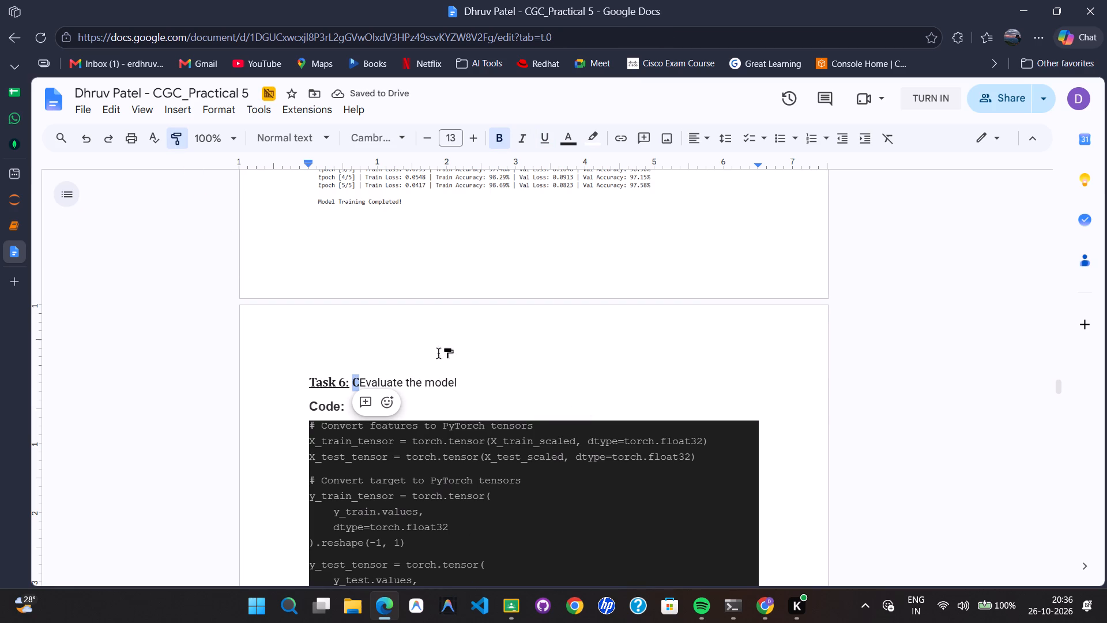
left_click_drag(458, 388, 362, 377)
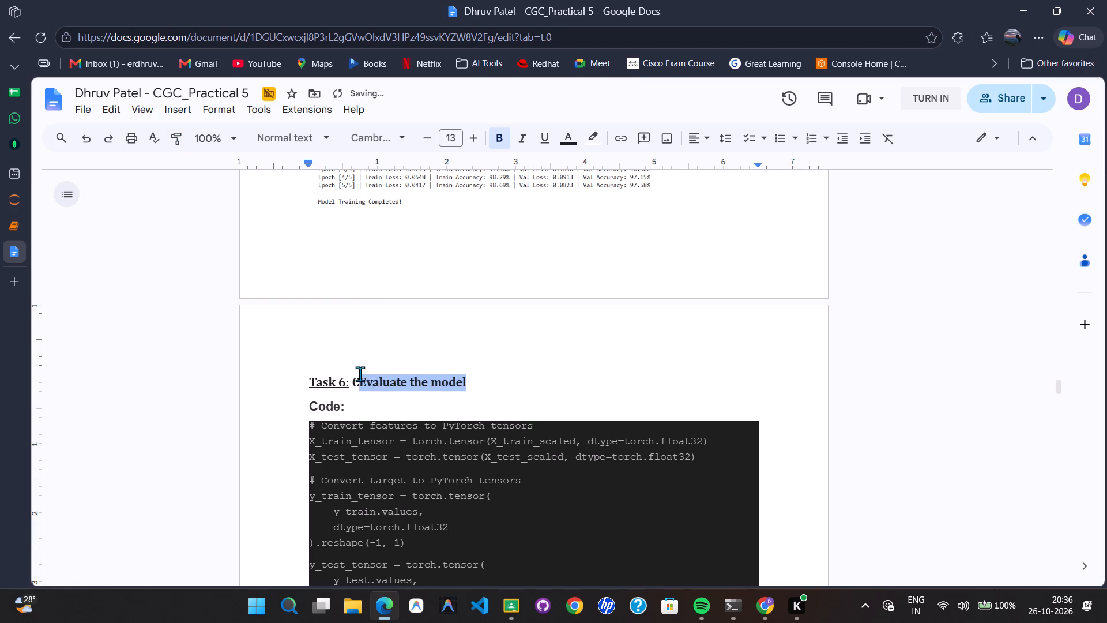
key("Left")
key("BackSpace")
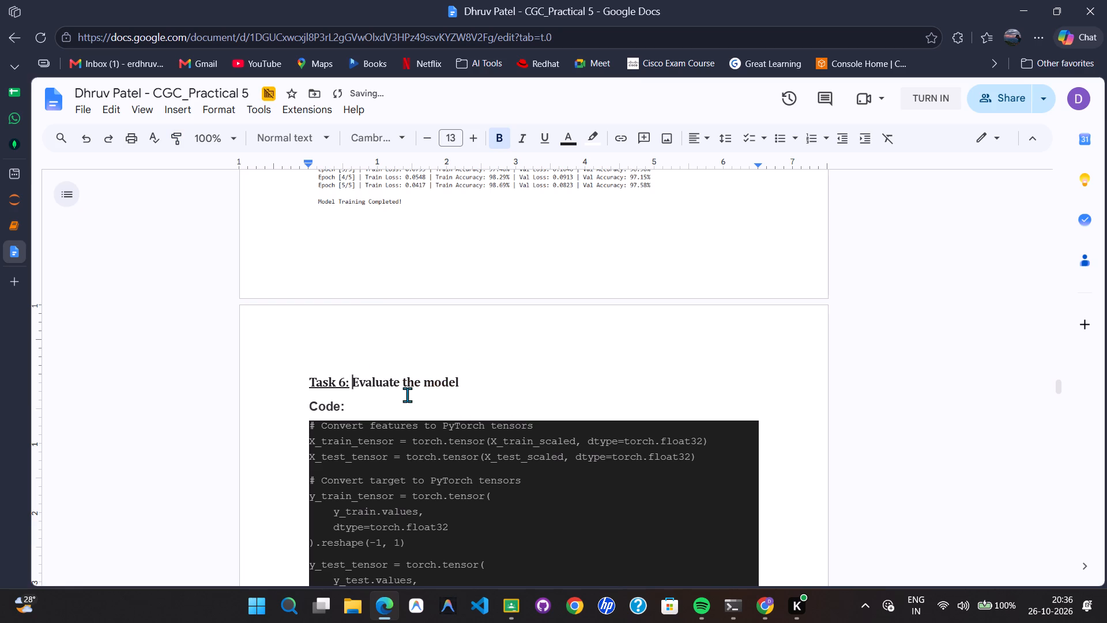
Copy the entire Task 6: Model Evaluation code cell from the notebook.
key("alt+Tab")
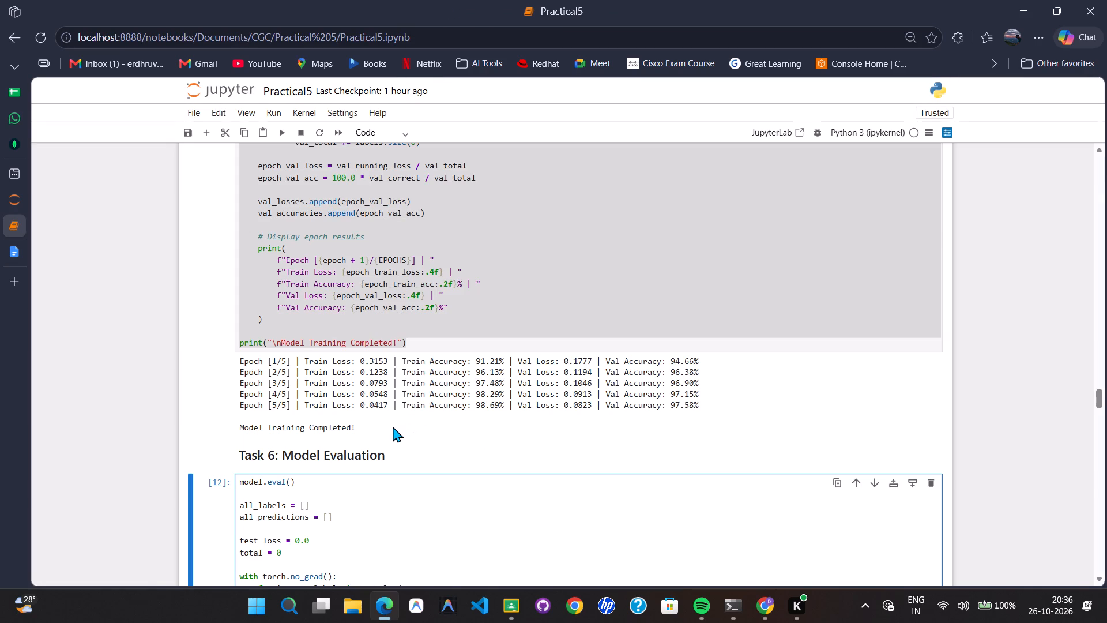
scroll(388, 428, "down", 4)
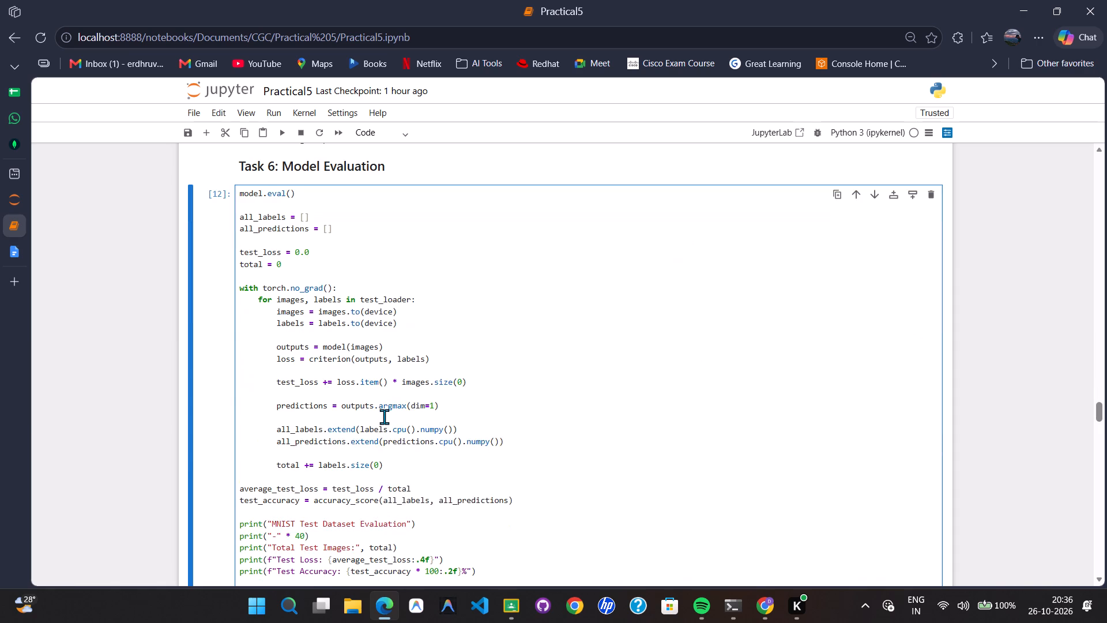
left_click(384, 416)
key("ctrl+a")
key("ctrl+c")
Replace the tensor conversion code in the Task 6 block with the copied model evaluation code, without a trailing blank line.
key("alt+Tab")
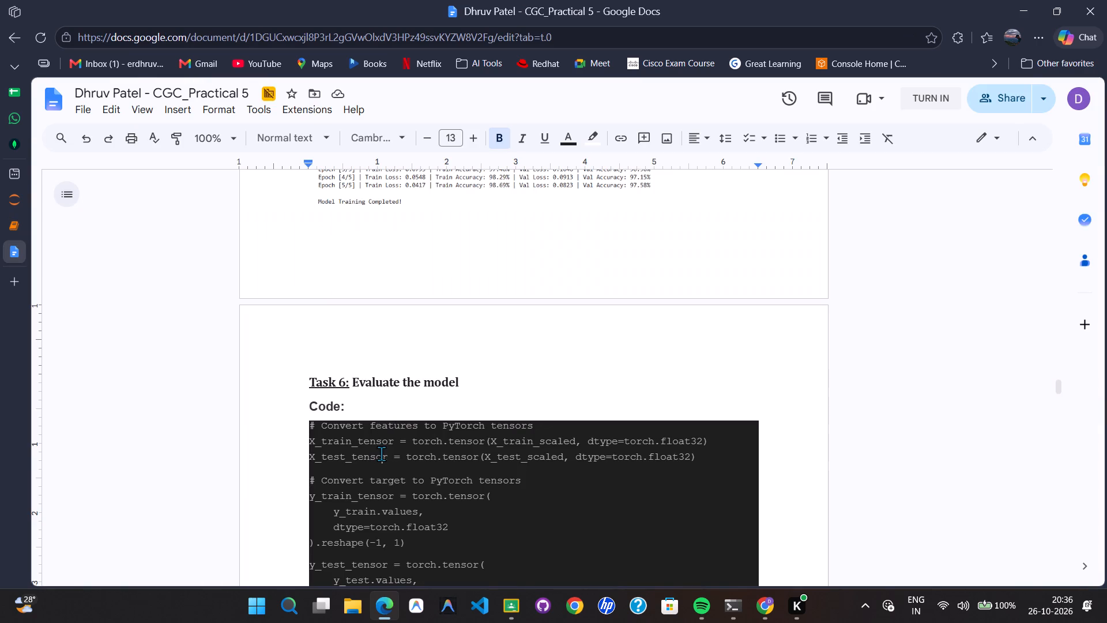
left_click(381, 453)
key("ctrl+Left")
key("ctrl+Left")
key("ctrl+Left")
key("ctrl+Left")
key("Up")
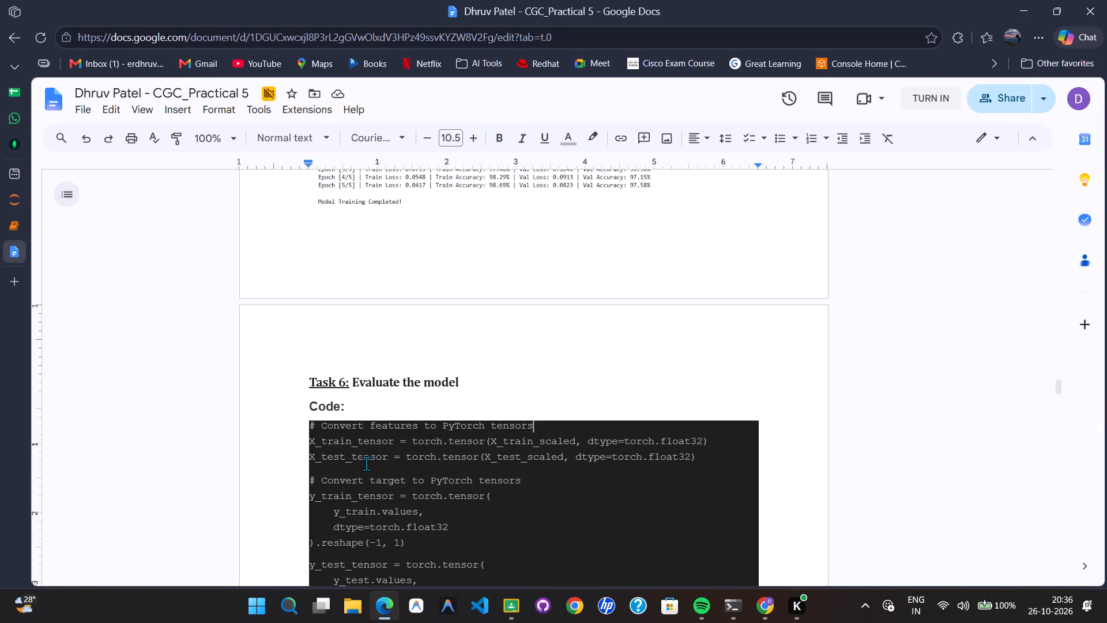
key("ctrl+Left")
key("ctrl+Up")
key("ctrl+shift+Down")
key("ctrl+shift+Down")
key("ctrl+shift+Down")
key("ctrl+shift+Down")
key("ctrl+shift+Down")
key("ctrl+shift+Down")
key("ctrl+shift+Down")
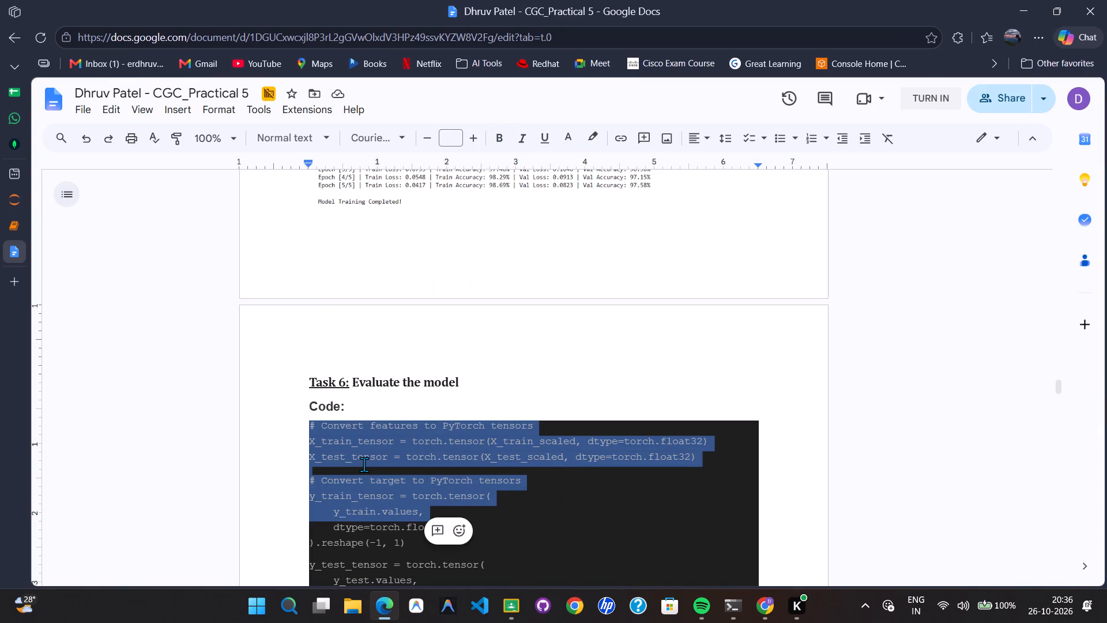
key("ctrl+shift+Down")
key("ctrl+shift+Down")
key("ctrl+shift+Down")
key("ctrl+shift+Down")
key("ctrl+shift+Down")
key("ctrl+shift+Down")
key("ctrl+shift+Down")
key("ctrl+shift+Down")
key("ctrl+shift+Down")
key("ctrl+shift+Down")
key("ctrl+shift+Down")
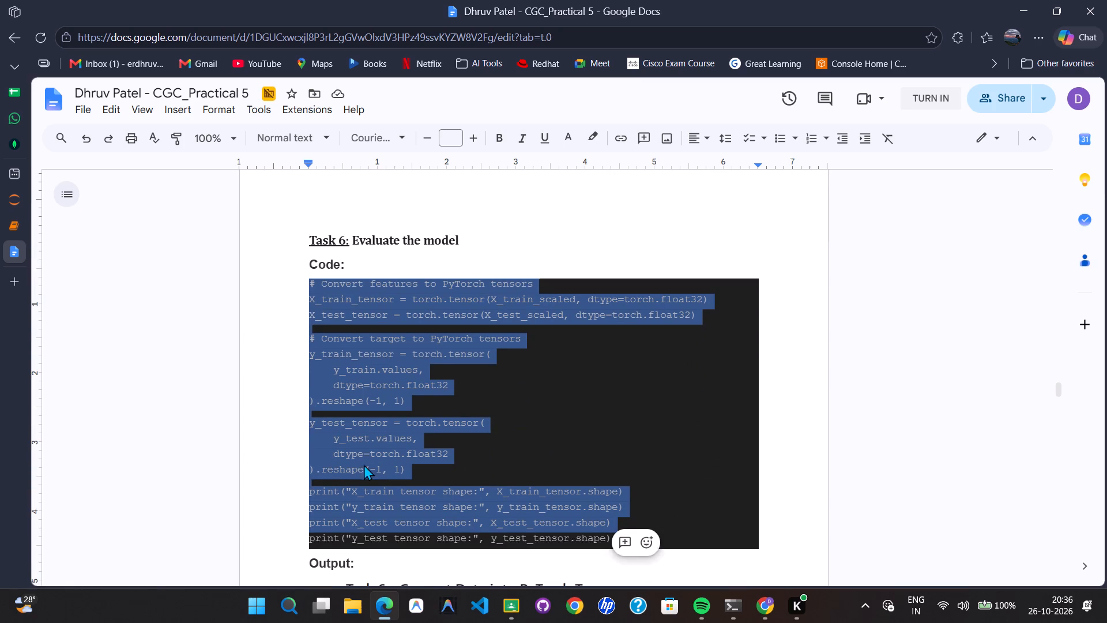
key("ctrl+shift+Down")
key("shift+Left")
key("ctrl+v")
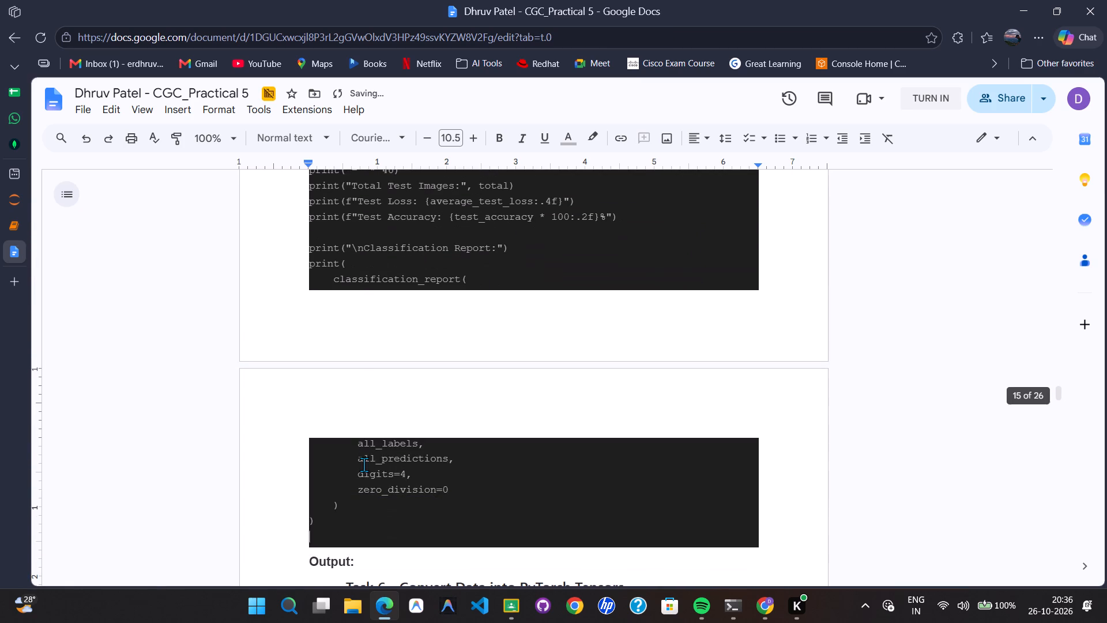
key("BackSpace")
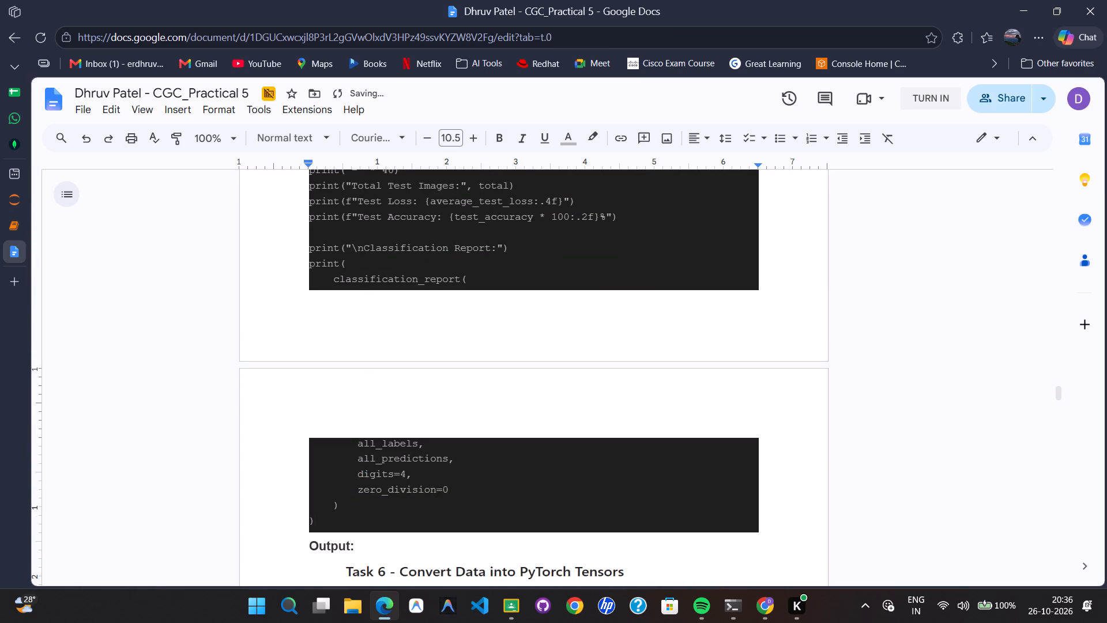
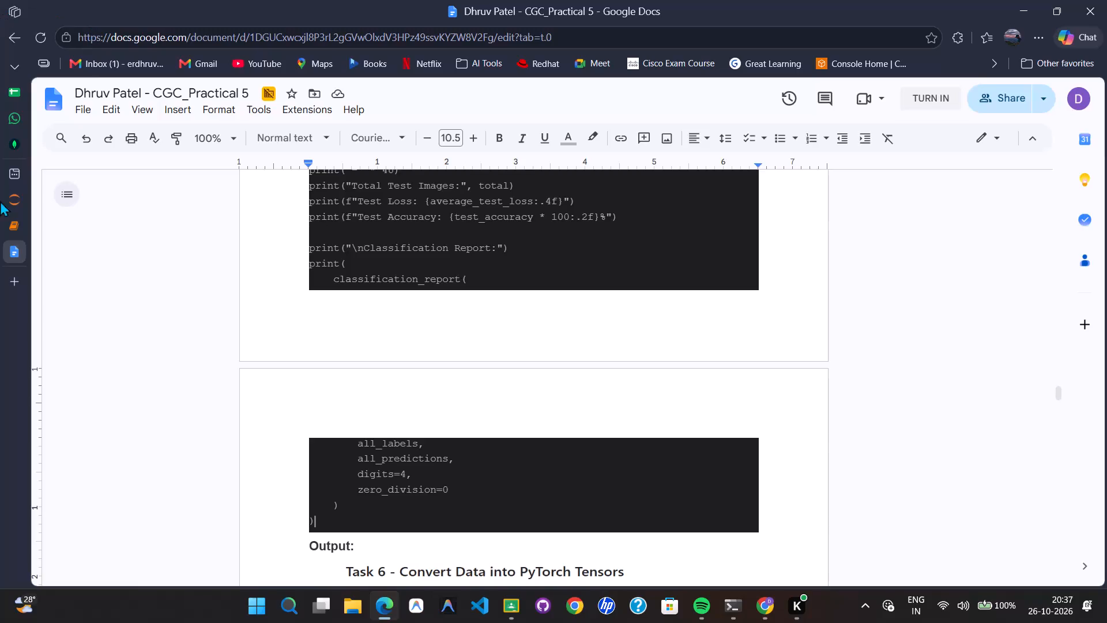
Review the pasted Task 6 model evaluation code and the old output image beneath it.
scroll(476, 464, "down", 2)
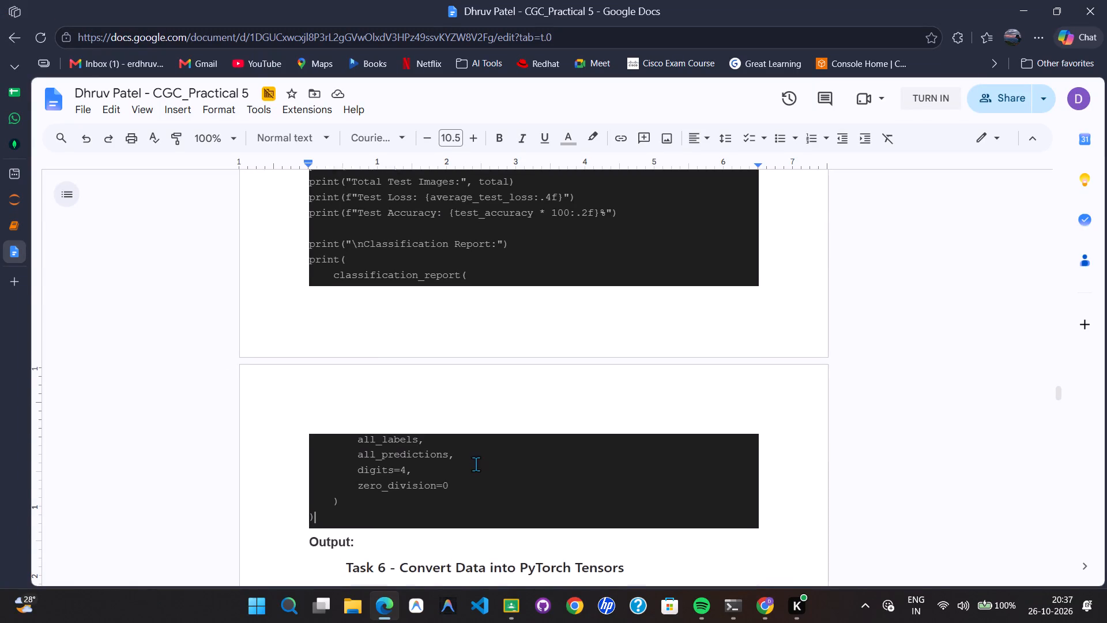
scroll(476, 464, "down", 1)
scroll(451, 383, "down", 3)
scroll(396, 380, "up", 3)
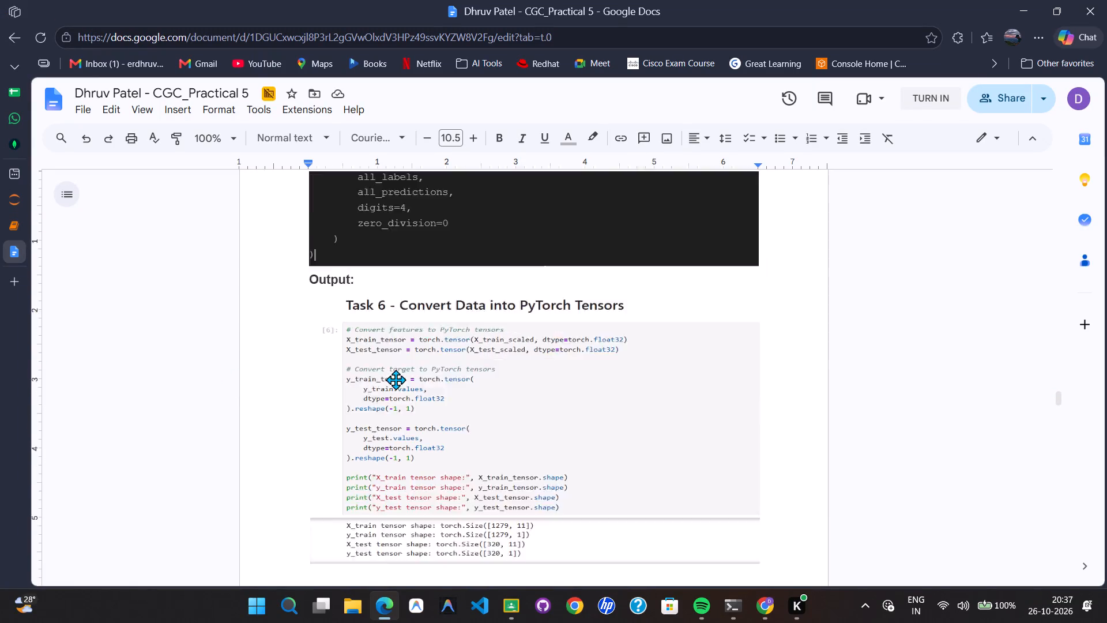
scroll(323, 362, "up", 12)
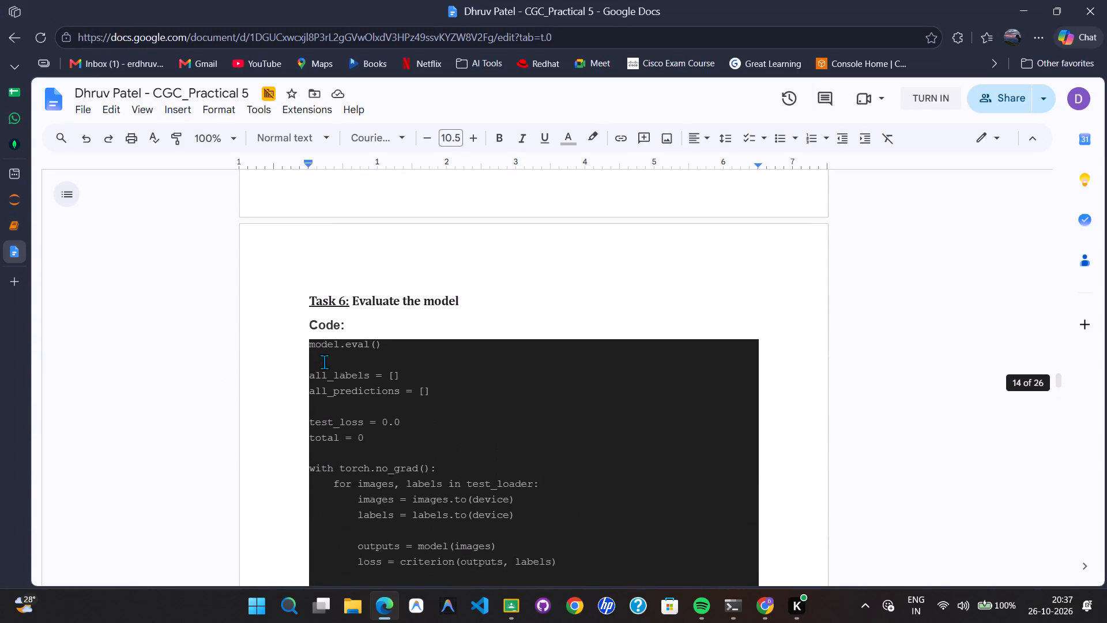
scroll(417, 355, "down", 4)
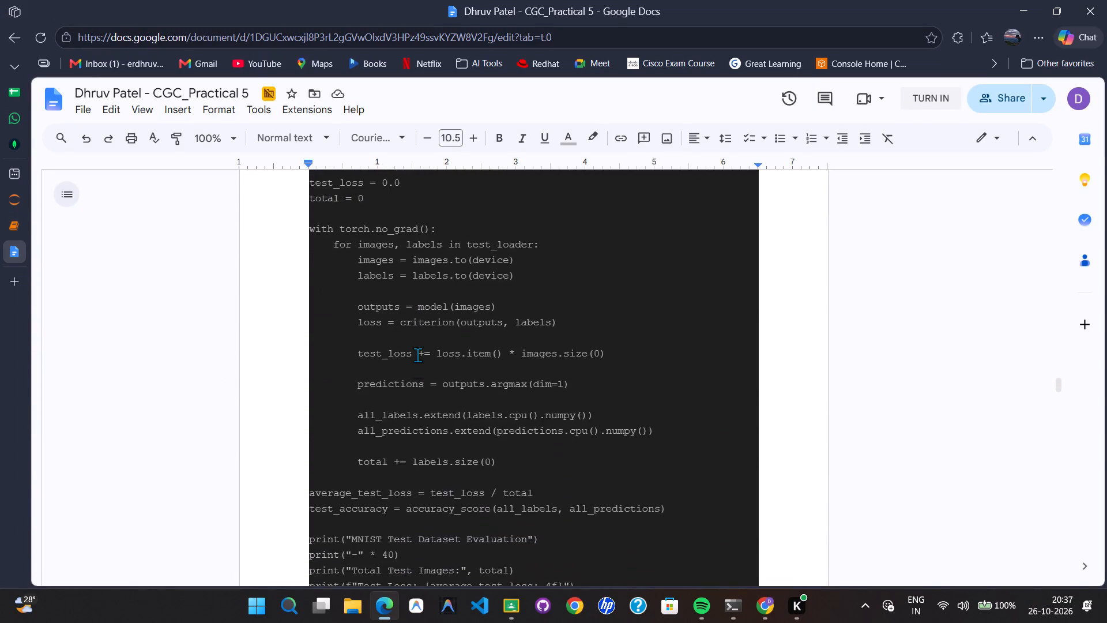
scroll(417, 355, "down", 8)
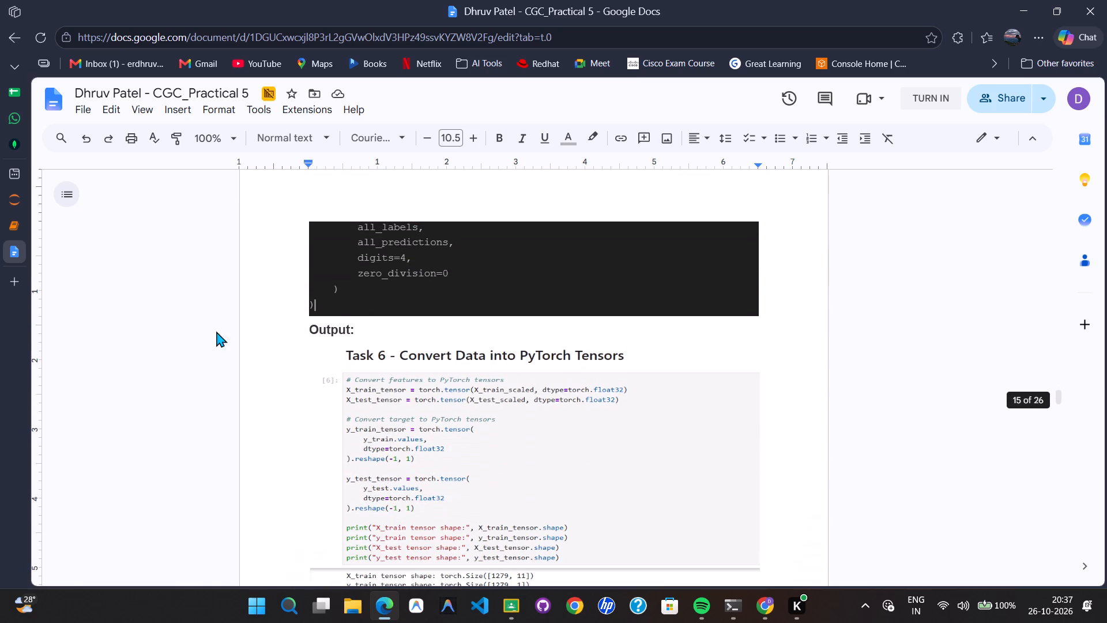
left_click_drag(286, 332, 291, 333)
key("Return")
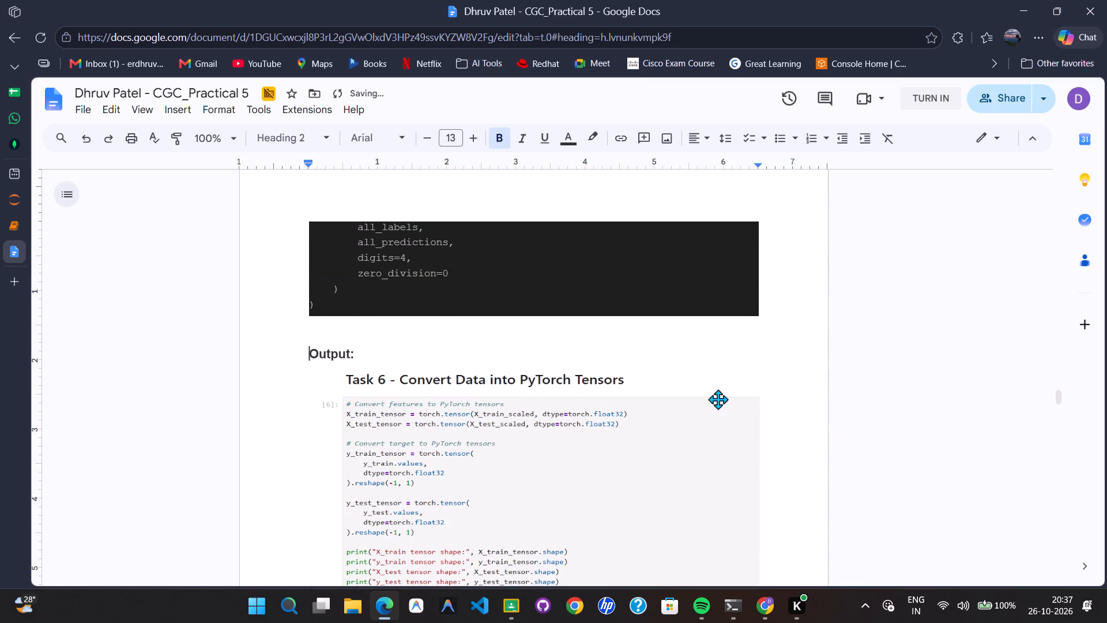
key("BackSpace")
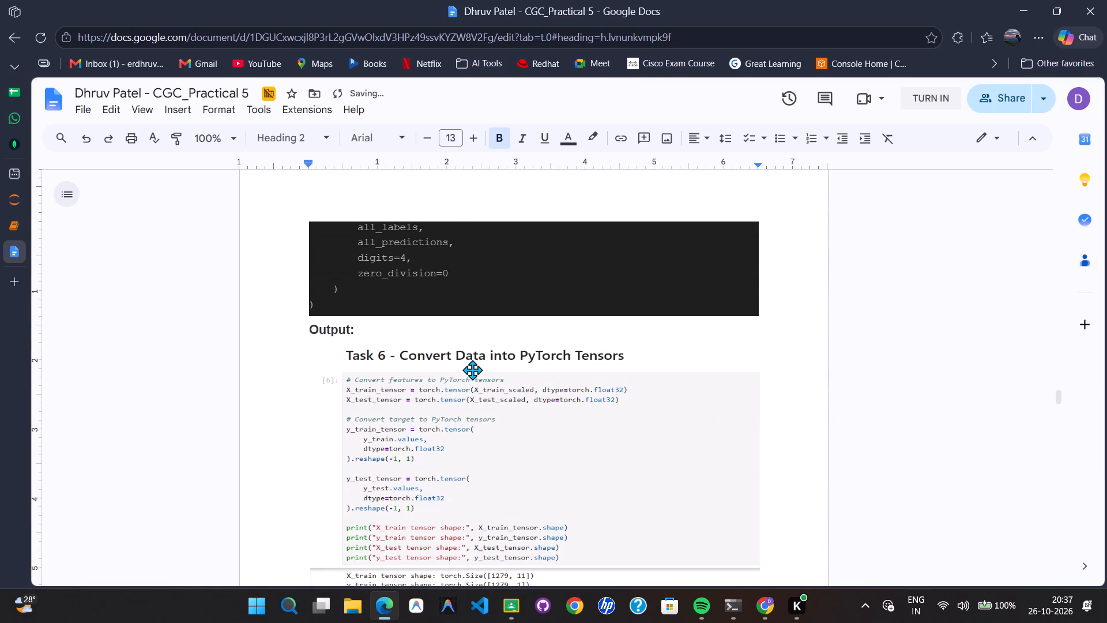
Capture a screenshot of the notebook's MNIST Test Dataset Evaluation output, including the full classification report.
scroll(470, 368, "down", 1)
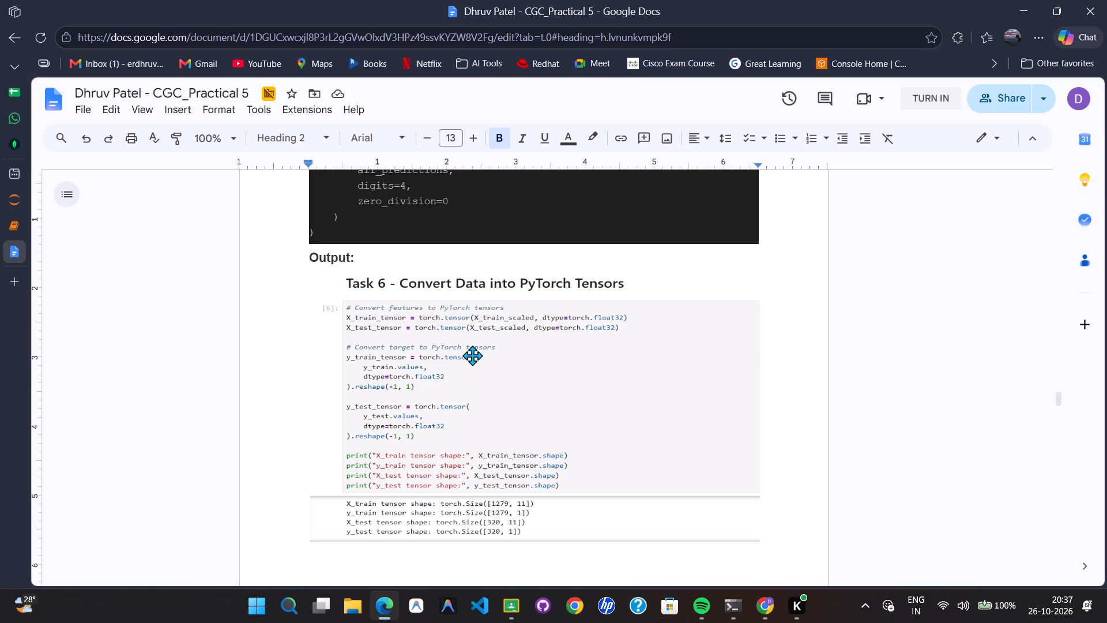
key("alt+Tab")
scroll(473, 353, "down", 7)
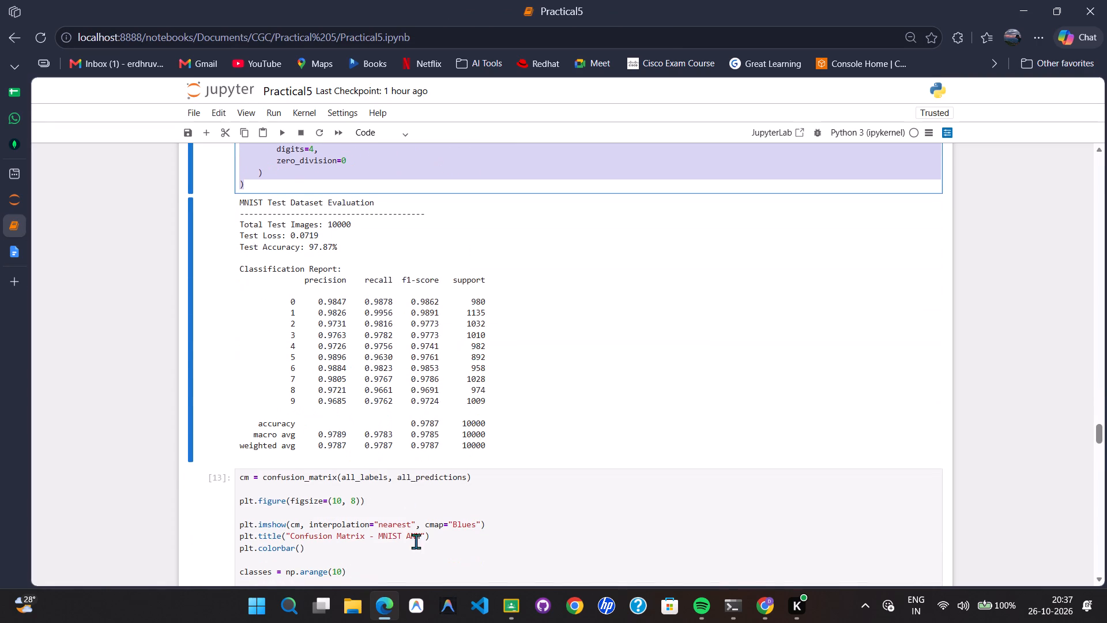
left_click(447, 544)
key("shift+super+s")
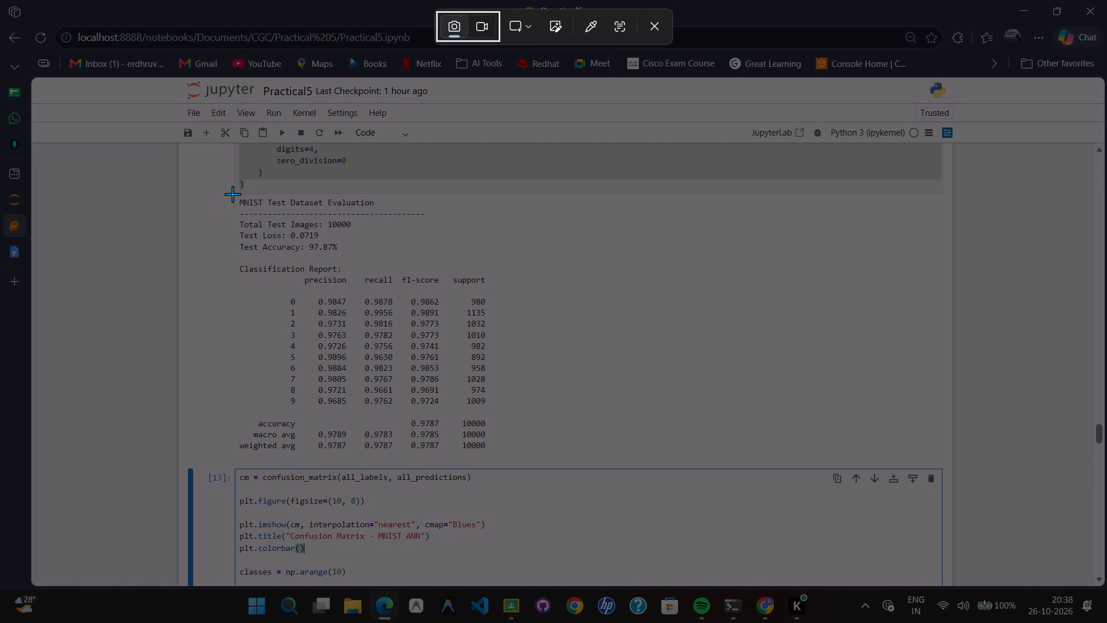
left_click_drag(229, 194, 675, 460)
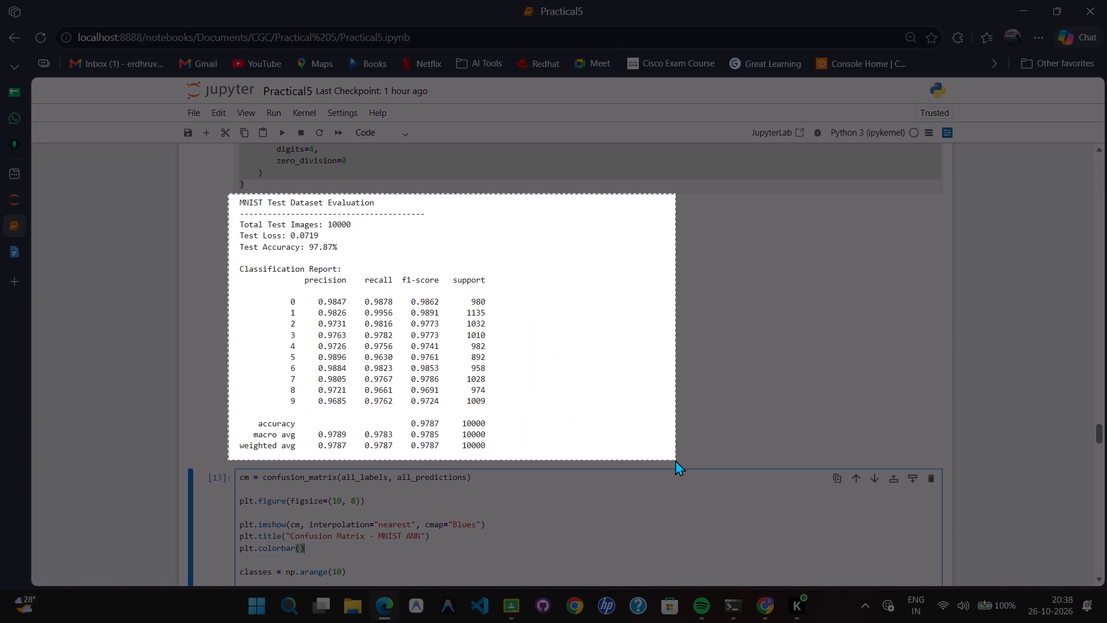
left_click_drag(675, 460, 680, 451)
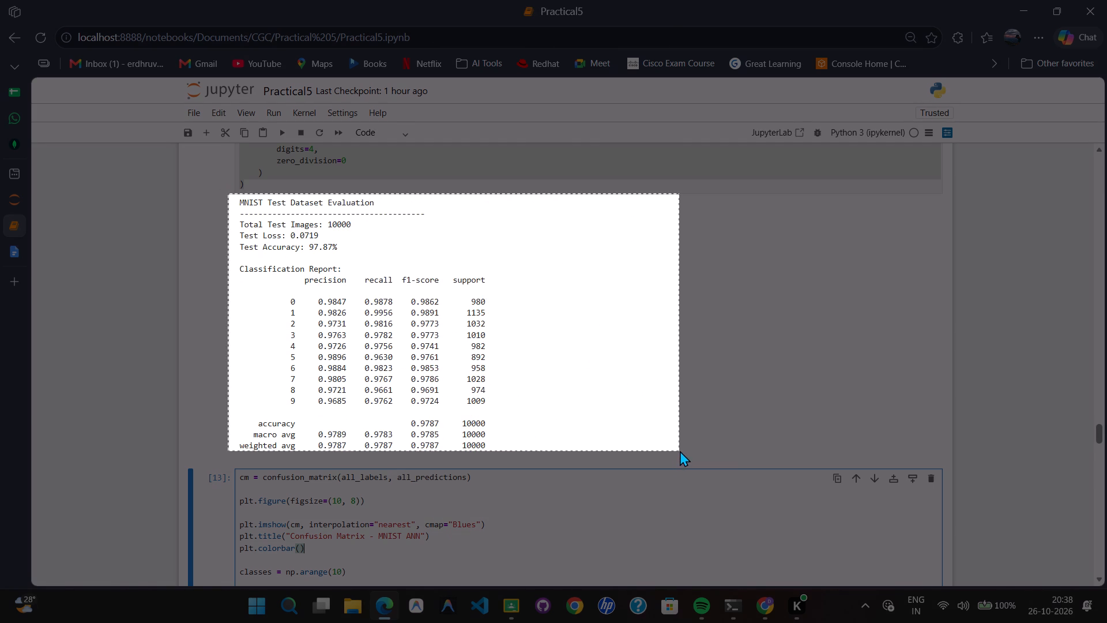
left_click_drag(680, 451, 722, 455)
Replace the old PyTorch tensors output image under Task 6 in the document with the captured evaluation screenshot.
key("alt+Tab")
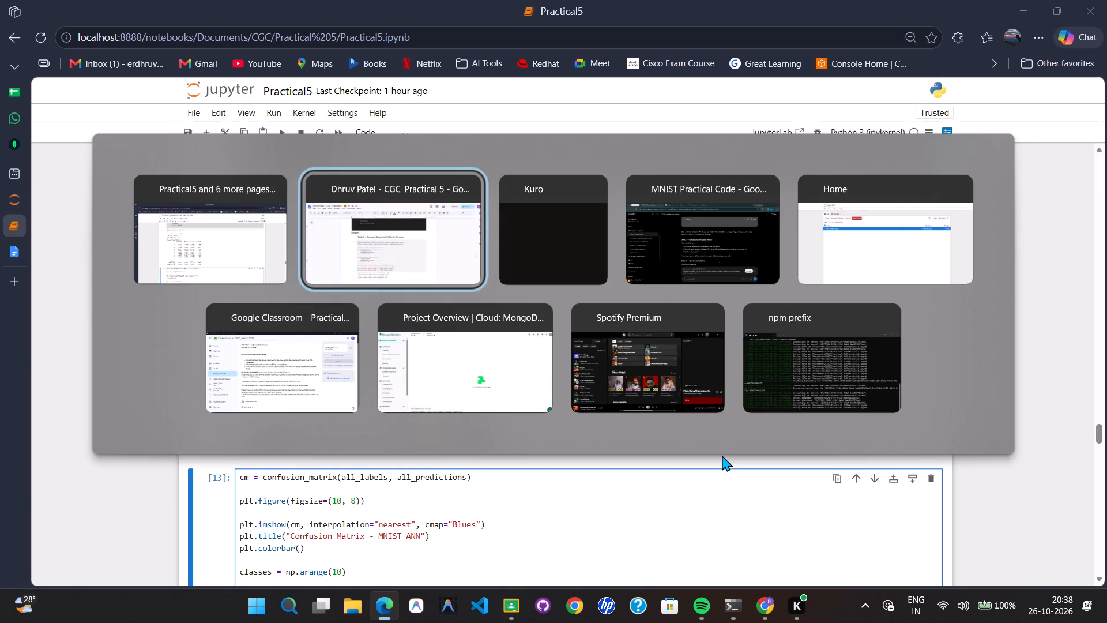
left_click(551, 405)
key("ctrl+v")
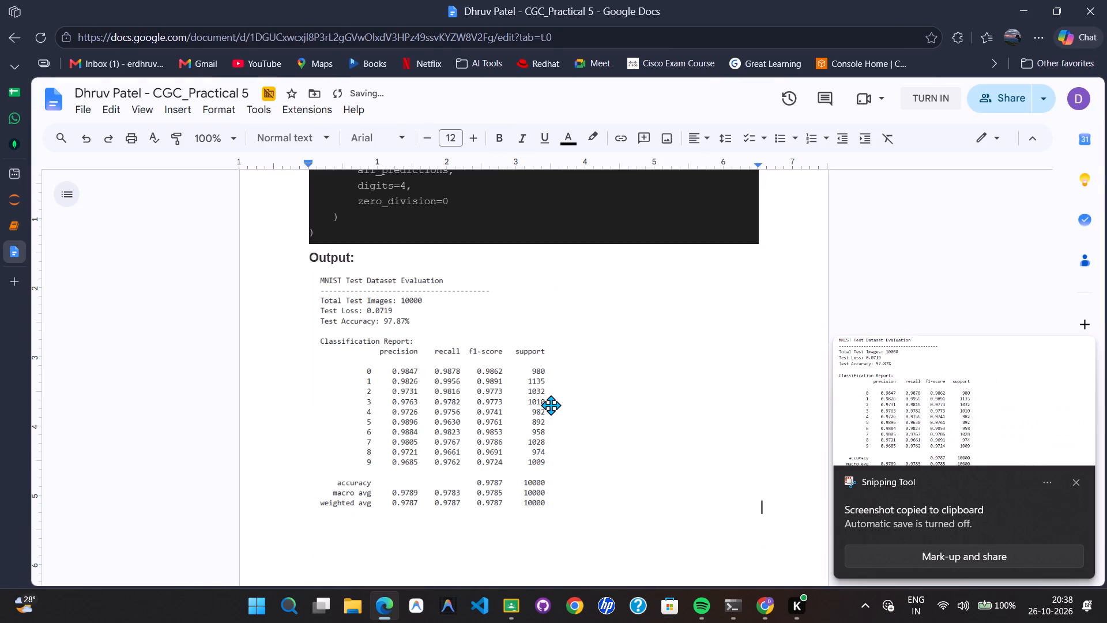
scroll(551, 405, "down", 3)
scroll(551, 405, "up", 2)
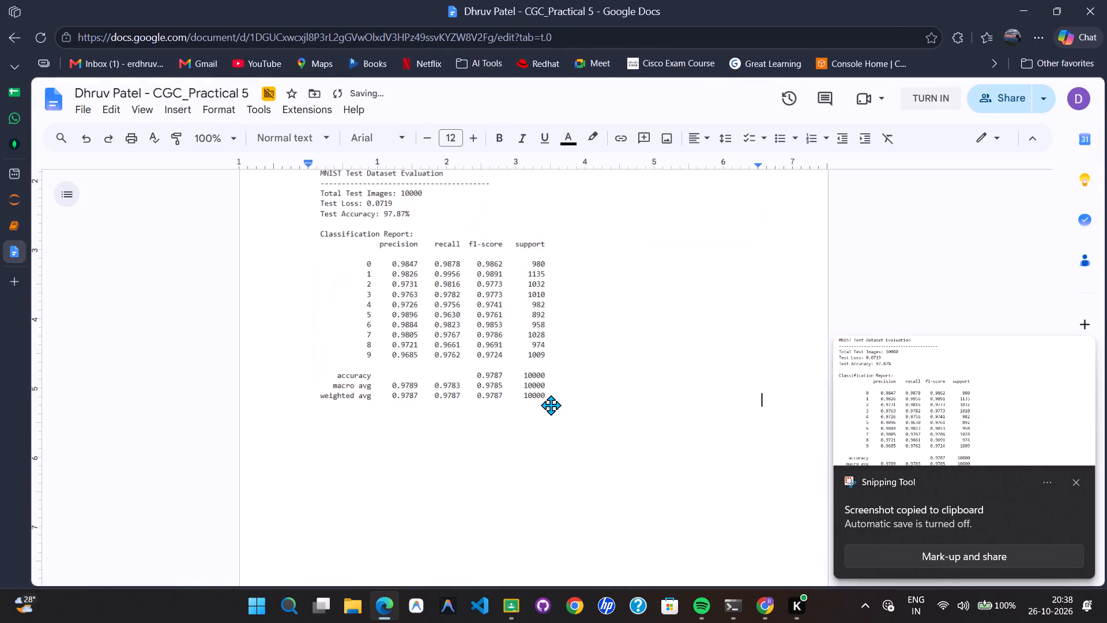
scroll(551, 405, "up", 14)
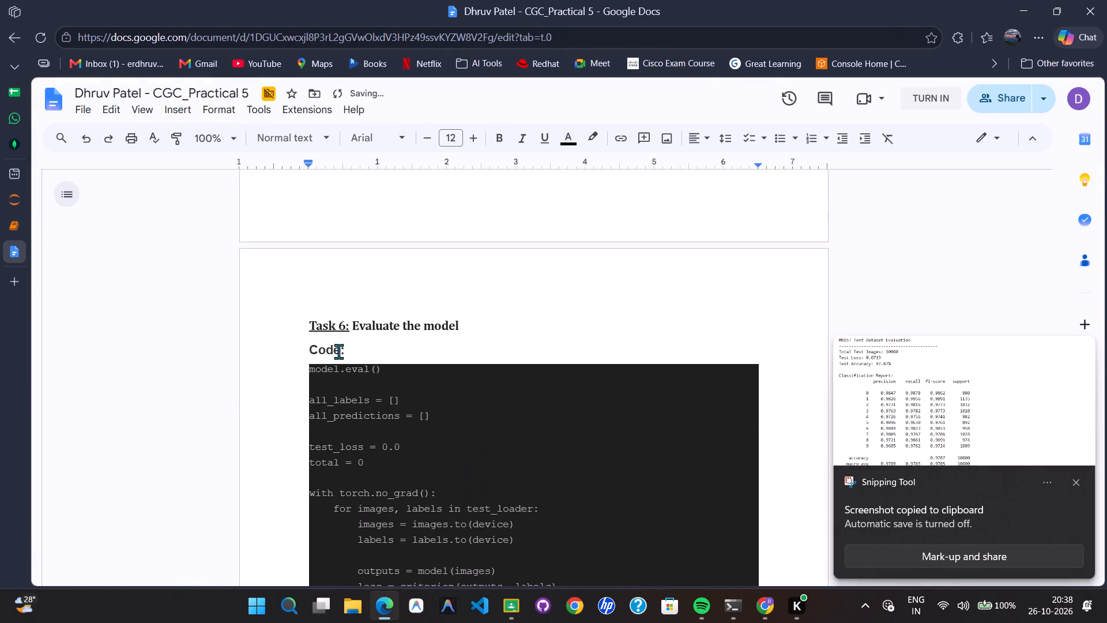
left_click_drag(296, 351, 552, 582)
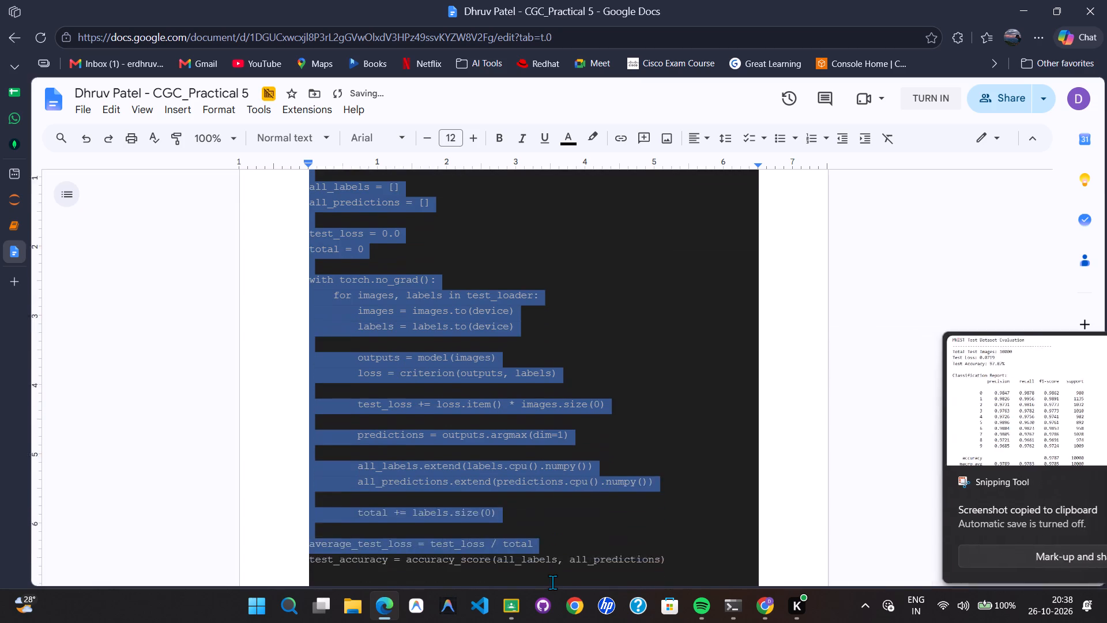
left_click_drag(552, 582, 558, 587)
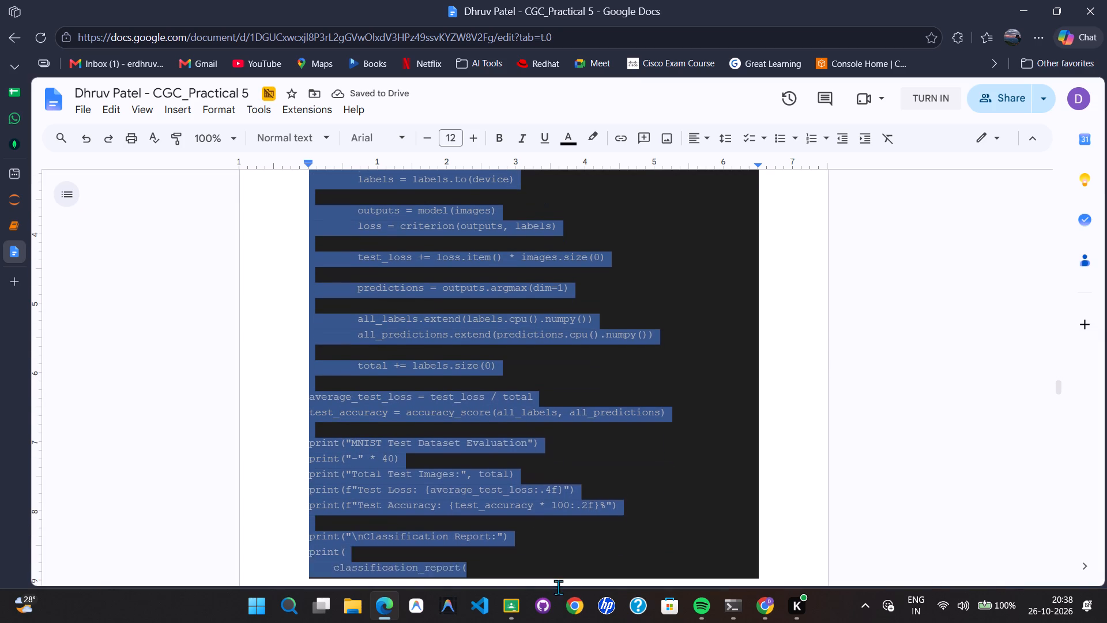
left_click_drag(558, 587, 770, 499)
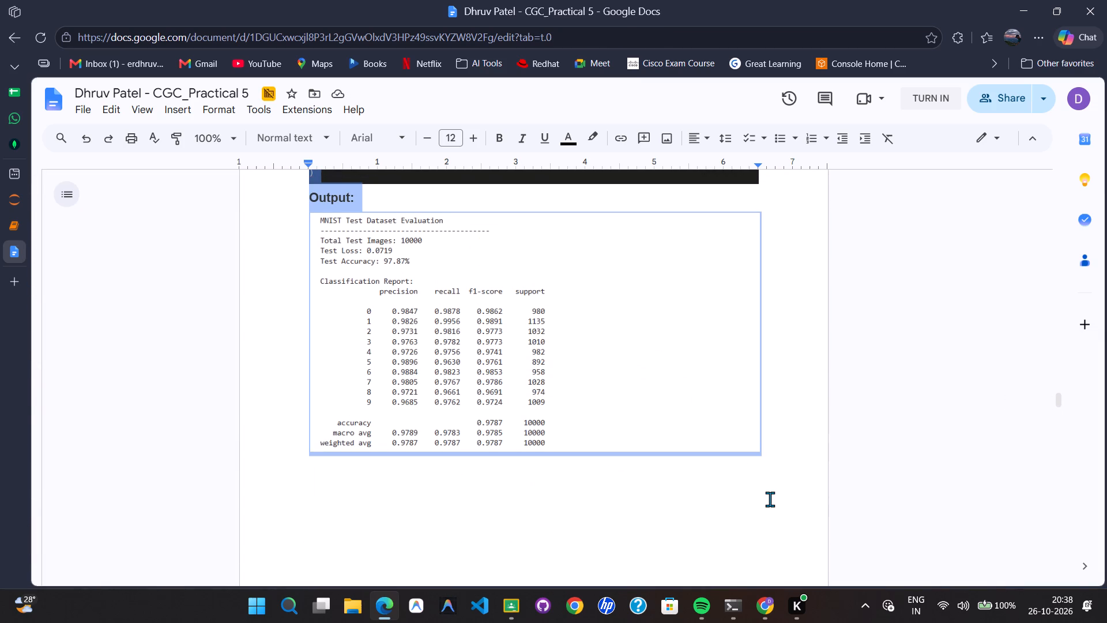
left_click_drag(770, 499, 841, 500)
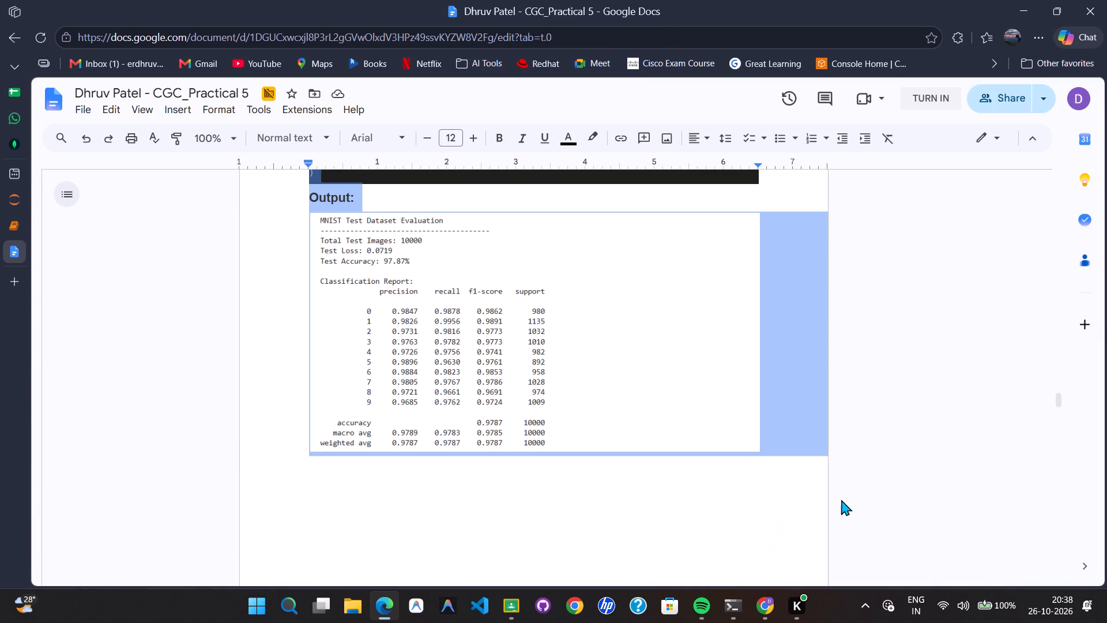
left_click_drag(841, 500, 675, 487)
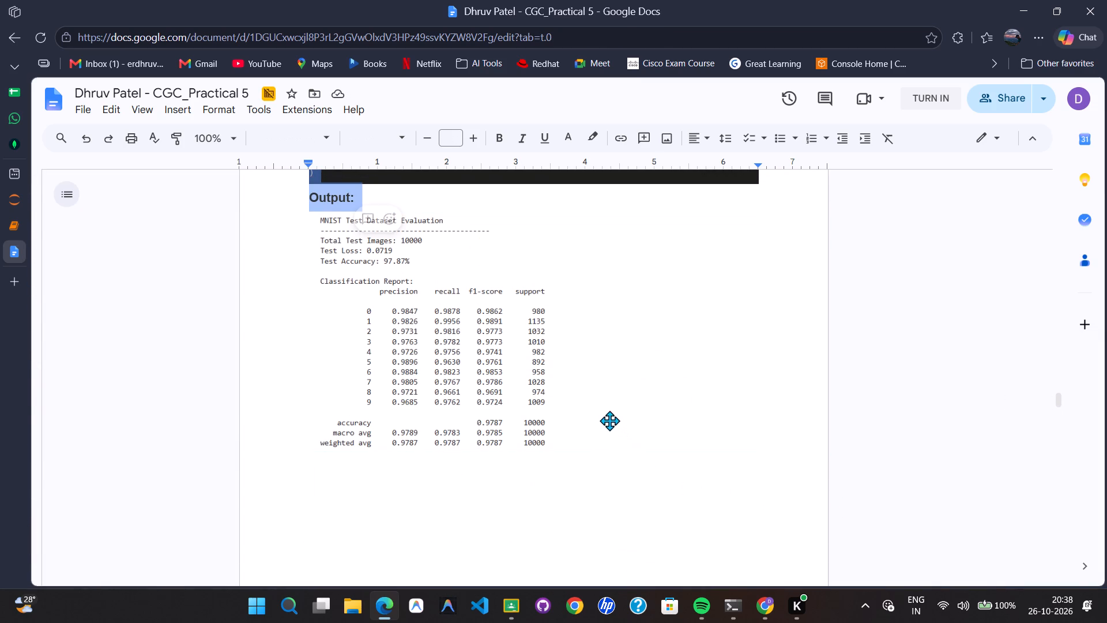
Add two blank lines below the Task 6 evaluation output image.
left_click(608, 418)
left_click(797, 440)
key("Return")
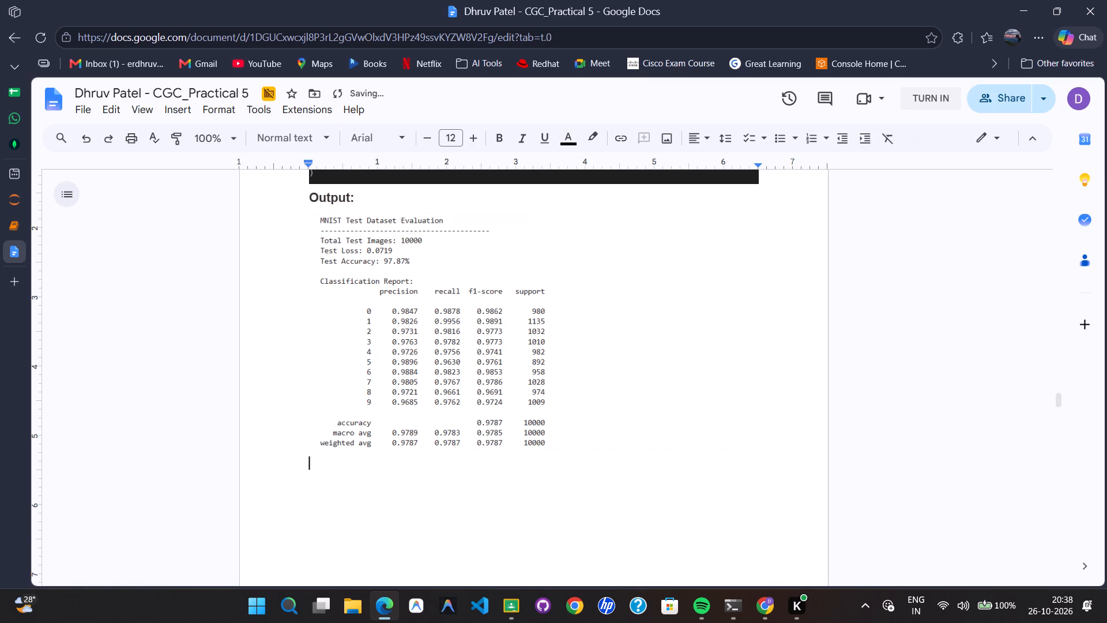
key("Return")
Duplicate the Task 6 block, from the "Code:" heading through the output image, on a new line below the original output.
scroll(797, 440, "up", 6)
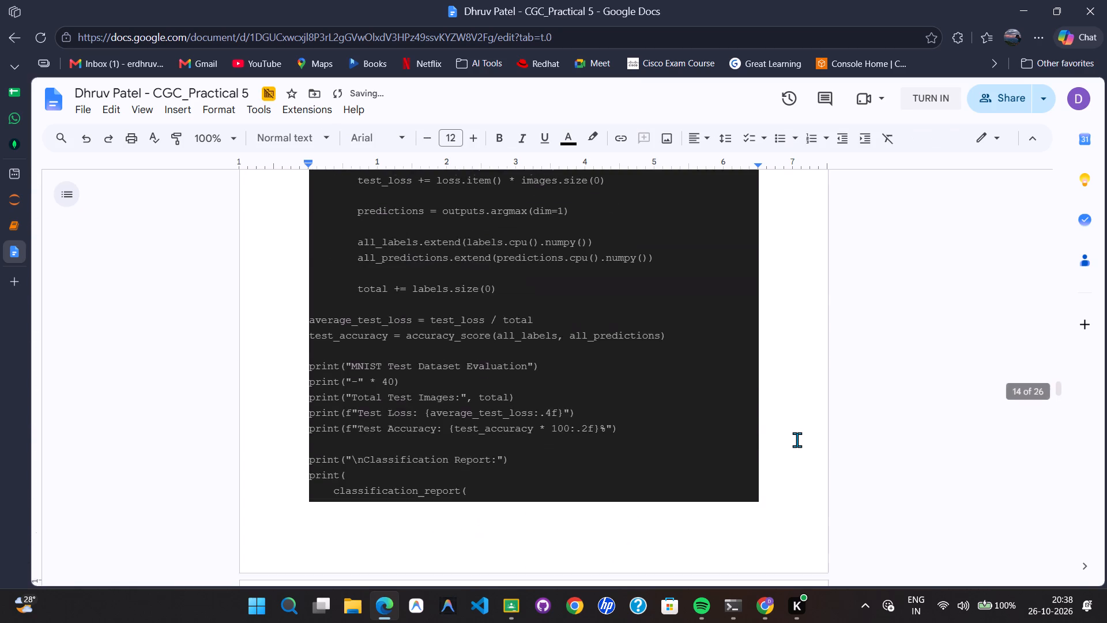
scroll(797, 440, "up", 8)
left_click_drag(299, 366, 298, 373)
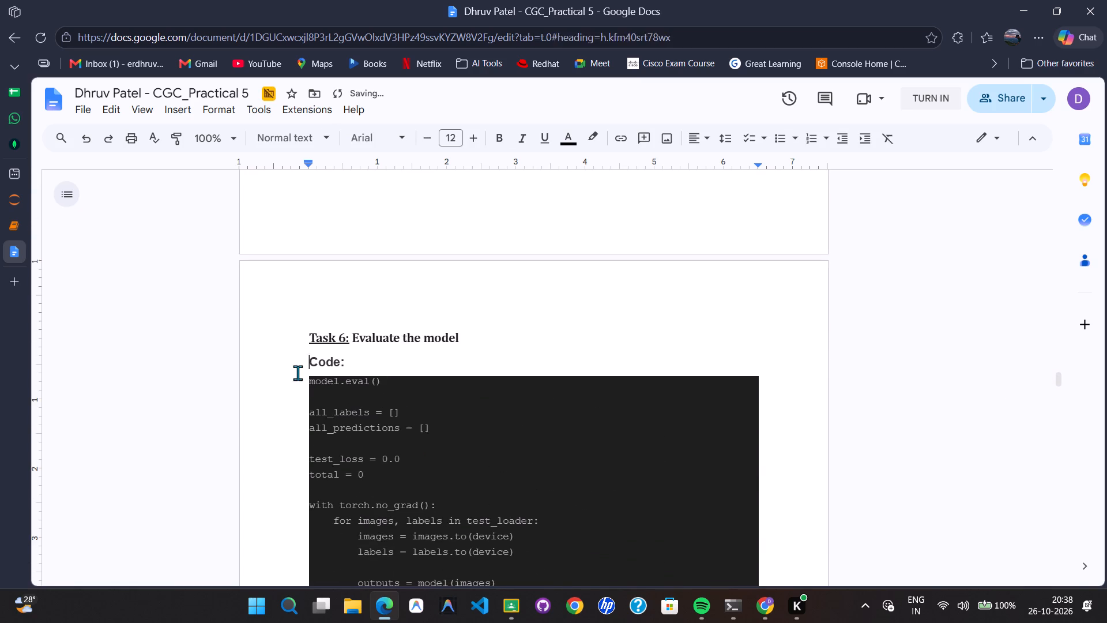
left_click_drag(298, 373, 302, 256)
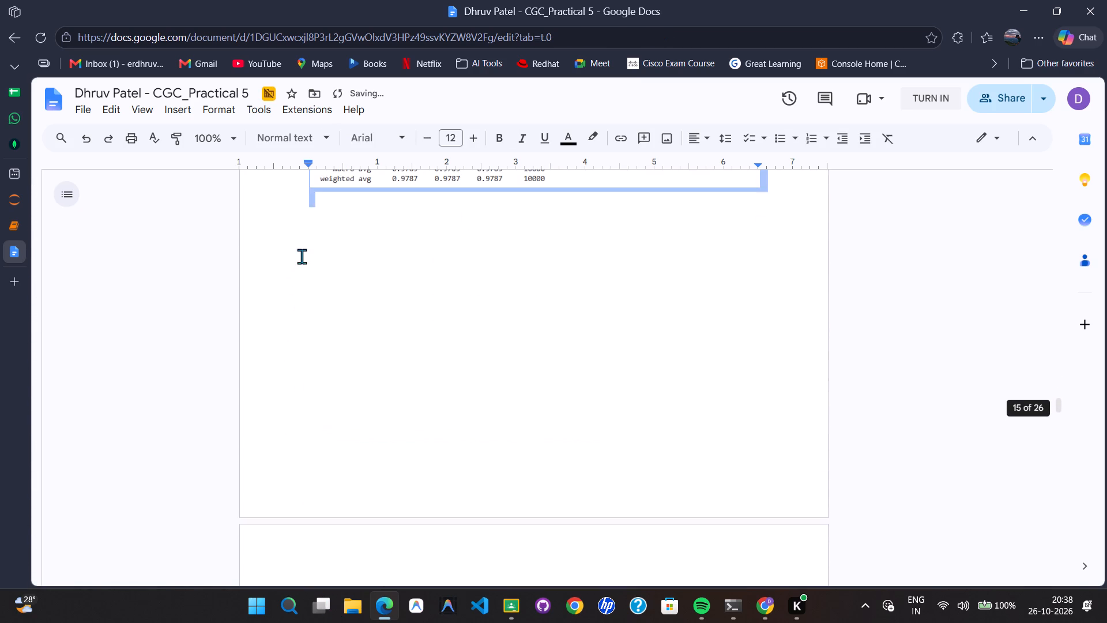
left_click_drag(302, 256, 366, 223)
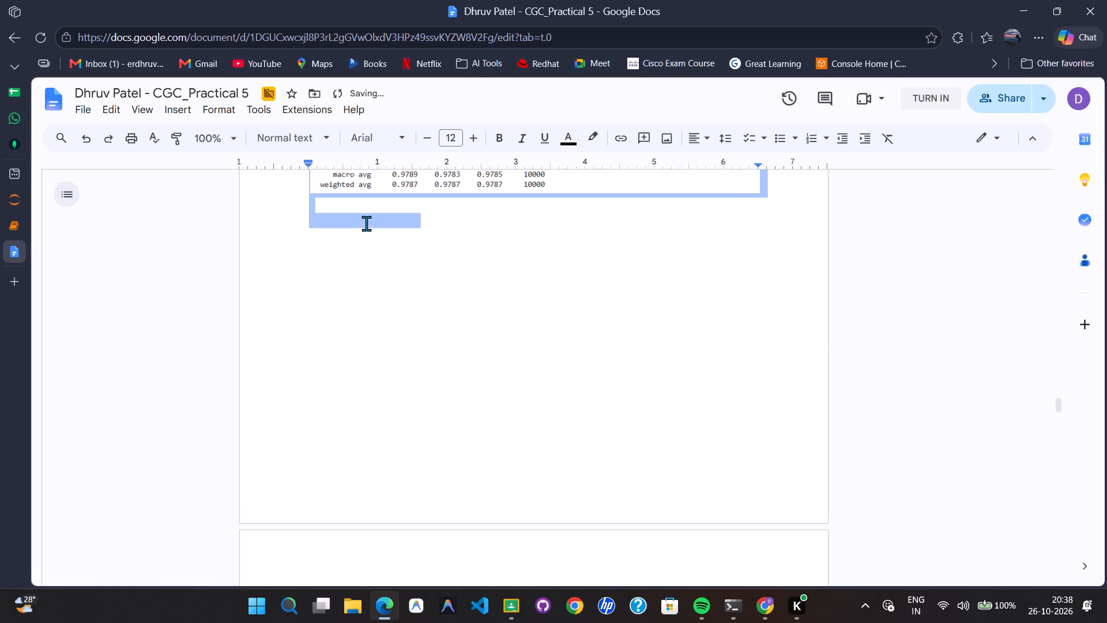
left_click_drag(366, 223, 321, 223)
key("ctrl+c")
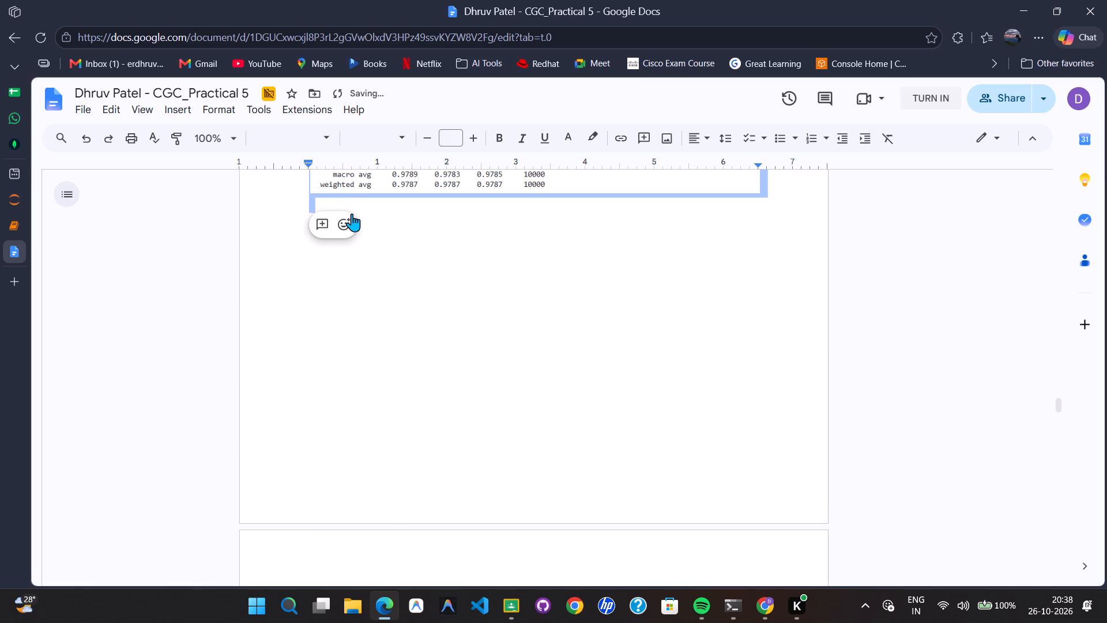
left_click(348, 201)
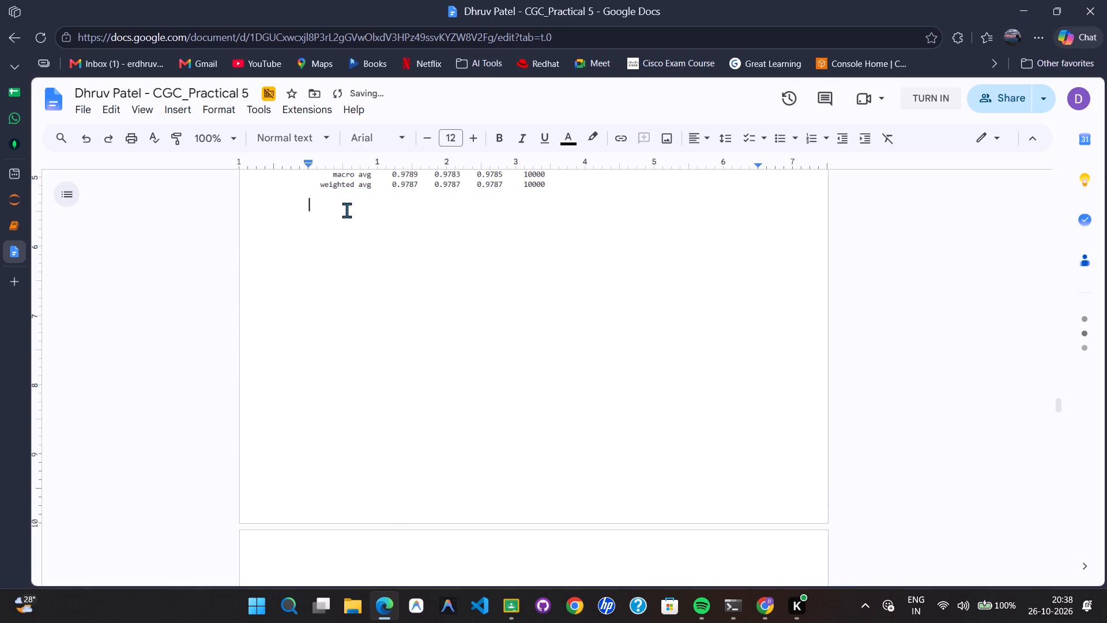
key("Return")
key("ctrl+v")
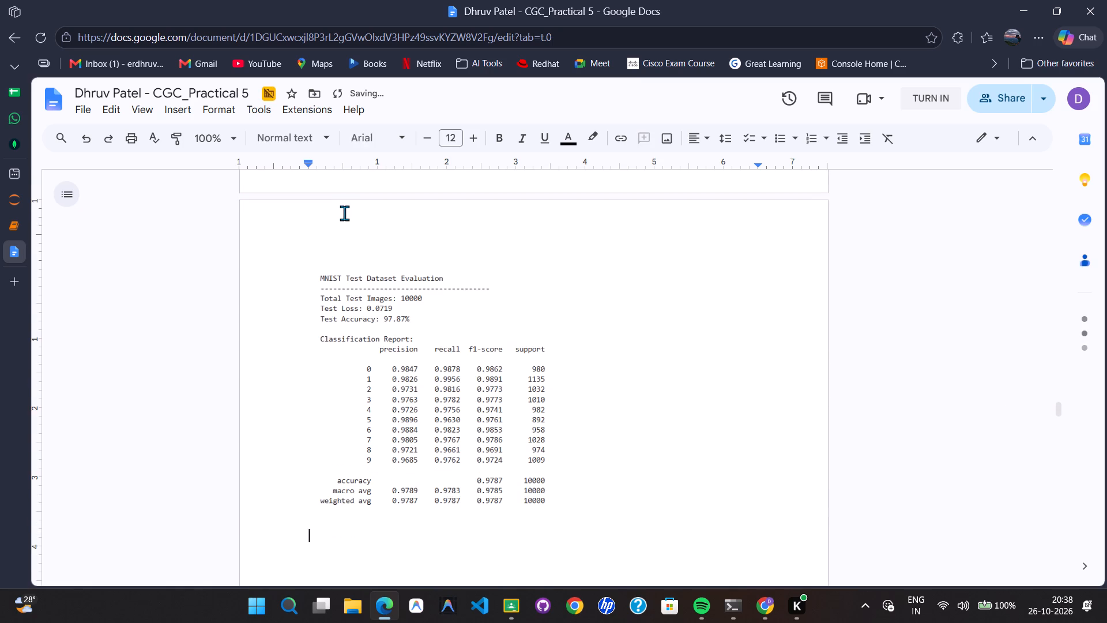
Replace the evaluation code in the duplicated Task 6 block with the notebook's confusion matrix code from cell 13, leaving no trailing blank line.
scroll(344, 213, "up", 5)
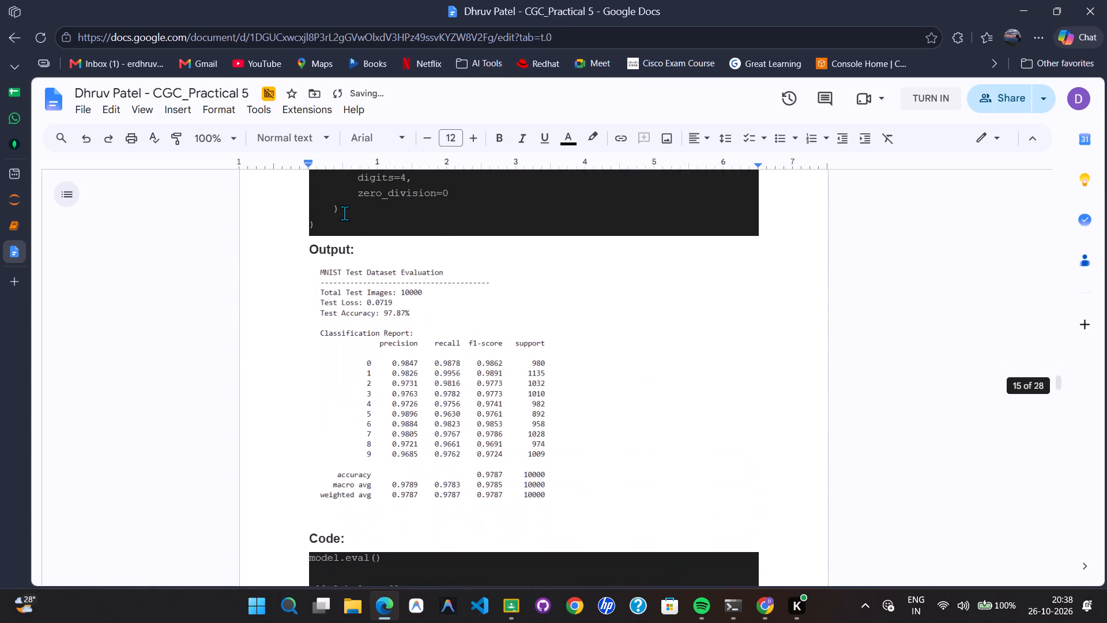
left_click(350, 310)
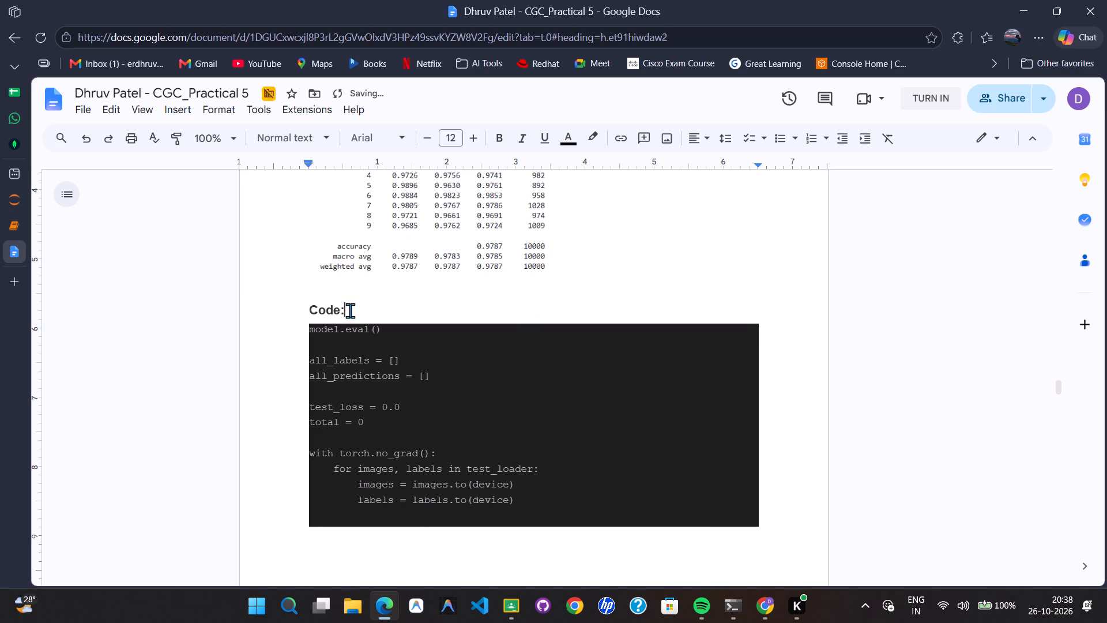
key("Left")
key("Right")
key("Down")
key("ctrl+Left")
key("ctrl+Left")
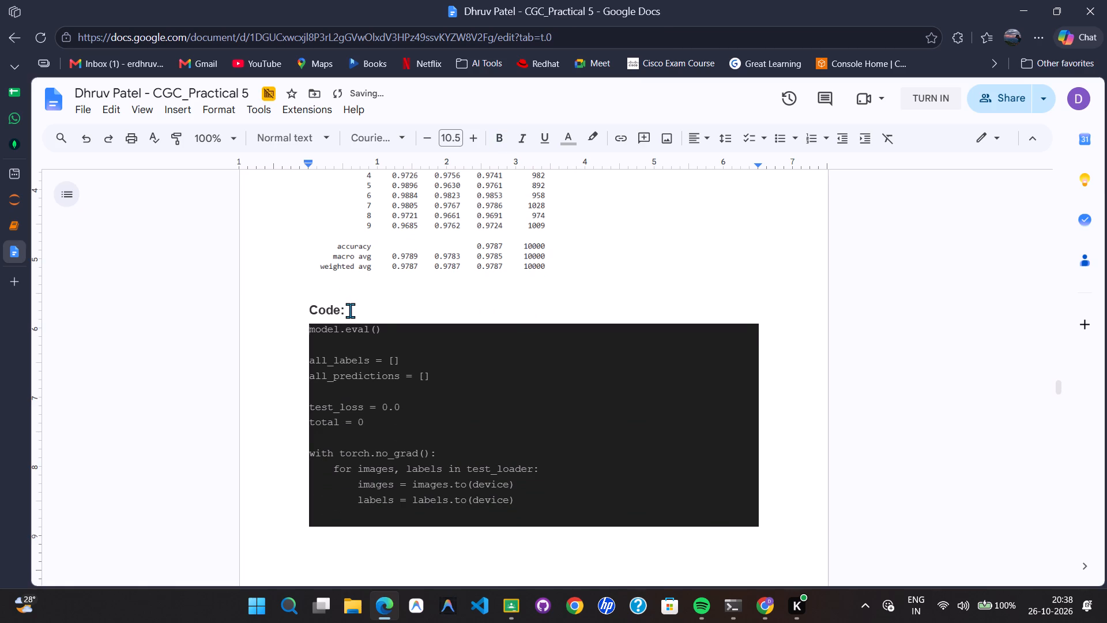
key("ctrl+shift+Down")
key("ctrl+shift+Down")
key("ctrl+shift+Down")
key("ctrl+shift+Down")
key("ctrl+shift+Down")
key("ctrl+shift+Down")
key("ctrl+shift+Down")
key("ctrl+shift+Down")
key("ctrl+shift+Down")
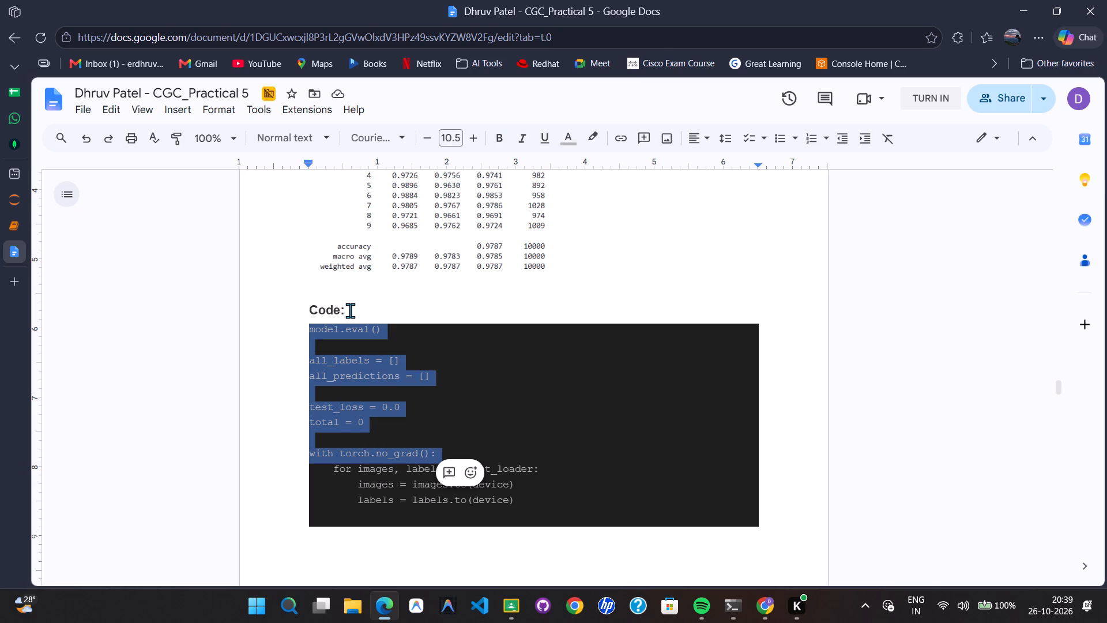
key("ctrl+shift+Down")
key("ctrl+shift+Down")
key("ctrl+shift+Down")
key("ctrl+shift+Down")
key("ctrl+shift+Down")
key("ctrl+shift+Down")
key("ctrl+shift+Down")
key("ctrl+shift+Down")
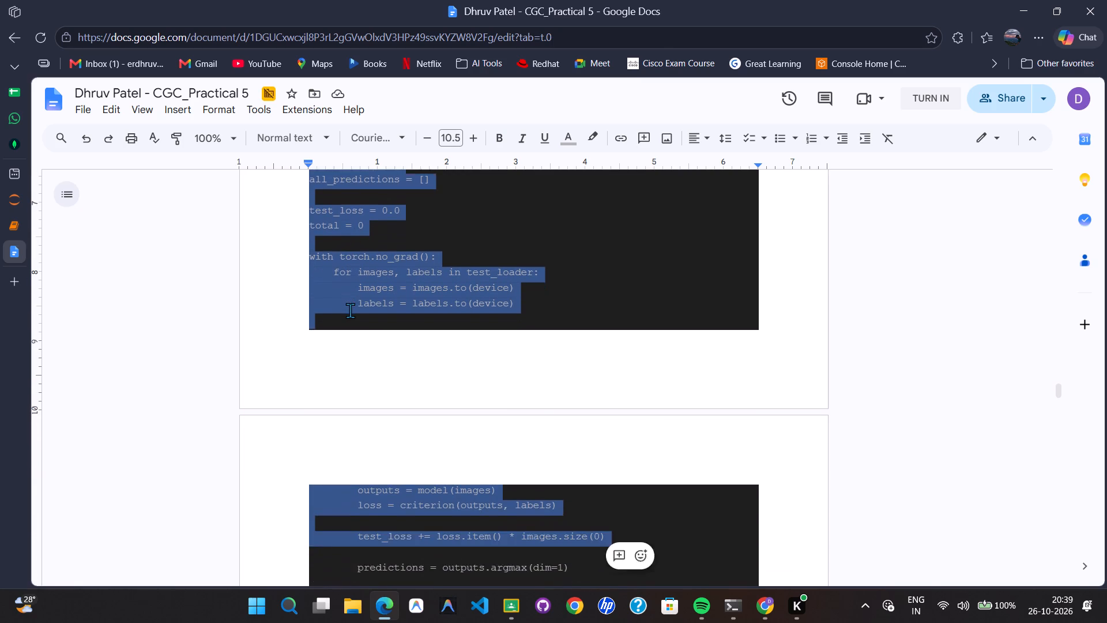
key("ctrl+shift+Down")
key("ctrl+shift+Down")
key("ctrl+shift+Down")
key("ctrl+shift+Down")
key("ctrl+shift+Down")
key("ctrl+shift+Down")
key("ctrl+shift+Down")
key("ctrl+shift+Down")
key("ctrl+shift+Down")
key("ctrl+shift+Down")
key("ctrl+shift+Down")
key("ctrl+shift+Down")
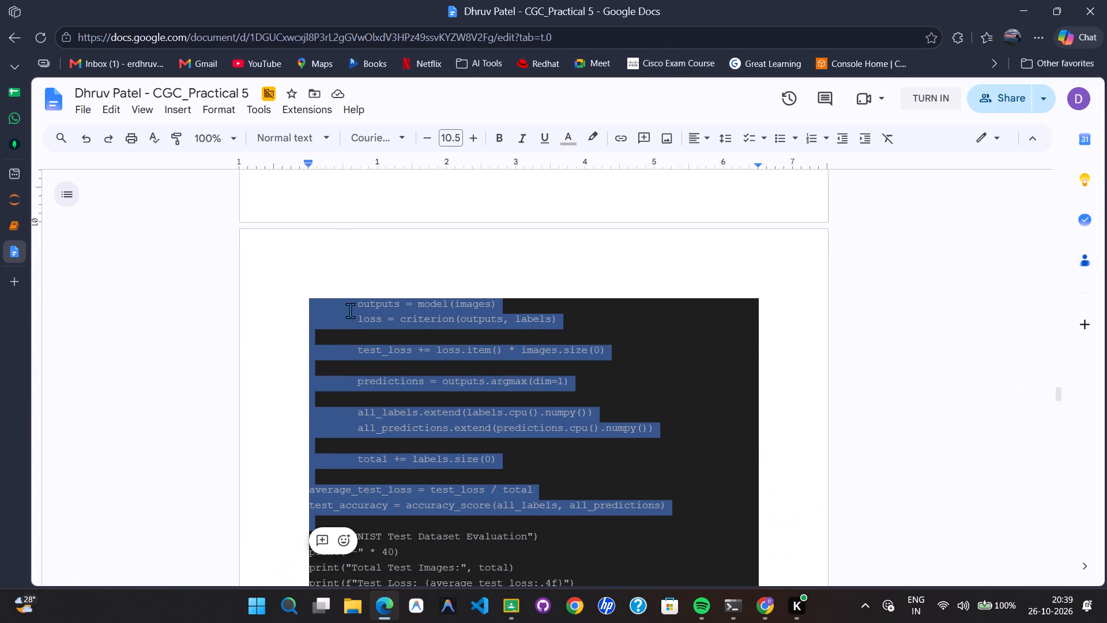
key("ctrl+shift+Down")
key("ctrl+shift+Down")
key("ctrl+shift+Down")
key("ctrl+shift+Down")
key("ctrl+shift+Down")
key("ctrl+shift+Down")
key("ctrl+shift+Down")
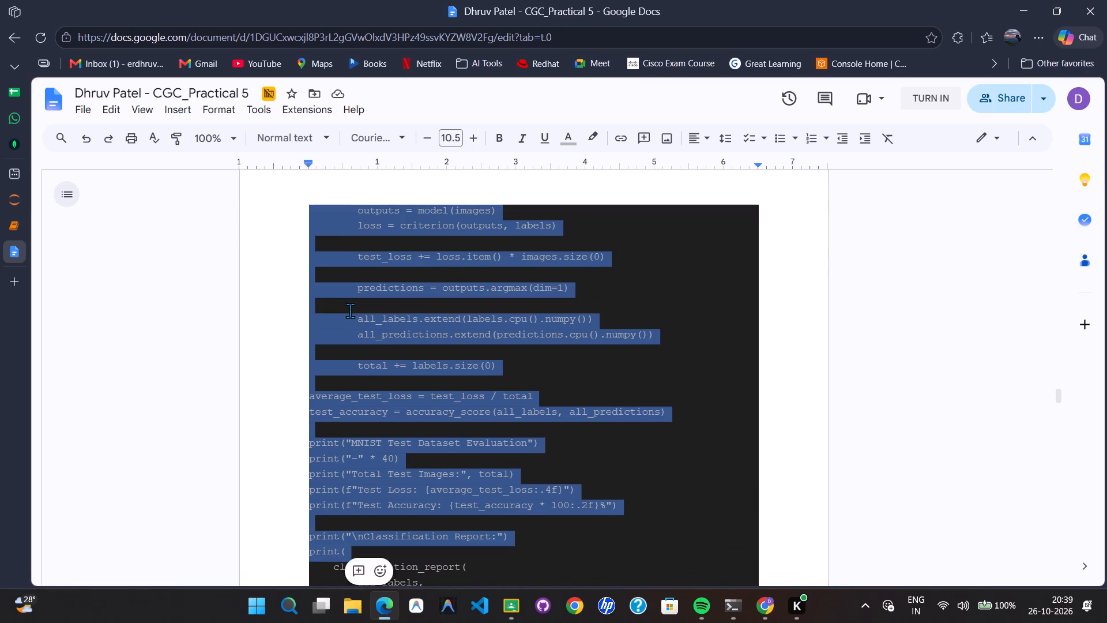
key("ctrl+shift+Down")
key("ctrl+shift+Down")
key("ctrl+shift+Down")
key("ctrl+shift+Down")
key("ctrl+shift+Down")
key("ctrl+shift+Down")
key("ctrl+shift+Down")
key("ctrl+shift+Down")
key("ctrl+shift+Down")
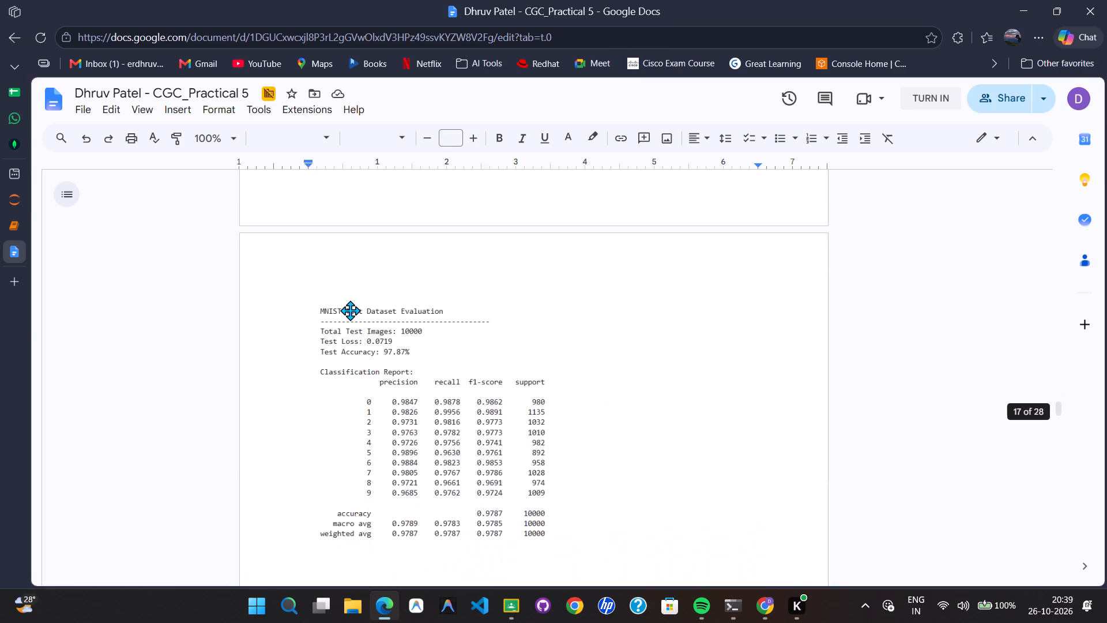
key("ctrl+shift+Up")
key("ctrl+shift+Up")
key("ctrl+shift+Up")
key("ctrl+shift+Down")
key("shift+Left")
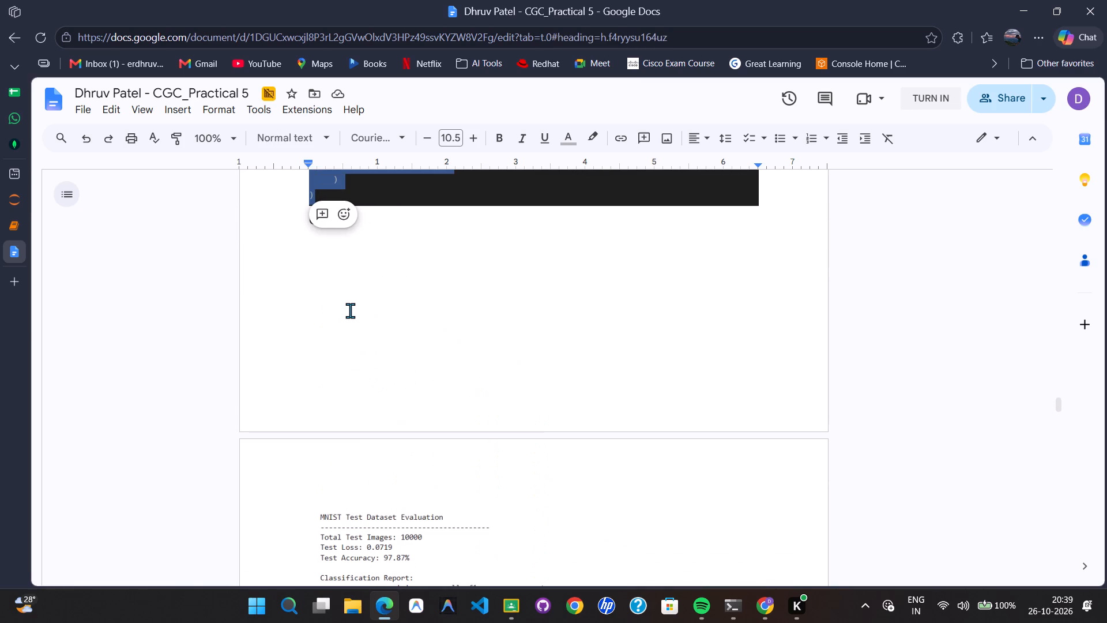
key("alt+Tab")
scroll(281, 369, "down", 3)
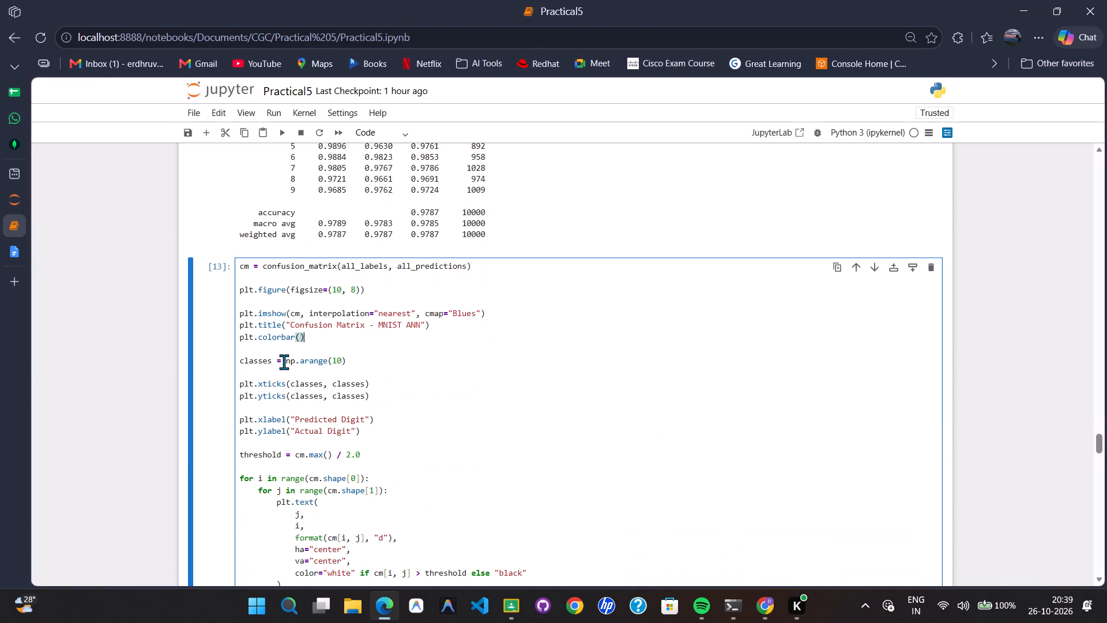
left_click(333, 358)
key("ctrl+a")
key("ctrl+c")
key("alt+Tab")
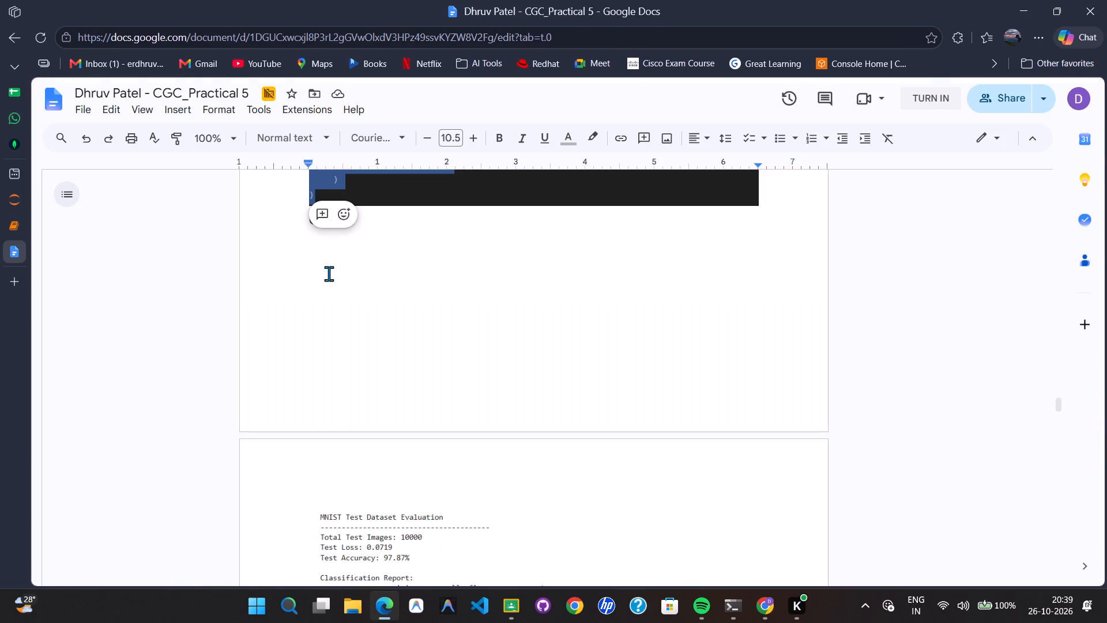
key("ctrl+v")
scroll(405, 354, "up", 2)
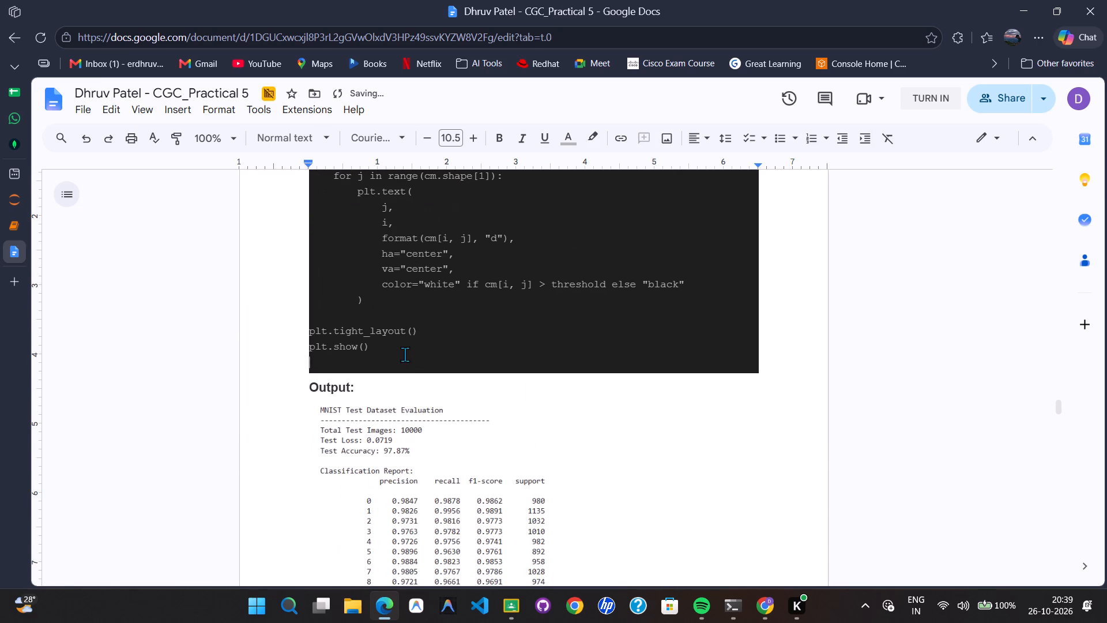
key("BackSpace")
scroll(403, 378, "up", 7)
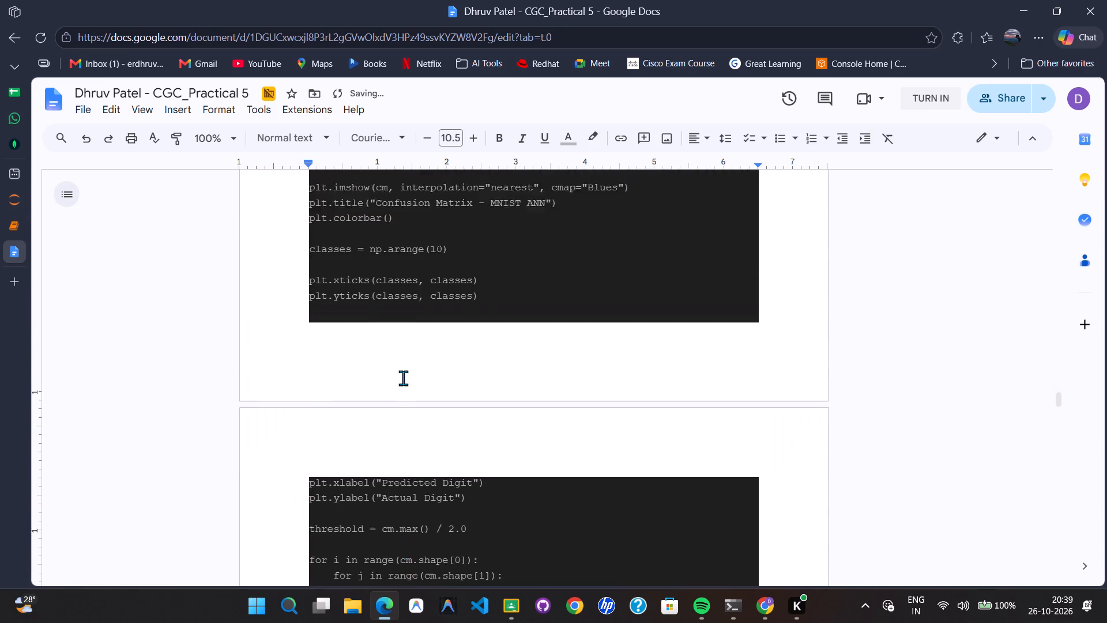
scroll(403, 378, "up", 3)
scroll(403, 378, "down", 6)
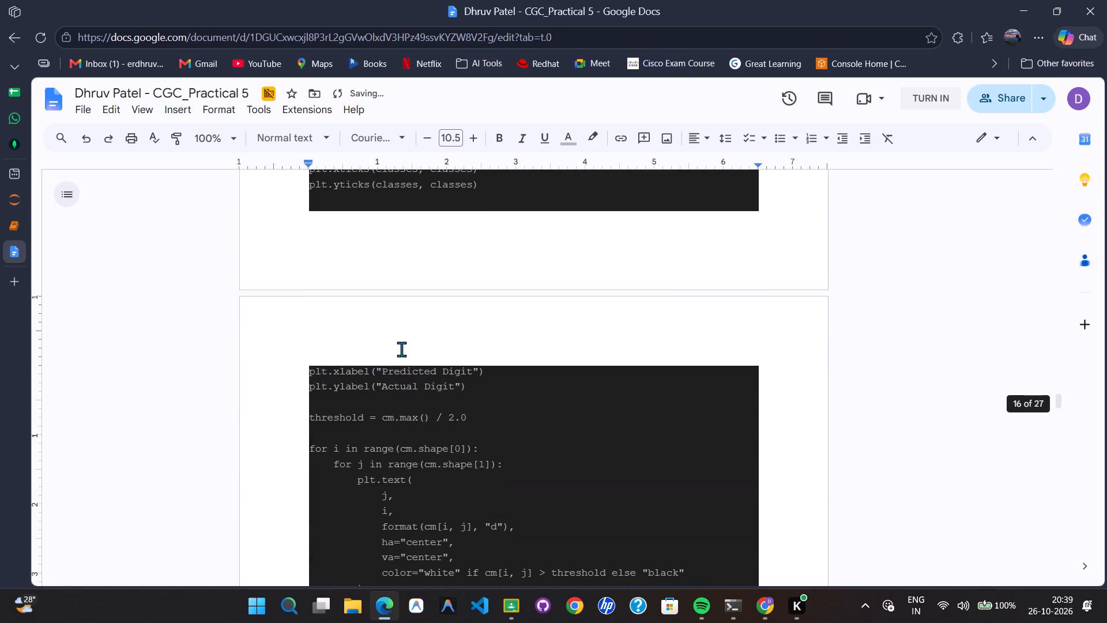
scroll(401, 349, "down", 5)
Capture a screenshot of the notebook's full "Confusion Matrix - MNIST ANN" plot, including its axis labels and colour bar.
key("alt+Tab")
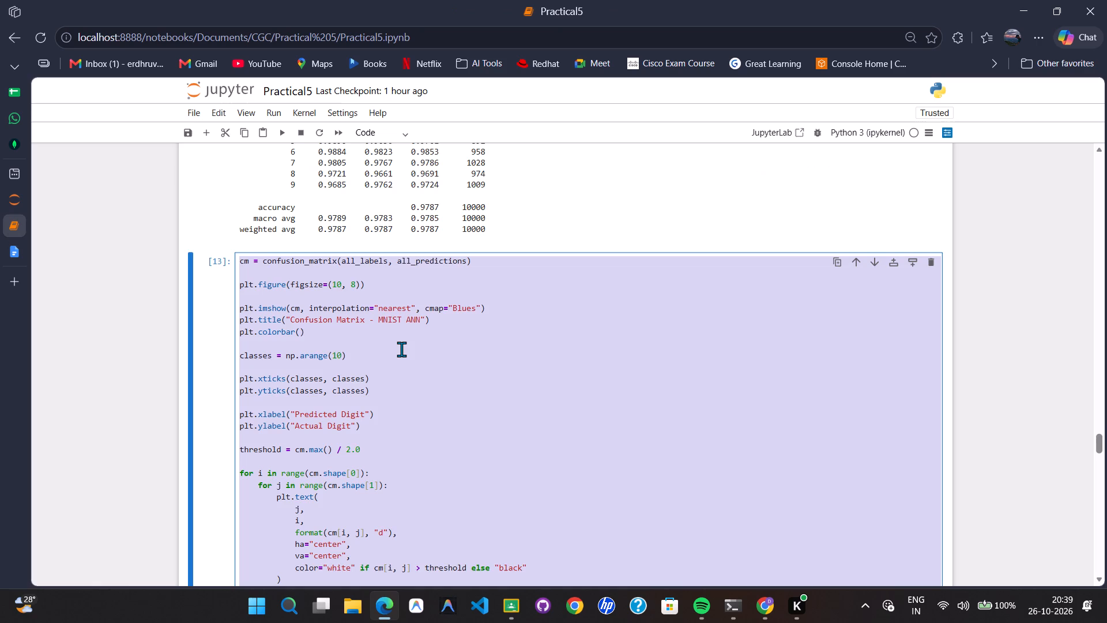
scroll(401, 349, "down", 13)
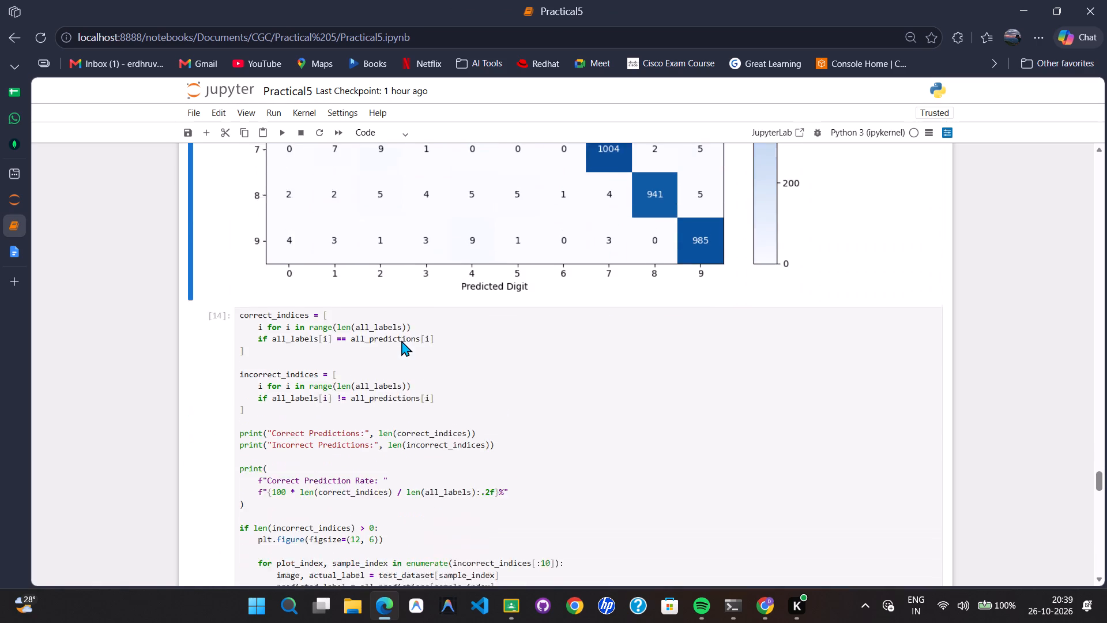
left_click(465, 445)
key("ctrl+minus")
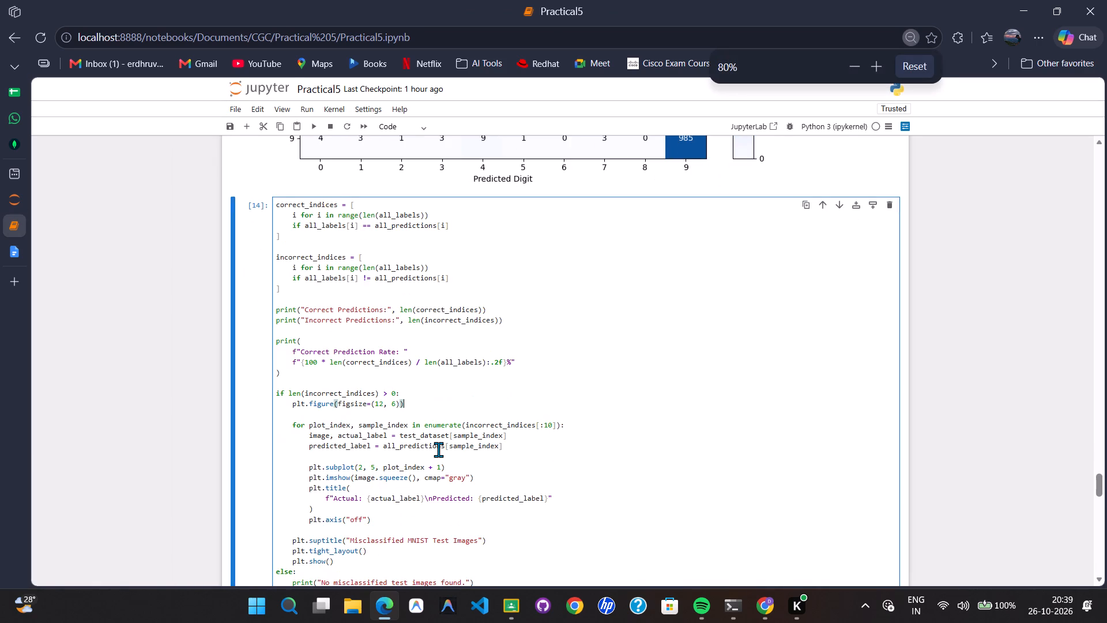
scroll(438, 449, "up", 4)
scroll(438, 449, "down", 3)
scroll(438, 449, "up", 1)
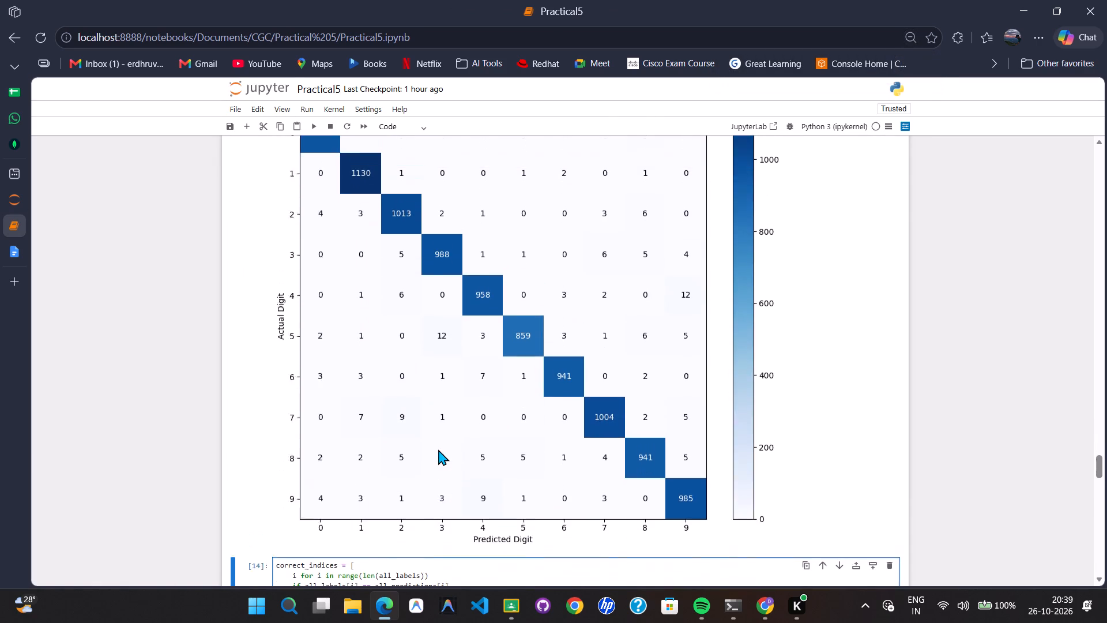
scroll(438, 449, "up", 1)
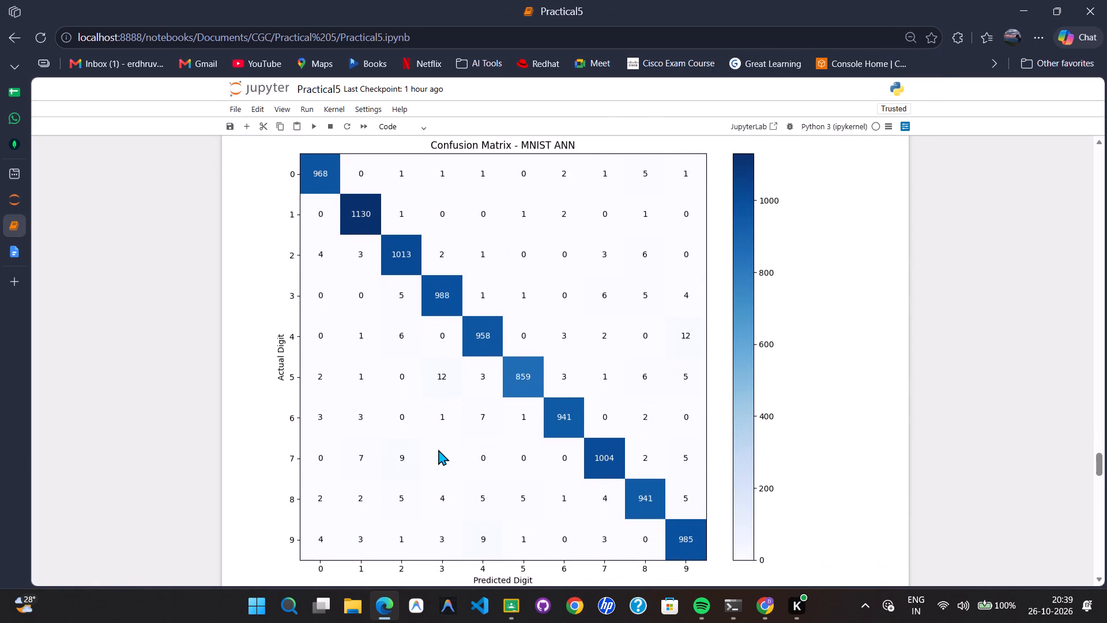
key("F11")
left_click(18, 249)
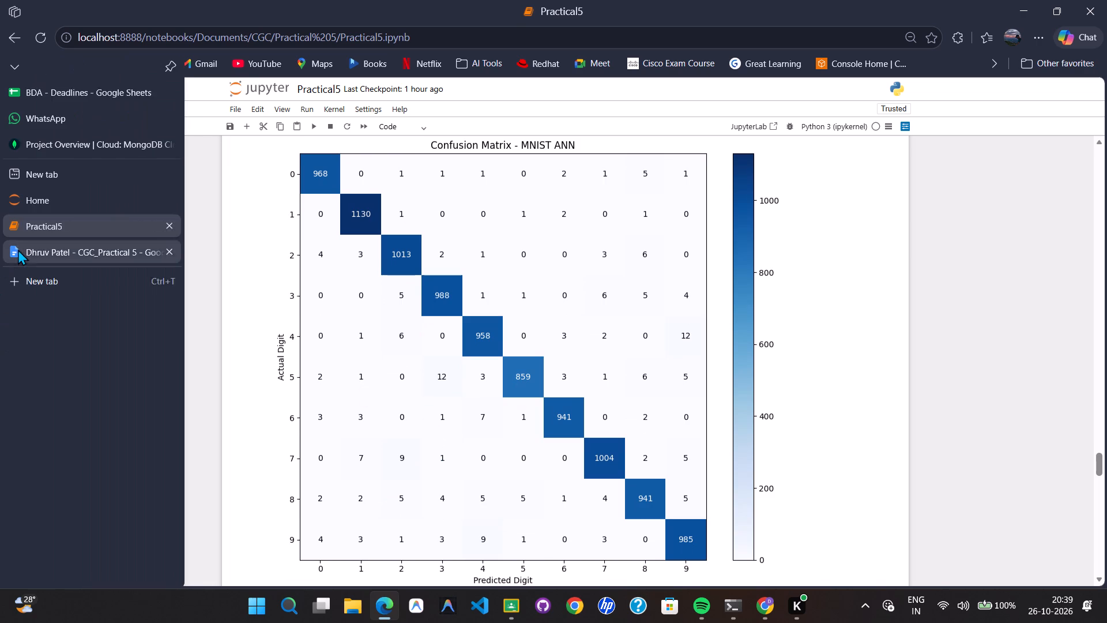
key("F11")
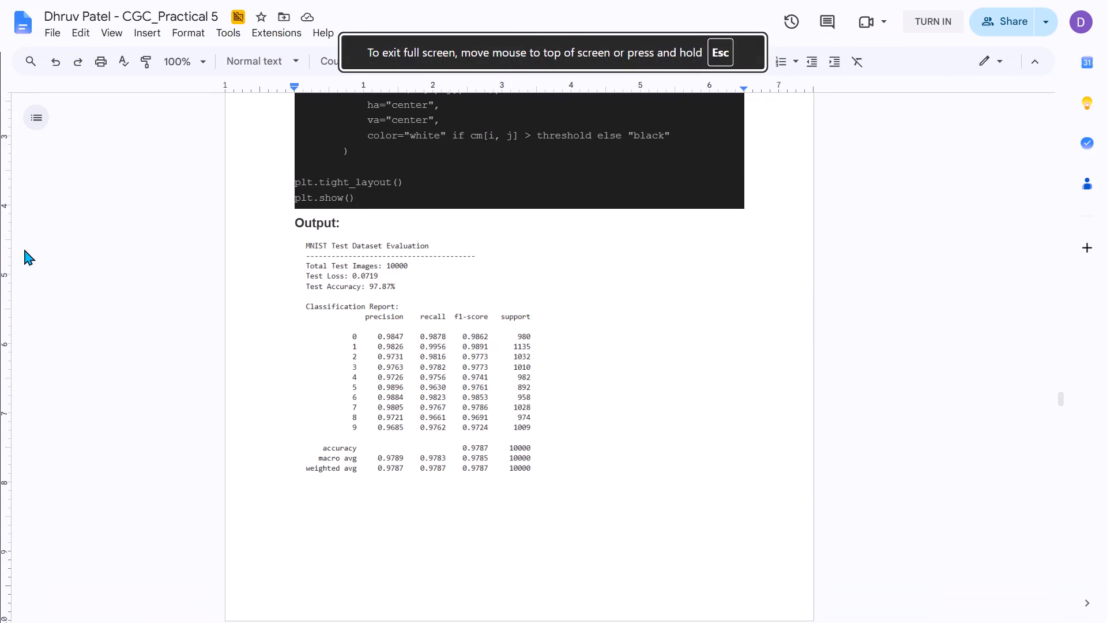
key("alt+Tab")
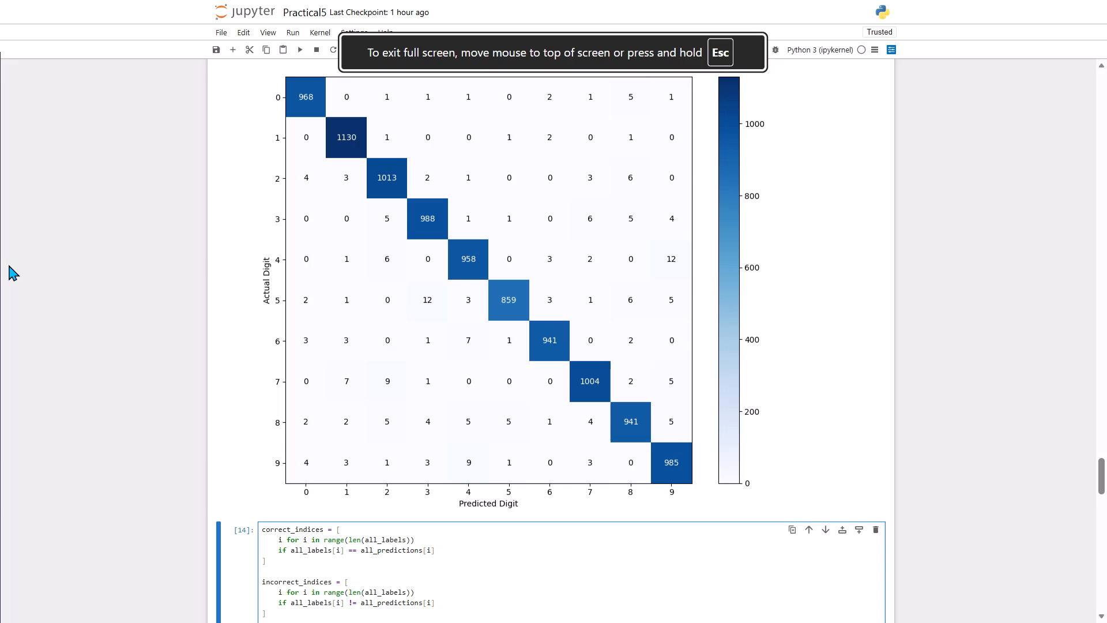
scroll(58, 192, "up", 1)
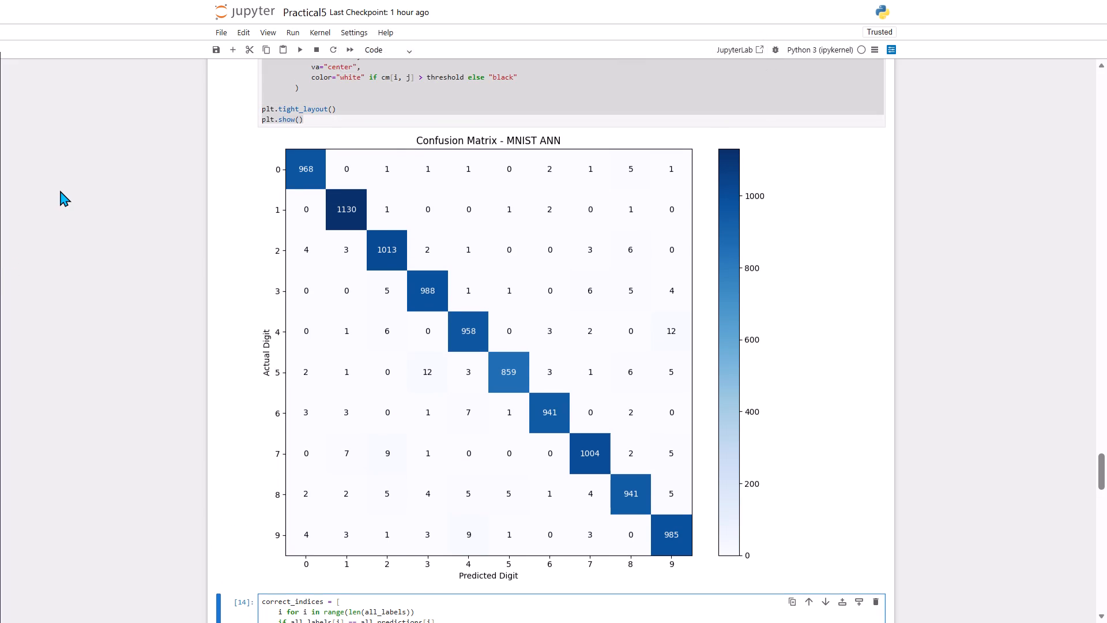
key("shift+super+s")
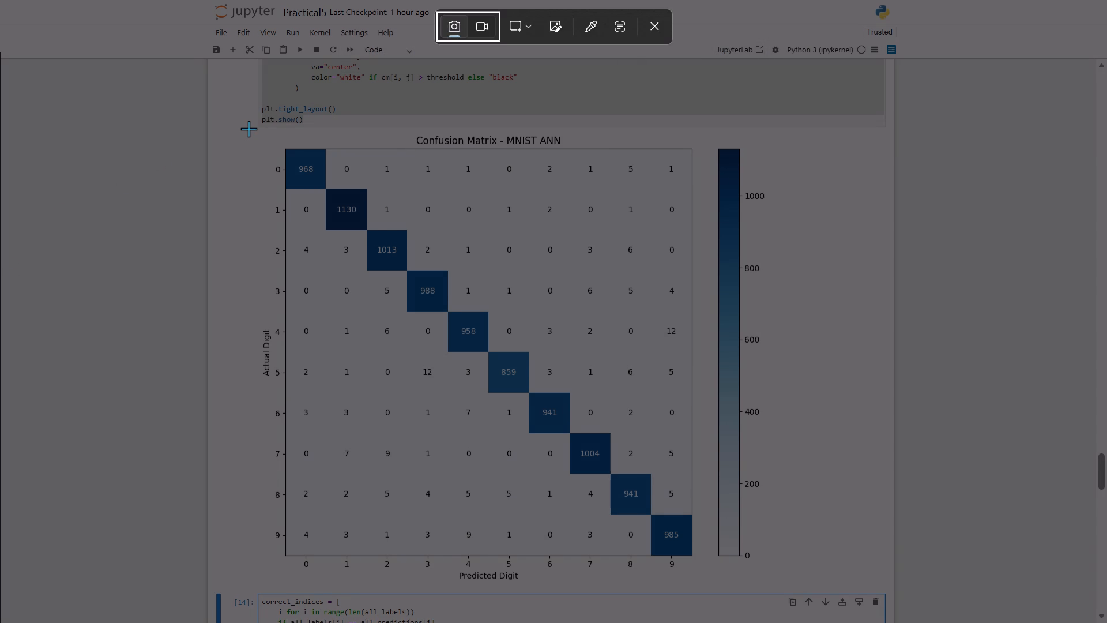
left_click_drag(248, 129, 790, 432)
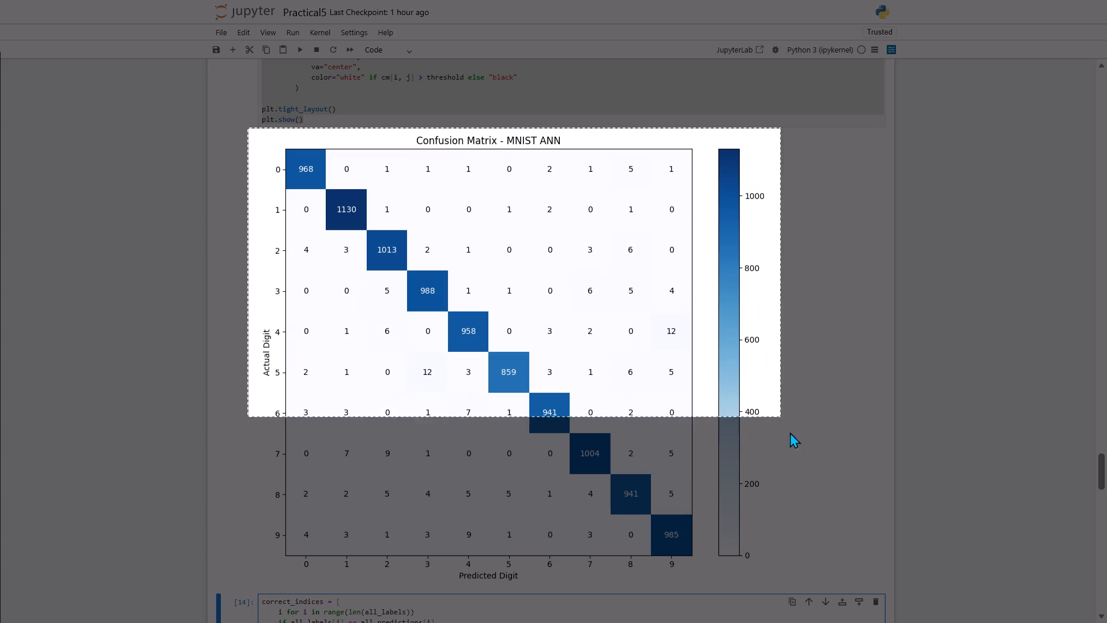
left_click_drag(790, 432, 815, 587)
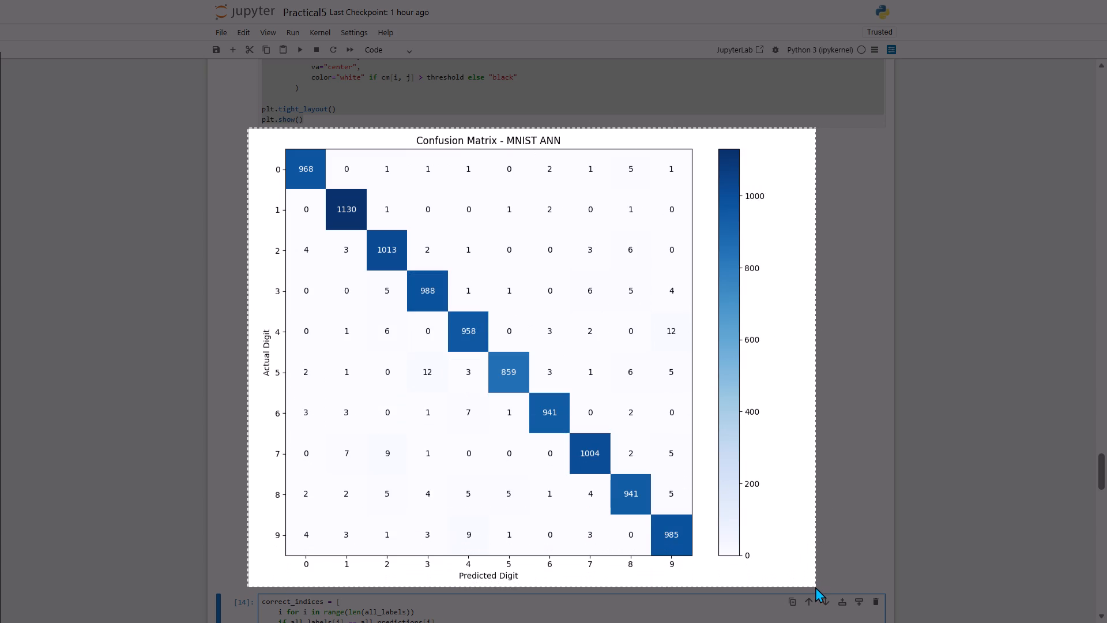
left_click_drag(815, 587, 785, 577)
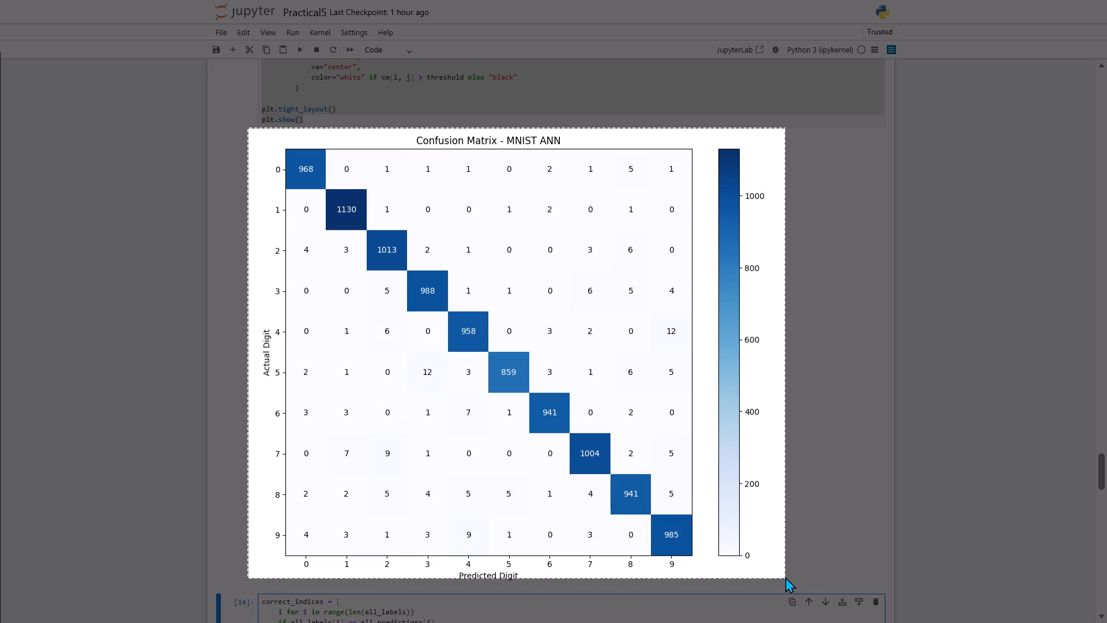
left_click_drag(785, 577, 785, 585)
Replace the duplicated evaluation image under the second Task 6 output heading in the document with the captured confusion matrix screenshot.
key("alt+Tab")
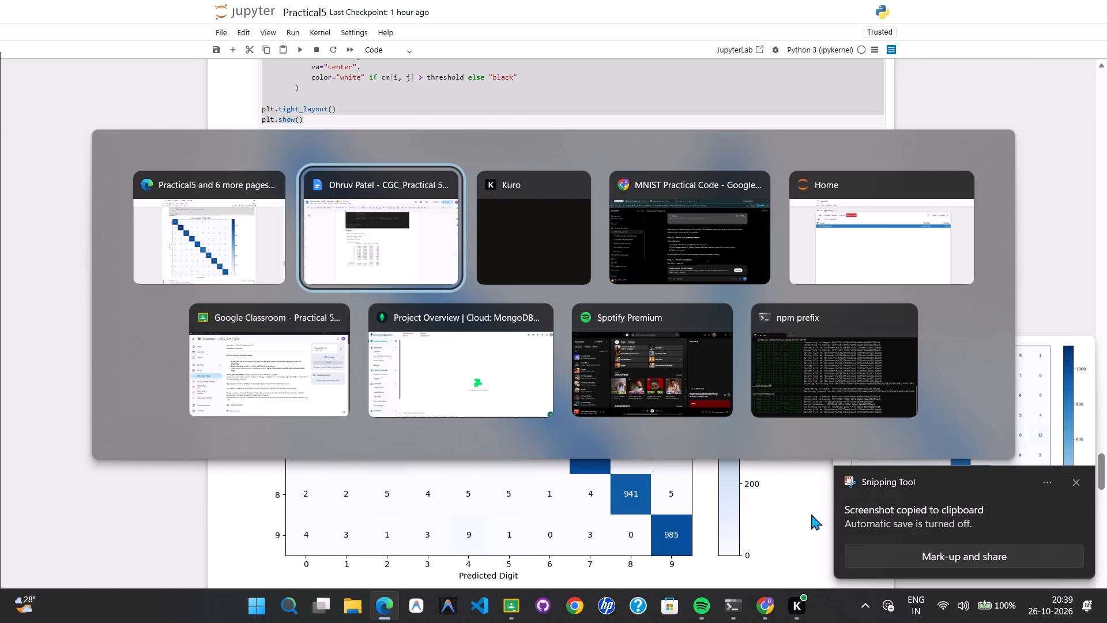
left_click(447, 359)
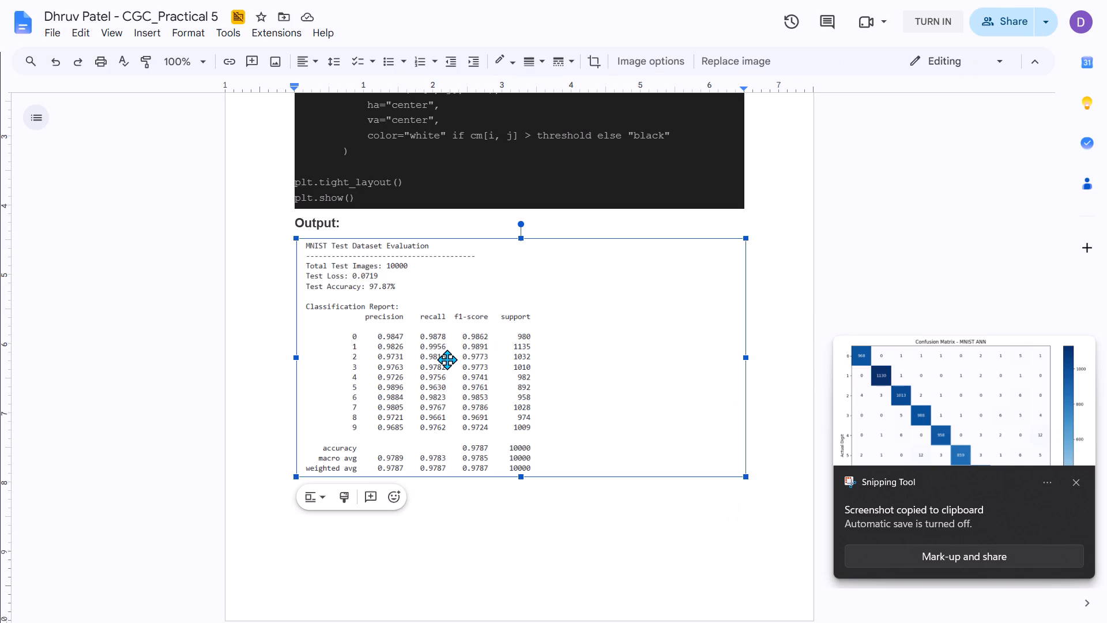
key("ctrl+v")
Shrink the confusion matrix image proportionally to about 5.8 inches wide.
left_click(464, 377)
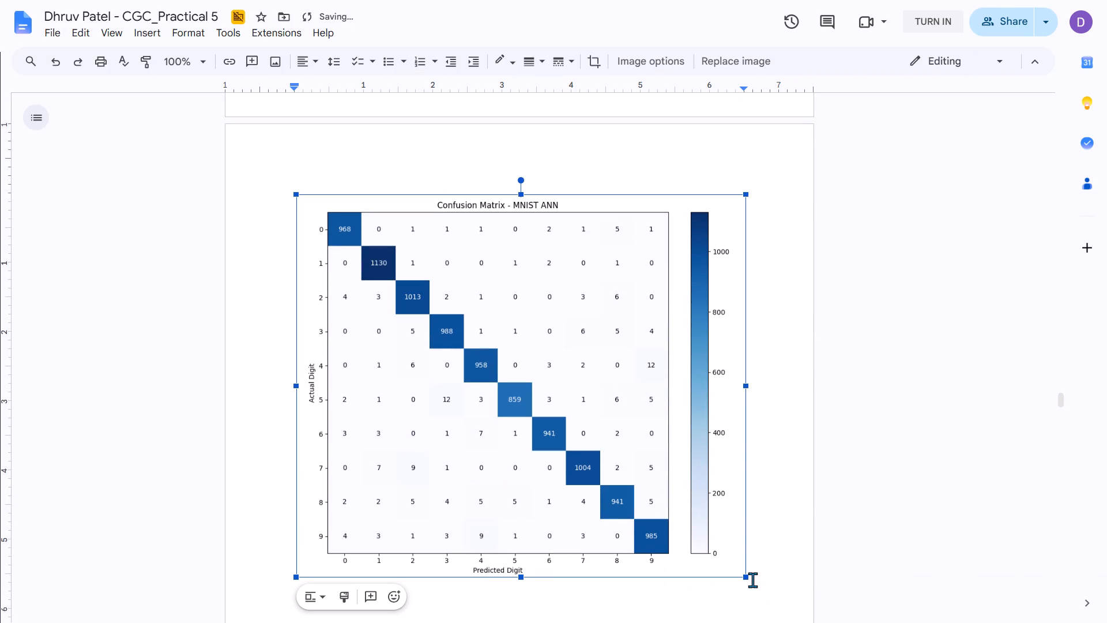
left_click_drag(747, 576, 696, 472)
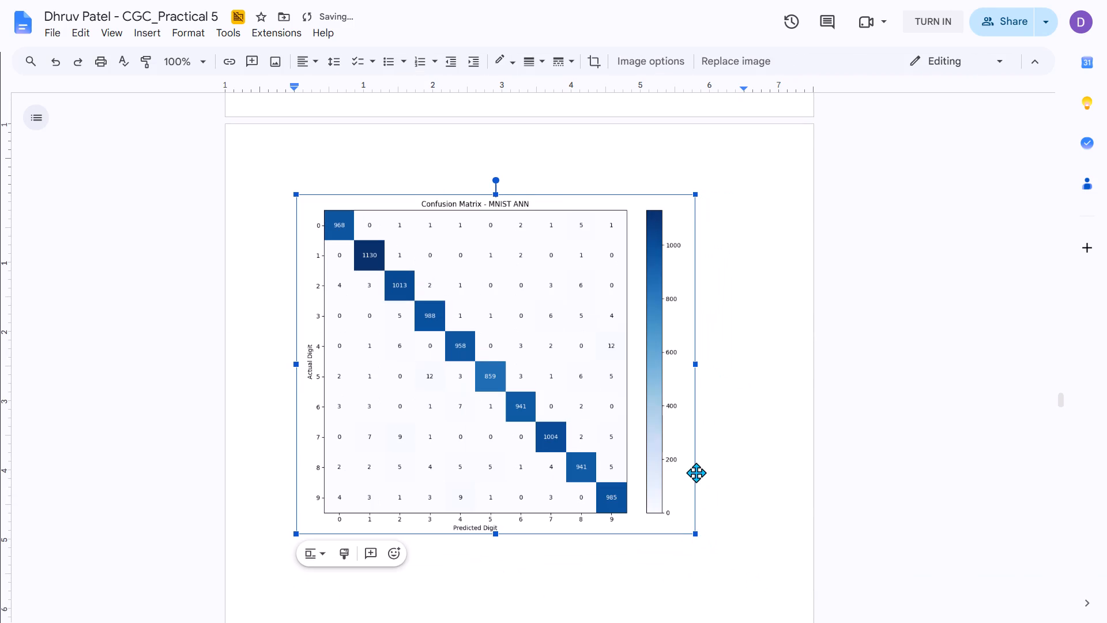
Remove the extra blank line between the evaluation output image and the "Code:" heading of the confusion matrix block.
scroll(476, 221, "up", 6)
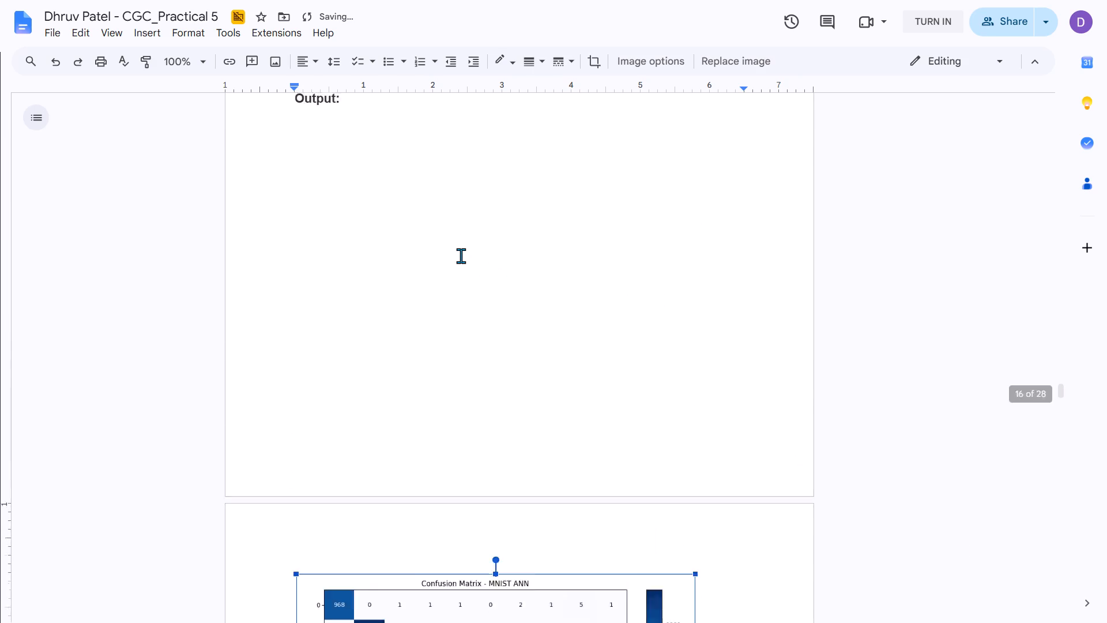
scroll(461, 256, "up", 3)
scroll(434, 238, "down", 2)
scroll(434, 238, "up", 5)
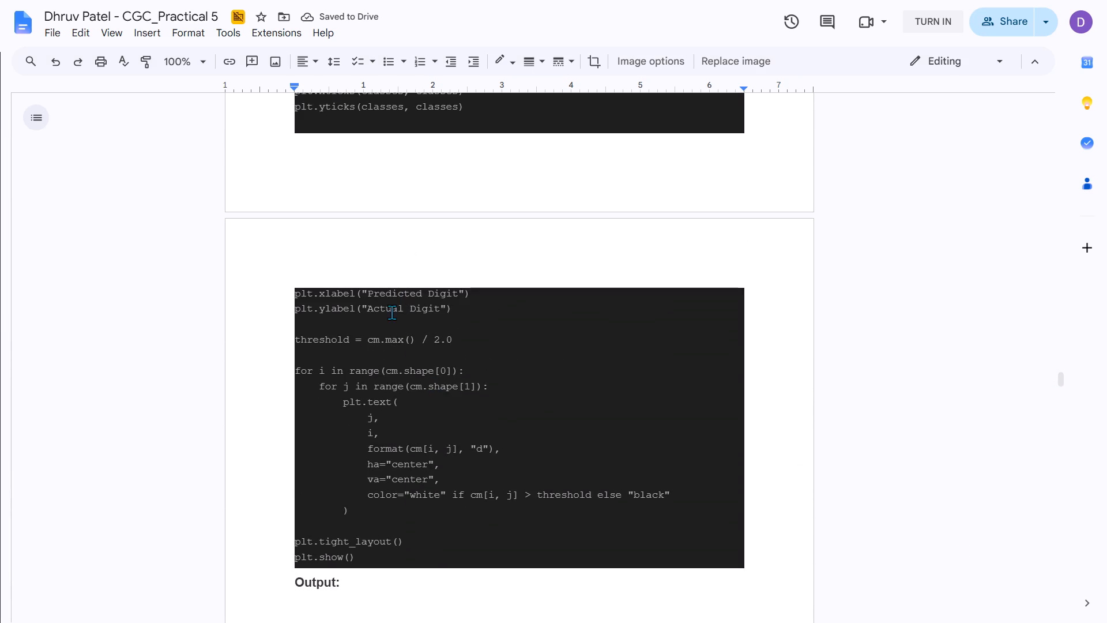
scroll(391, 312, "up", 4)
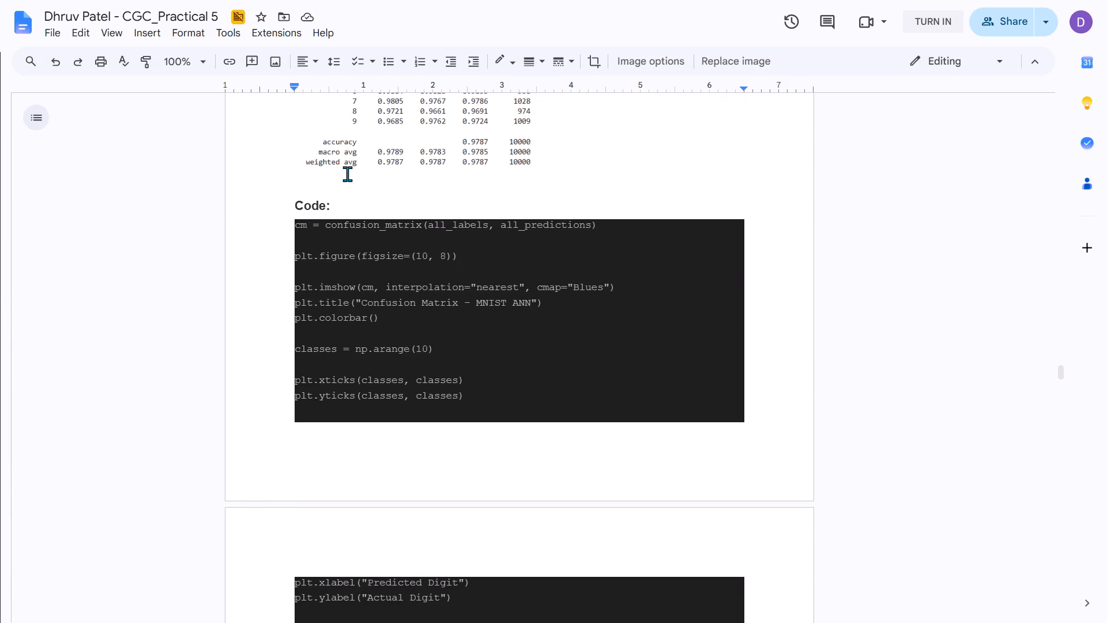
left_click(341, 192)
left_click(341, 187)
key("BackSpace")
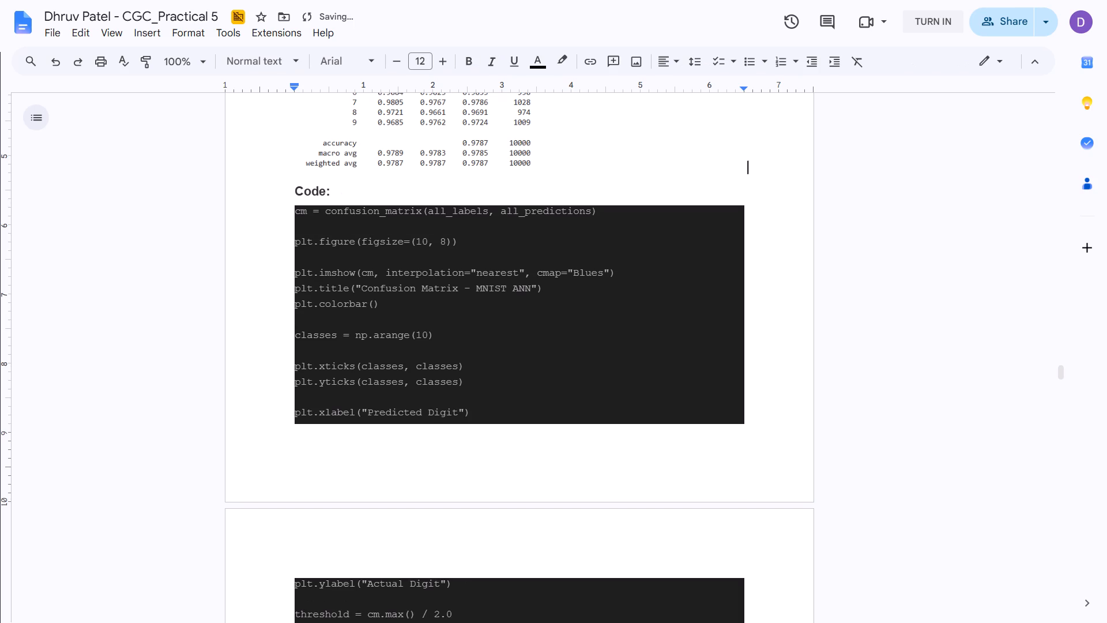
Reduce the confusion matrix image's height to about 4.7 inches so it fits on the page directly below its "Output:" heading.
scroll(341, 187, "down", 14)
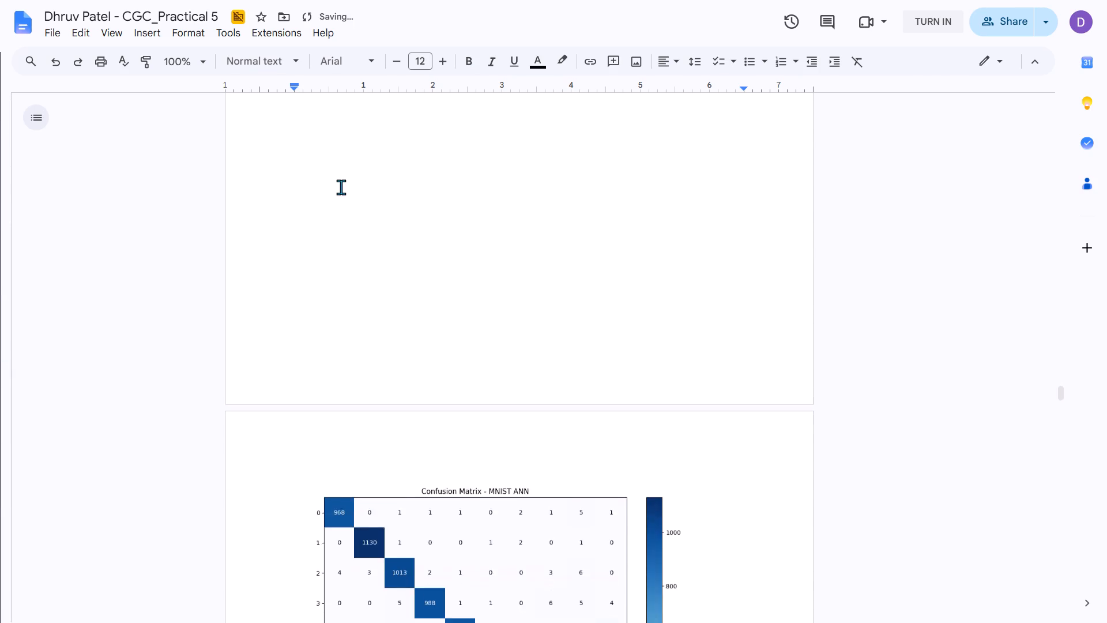
scroll(341, 187, "down", 4)
left_click(402, 207)
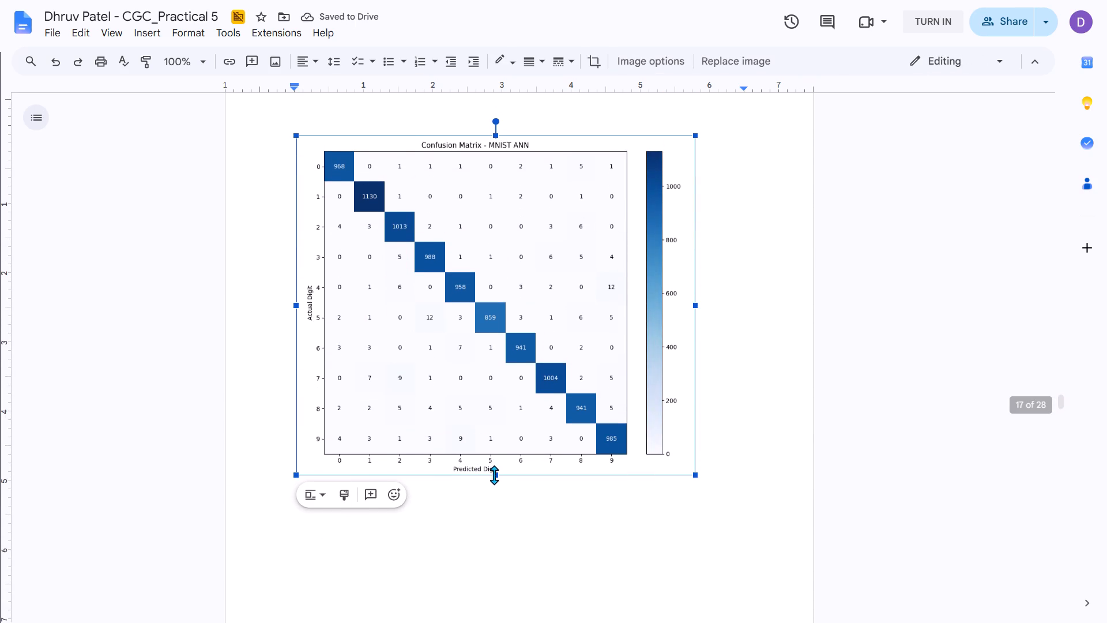
left_click_drag(498, 478, 498, 450)
scroll(498, 443, "up", 5)
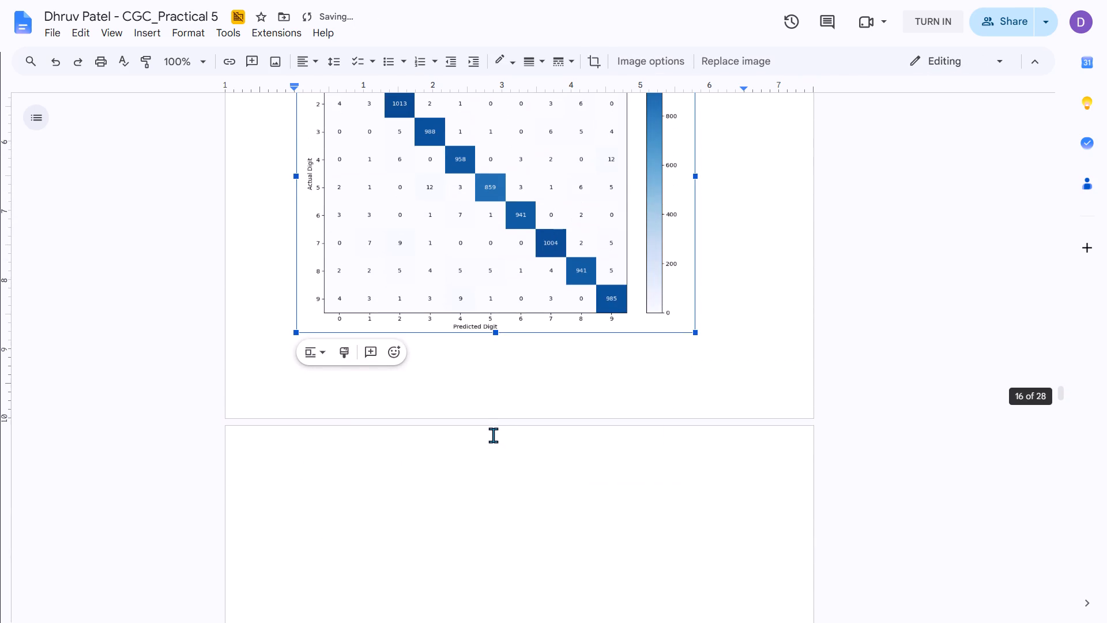
left_click_drag(496, 335, 496, 353)
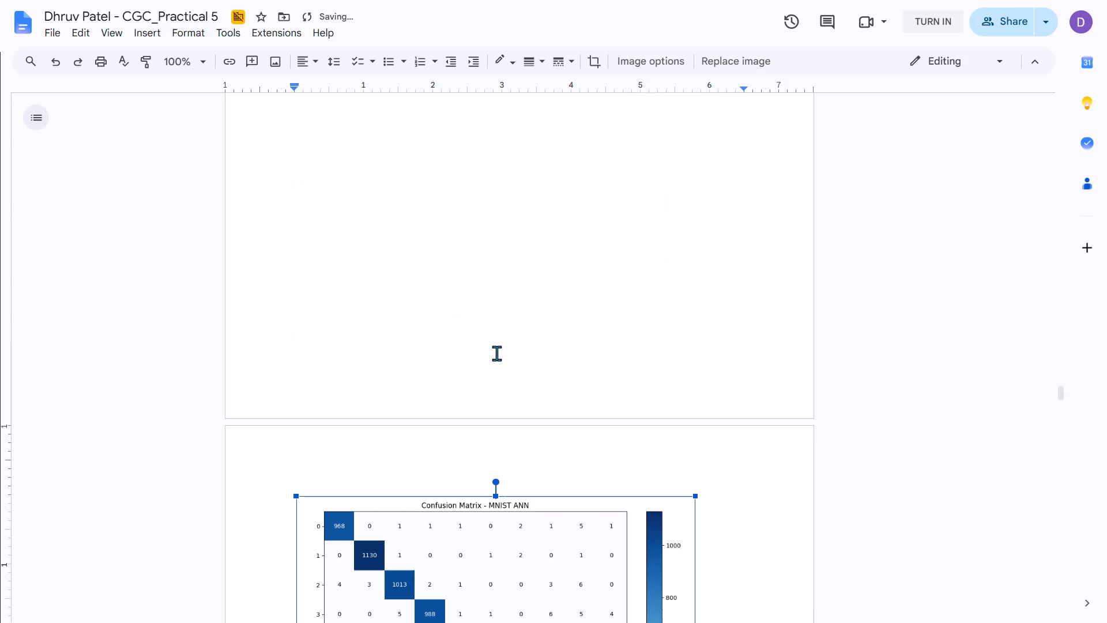
scroll(499, 377, "down", 4)
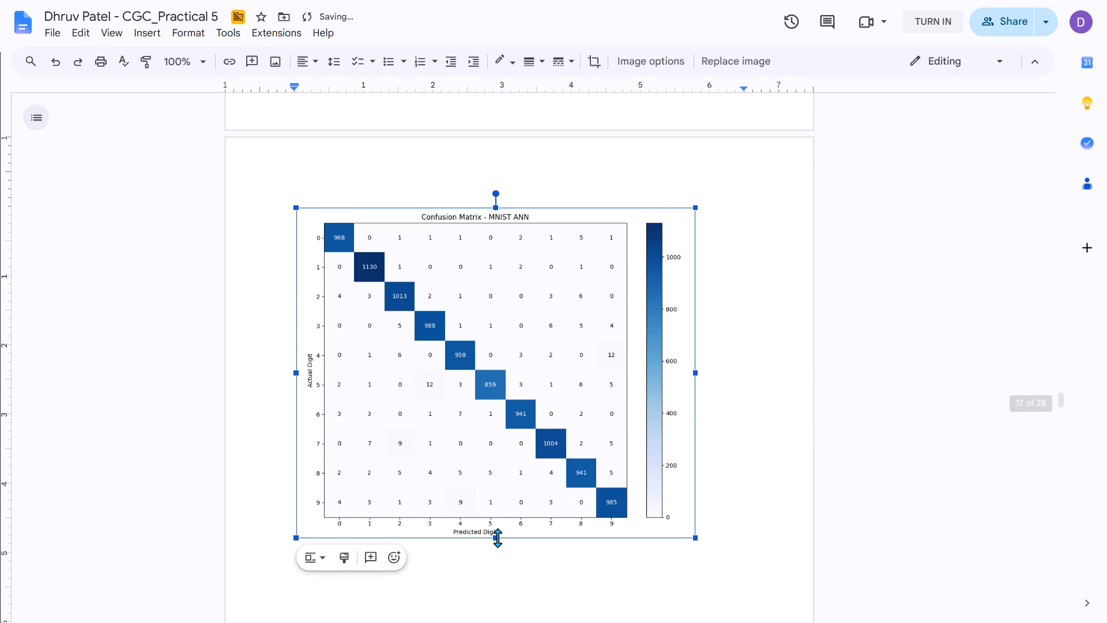
left_click_drag(498, 538, 498, 530)
scroll(487, 500, "up", 6)
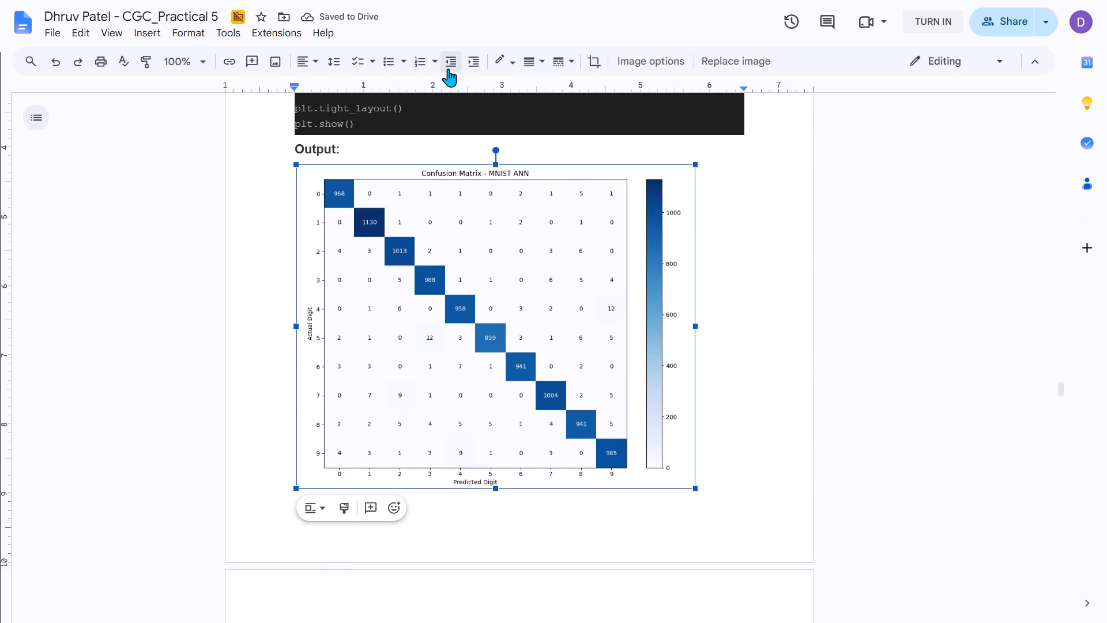
Centre-align the confusion matrix image.
left_click(311, 62)
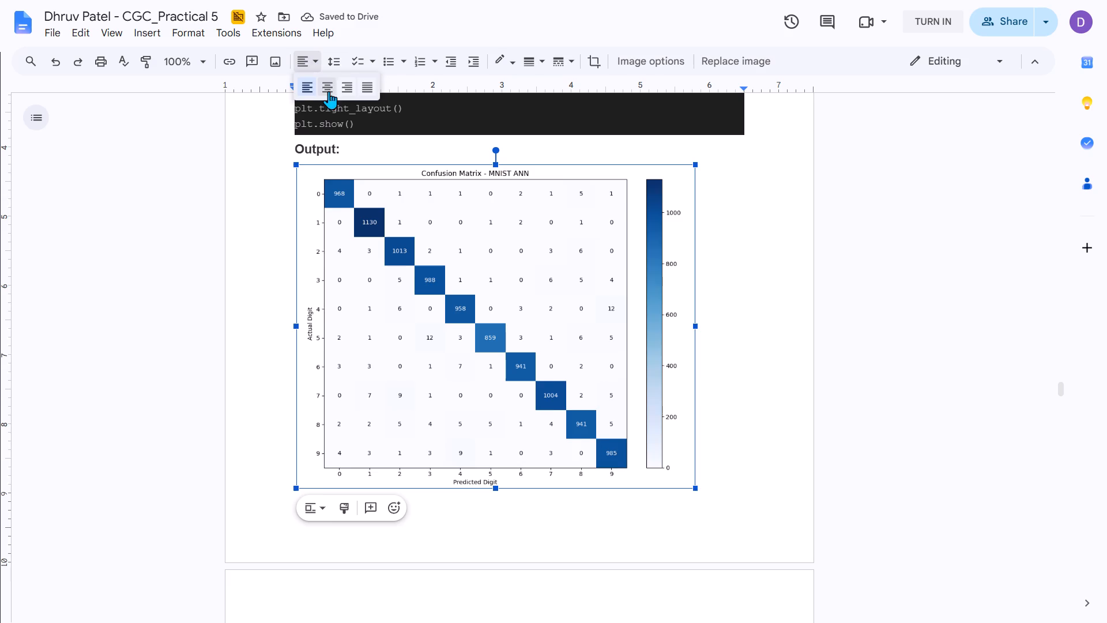
left_click(329, 91)
Switch to the Practical5 notebook and select all code in the cell that computes correct_indices and incorrect_indices.
key("F11")
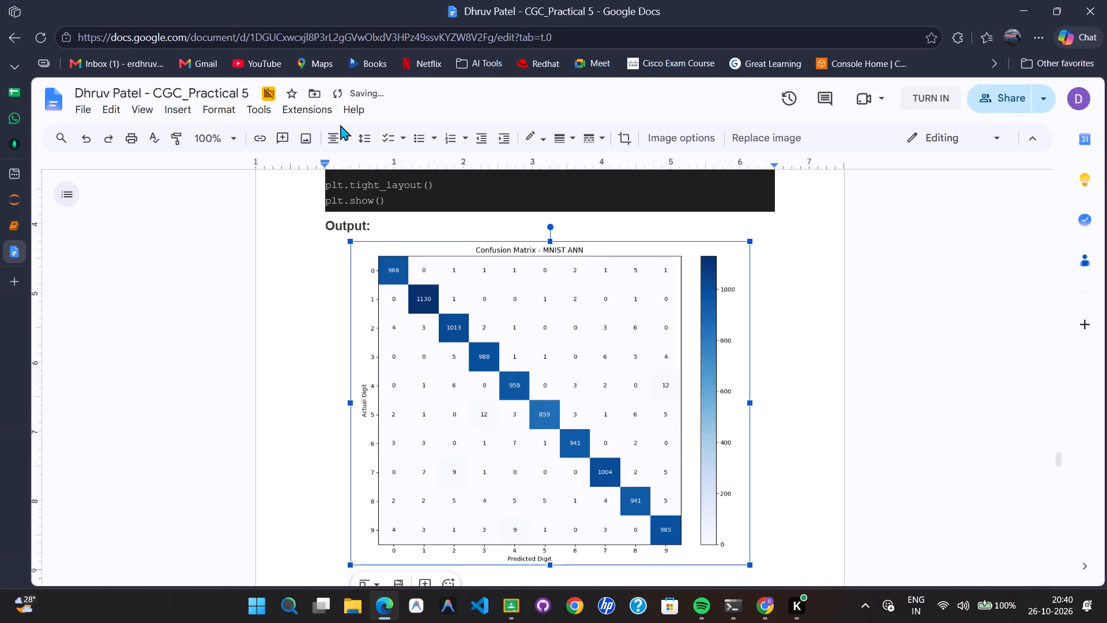
left_click(20, 224)
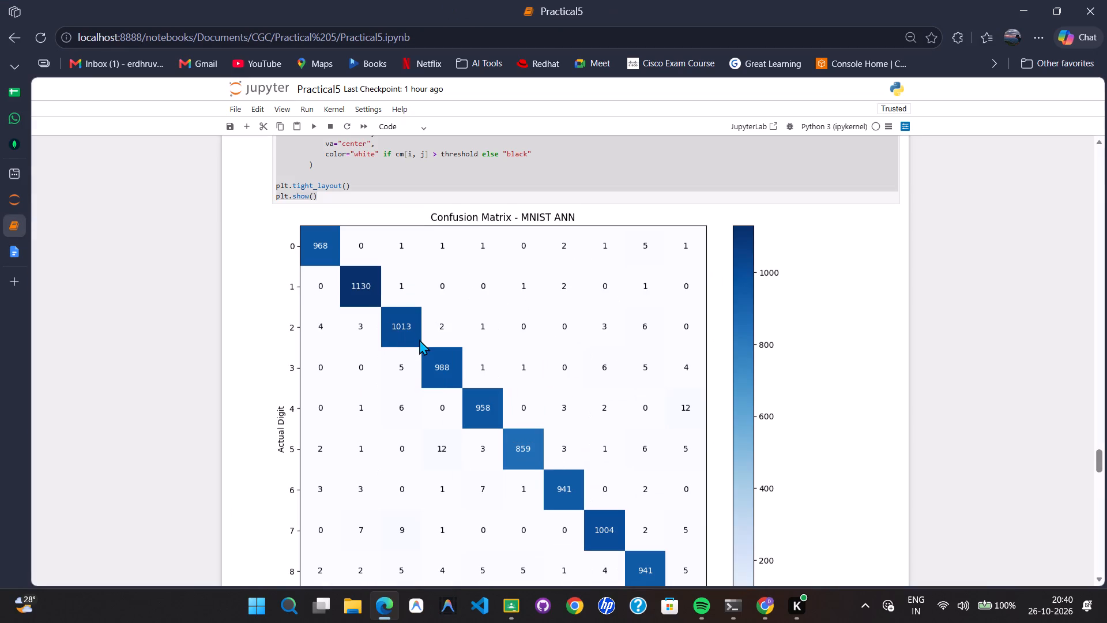
scroll(419, 339, "down", 7)
left_click(418, 318)
key("ctrl+a")
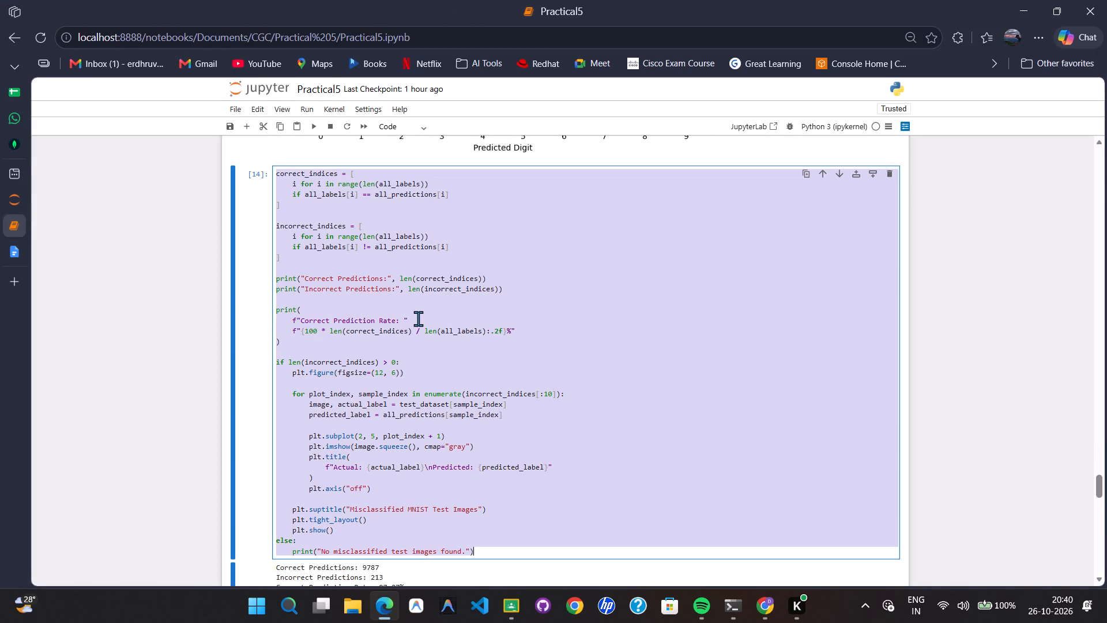
Return to the document and insert another copy of the evaluation Code and Output block from the clipboard history below the confusion matrix image.
key("alt+Tab")
scroll(423, 317, "down", 4)
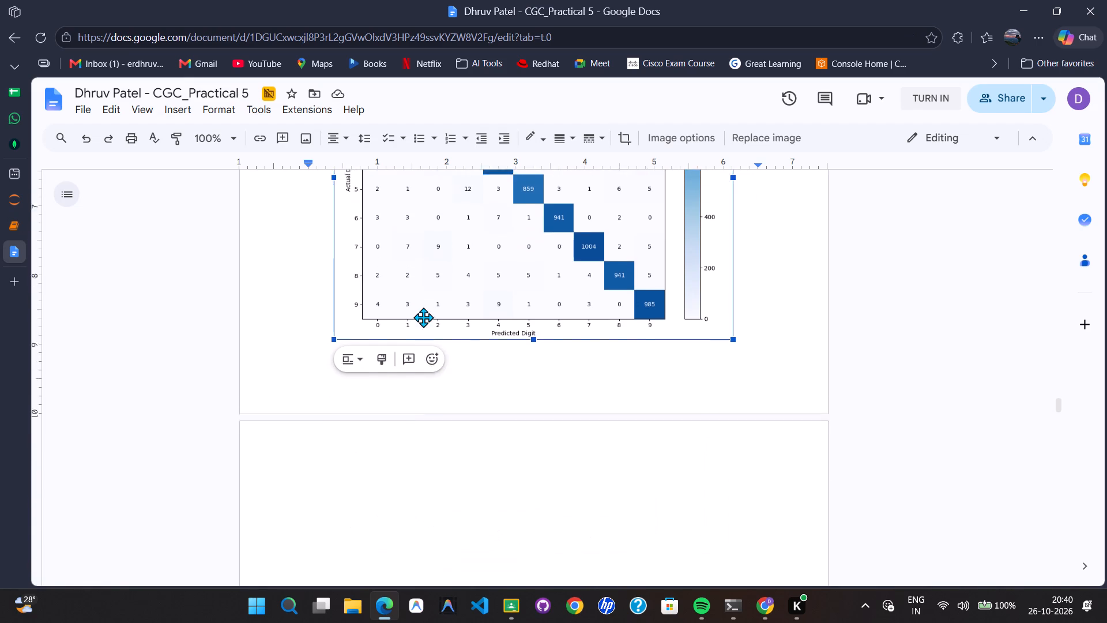
left_click(639, 366)
key("super+v")
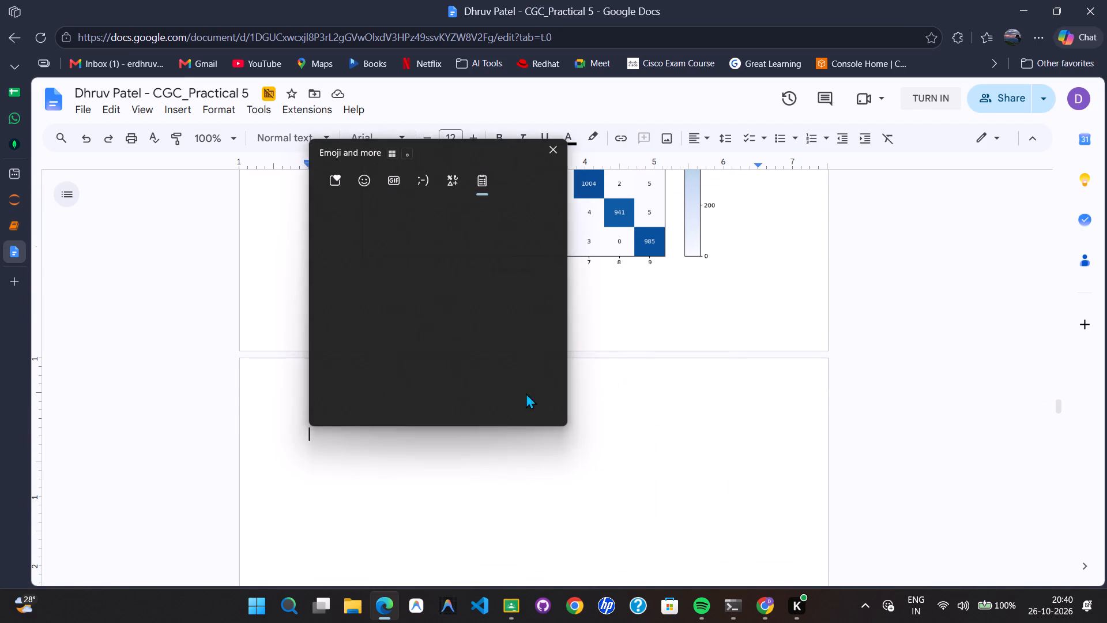
left_click(376, 401)
key("ctrl+v")
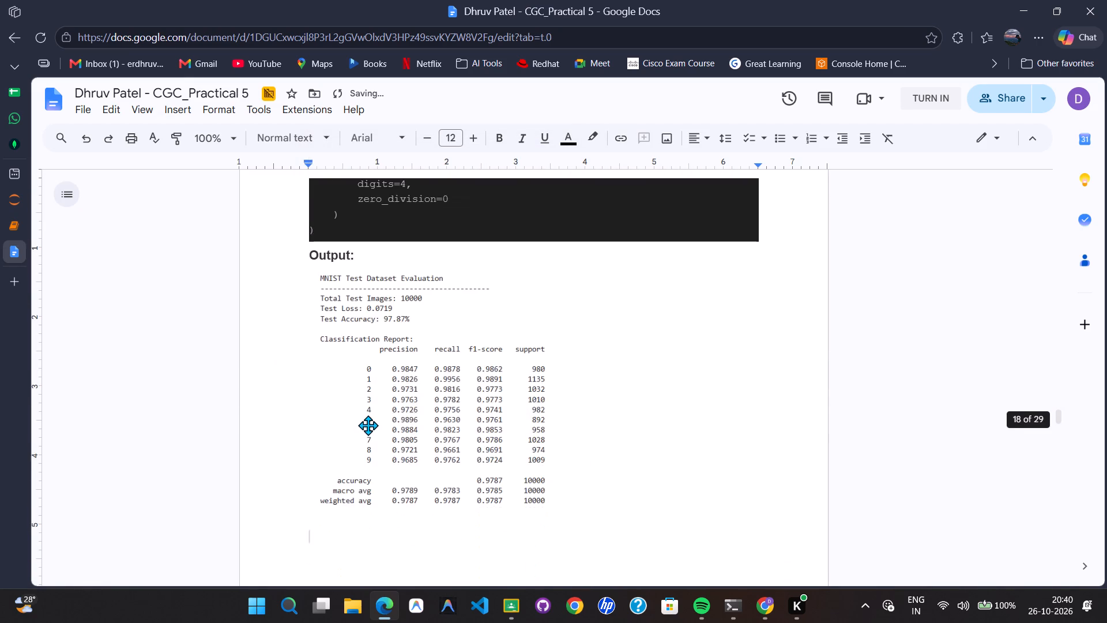
Replace the model evaluation code in the newly pasted block with the notebook's correct and incorrect predictions code, leaving no trailing blank code line.
left_click(353, 346)
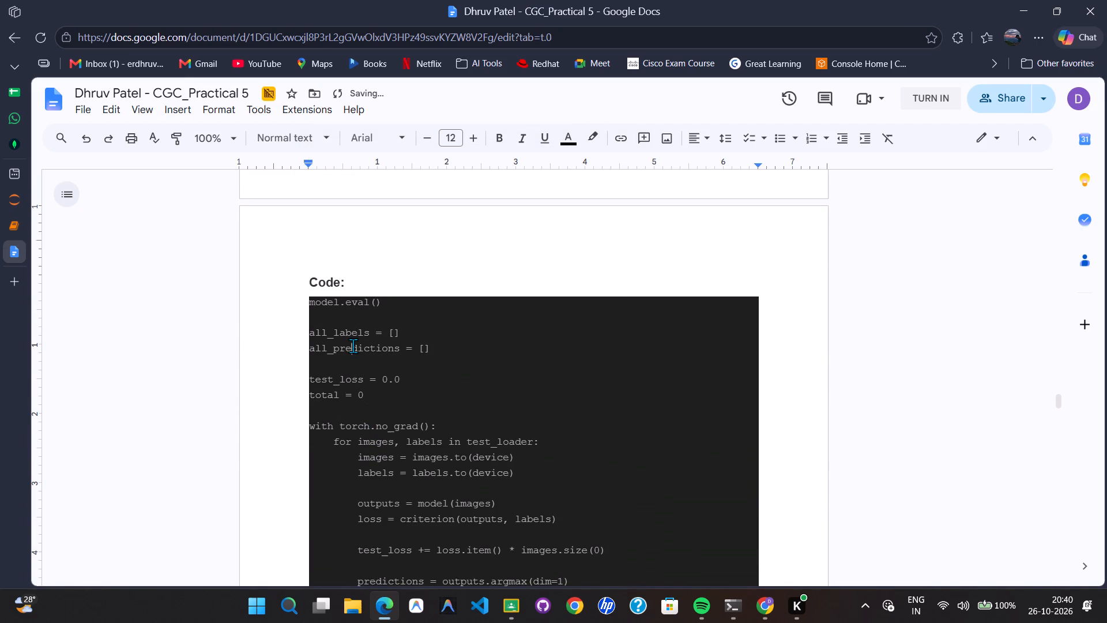
key("Up")
key("Up")
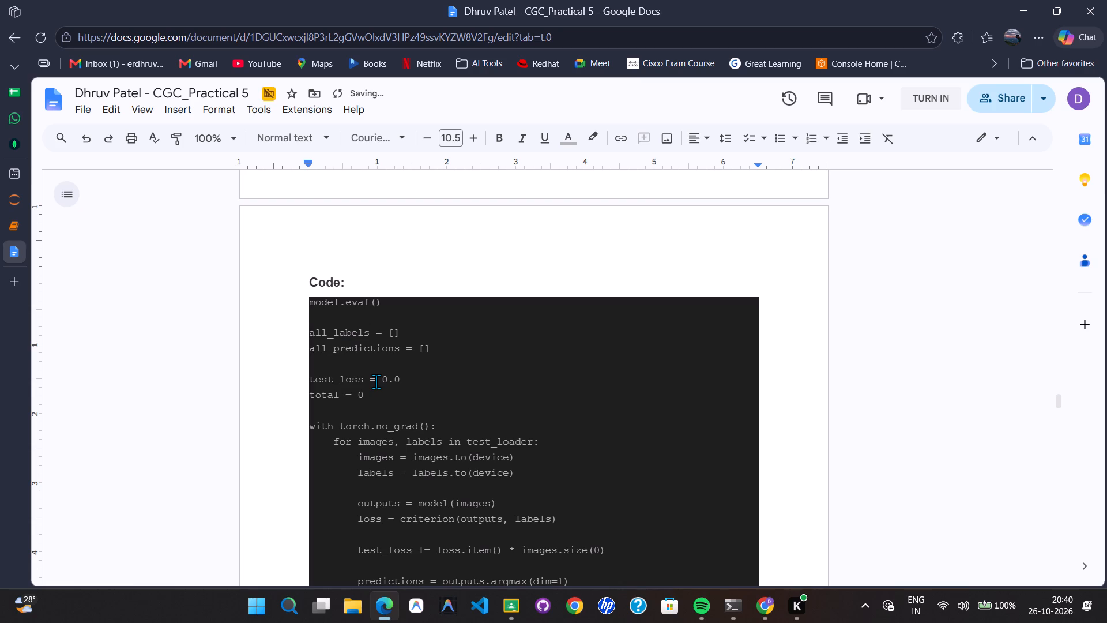
key("Left")
key("Right")
key("Up")
key("ctrl+shift+Down")
key("ctrl+shift+Down")
key("ctrl+shift+Down")
key("ctrl+shift+Down")
key("ctrl+shift+Down")
key("ctrl+shift+Down")
key("ctrl+shift+Down")
key("ctrl+shift+Down")
key("ctrl+shift+Down")
key("ctrl+shift+Down")
key("ctrl+shift+Down")
key("ctrl+shift+Down")
key("ctrl+shift+Down")
key("ctrl+shift+Down")
key("ctrl+shift+Down")
key("ctrl+shift+Down")
key("ctrl+shift+Down")
key("ctrl+shift+Down")
key("ctrl+shift+Down")
key("ctrl+shift+Down")
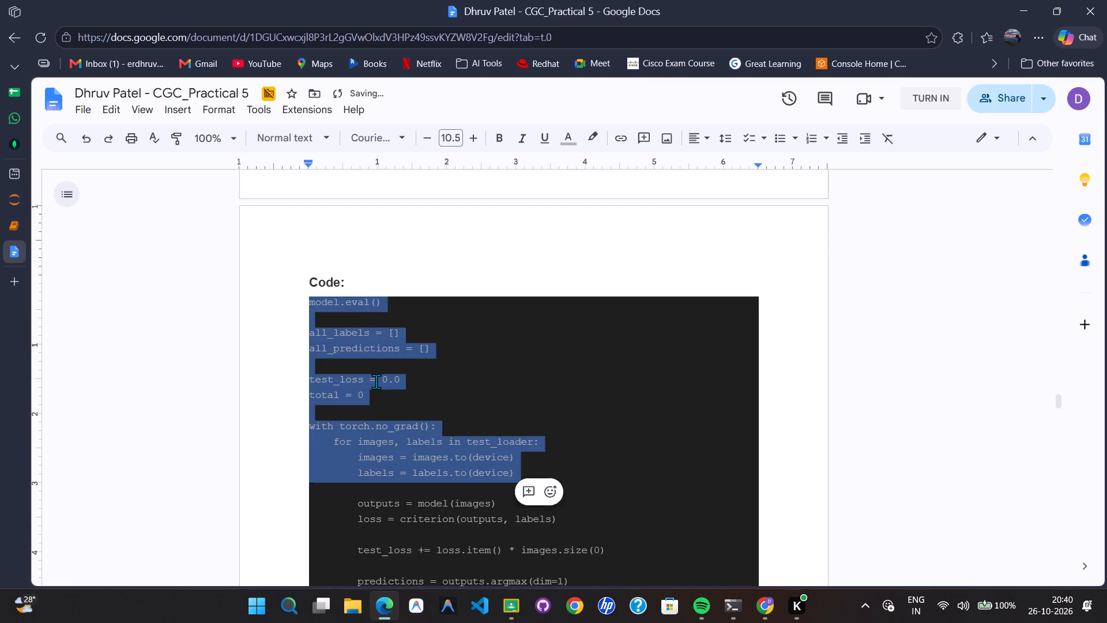
key("ctrl+shift+Down")
key("ctrl+shift+Down")
key("ctrl+shift+Down")
key("ctrl+shift+Down")
key("ctrl+shift+Down")
key("ctrl+shift+Down")
key("ctrl+shift+Down")
key("ctrl+shift+Down")
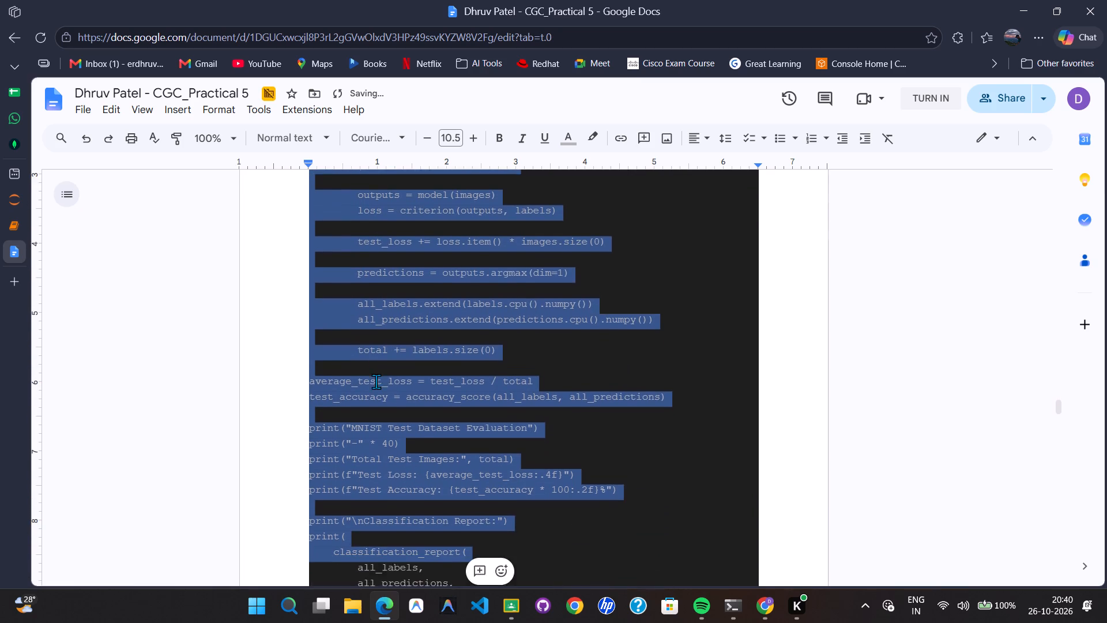
key("ctrl+shift+Down")
key("ctrl+shift+Down")
key("ctrl+shift+Down")
key("ctrl+shift+Down")
key("ctrl+shift+Down")
key("ctrl+shift+Down")
key("ctrl+shift+Down")
key("ctrl+shift+Left")
key("ctrl+shift+Left")
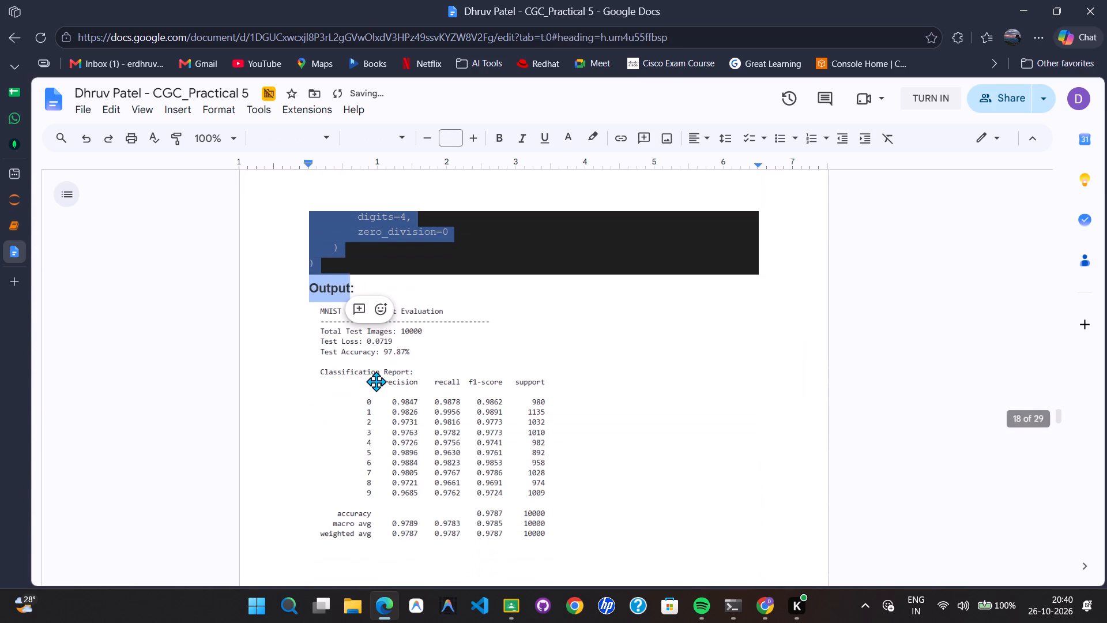
key("ctrl+shift+Up")
key("shift+Left")
key("alt+Tab")
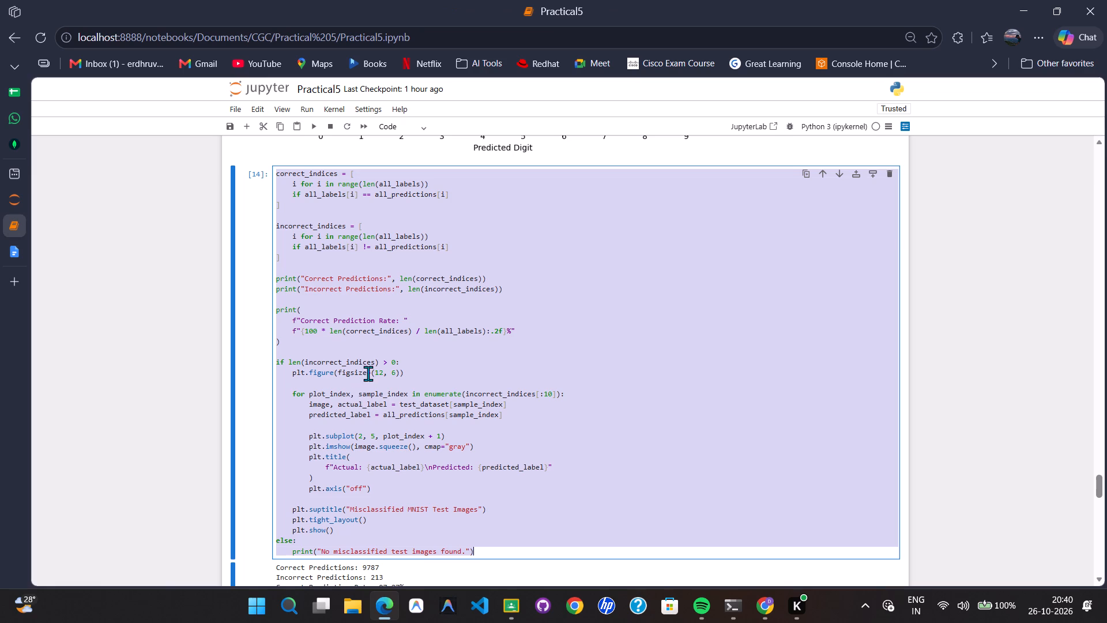
key("ctrl+c")
key("alt+Tab")
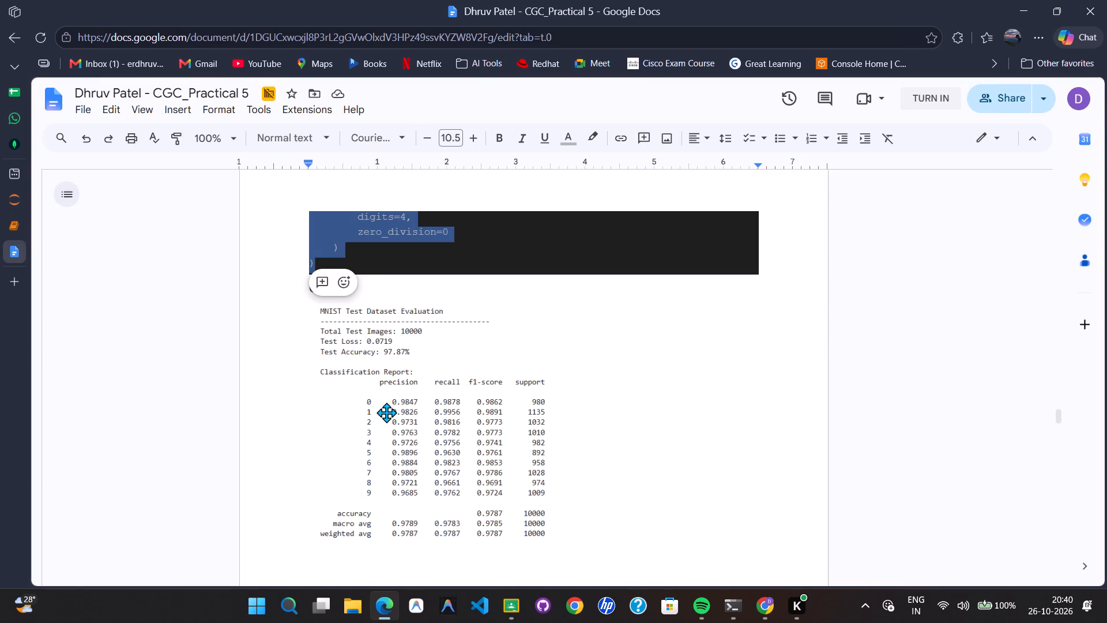
key("ctrl+v")
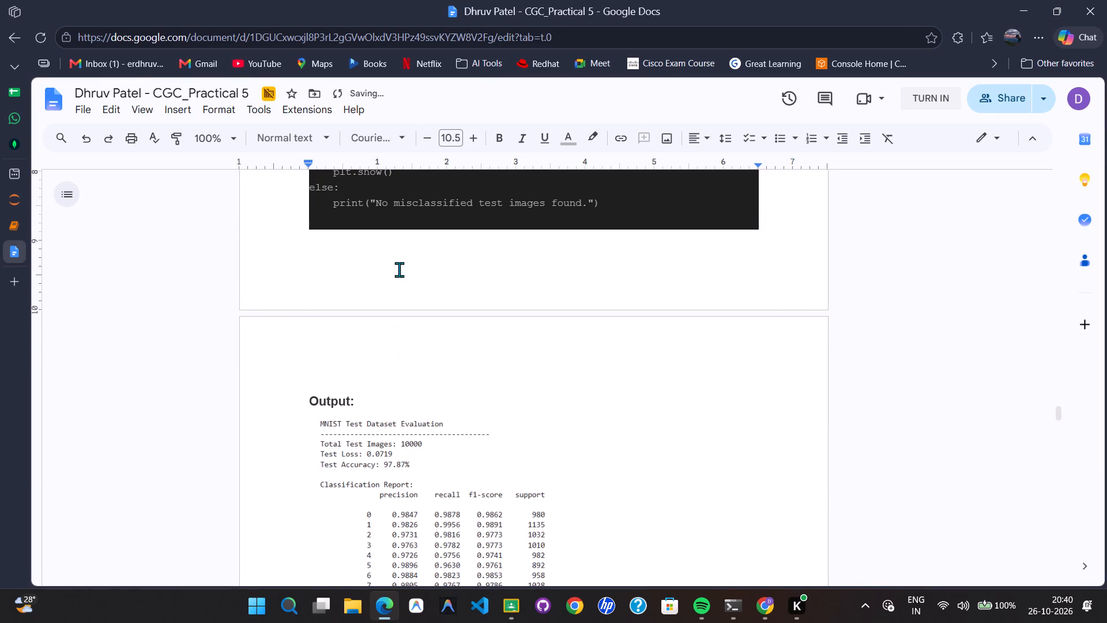
left_click(398, 221)
key("BackSpace")
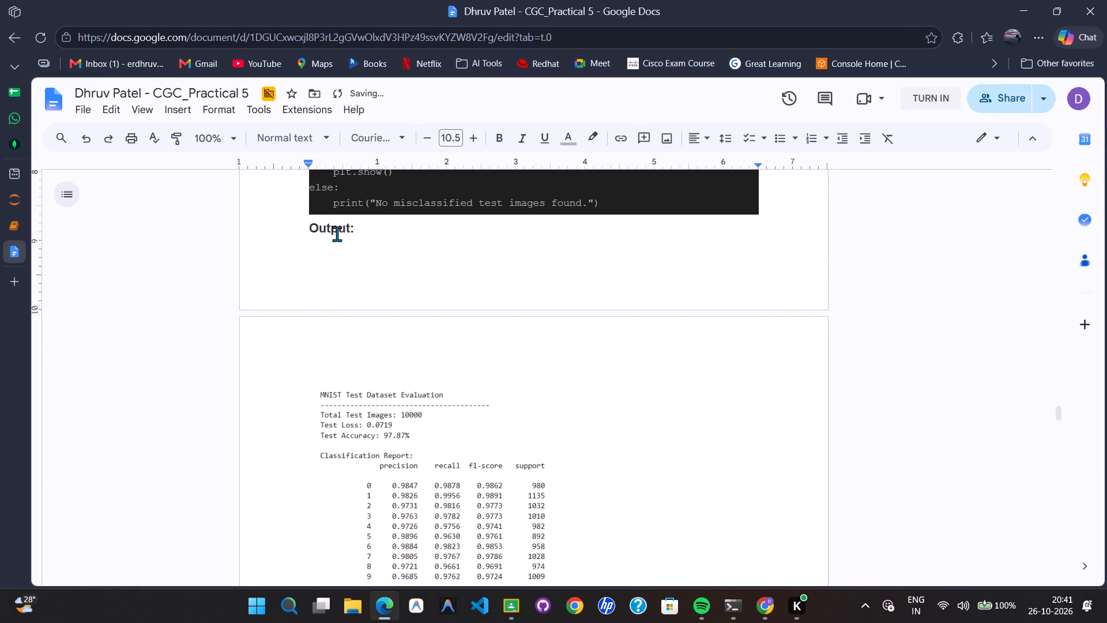
Add a line before the new block's "Output:" heading to push it onto the same page as its output image.
left_click(307, 230)
key("Return")
scroll(311, 230, "down", 1)
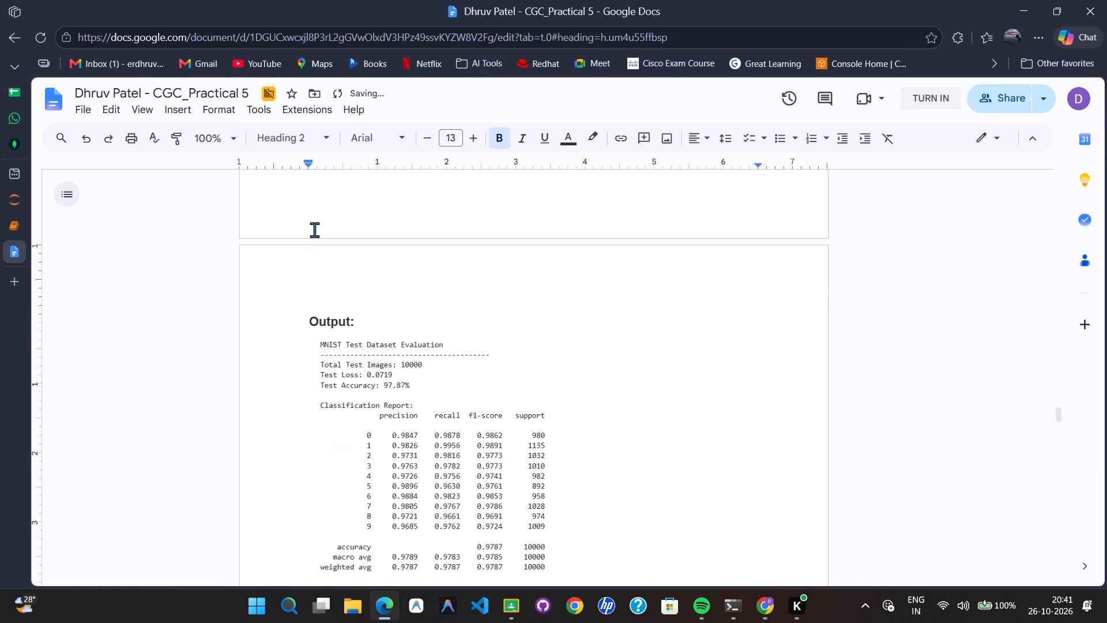
Capture a screenshot of the notebook's prediction counts together with the full "Misclassified MNIST Test Images" plot.
key("alt+Tab")
scroll(359, 331, "down", 5)
scroll(415, 423, "down", 1)
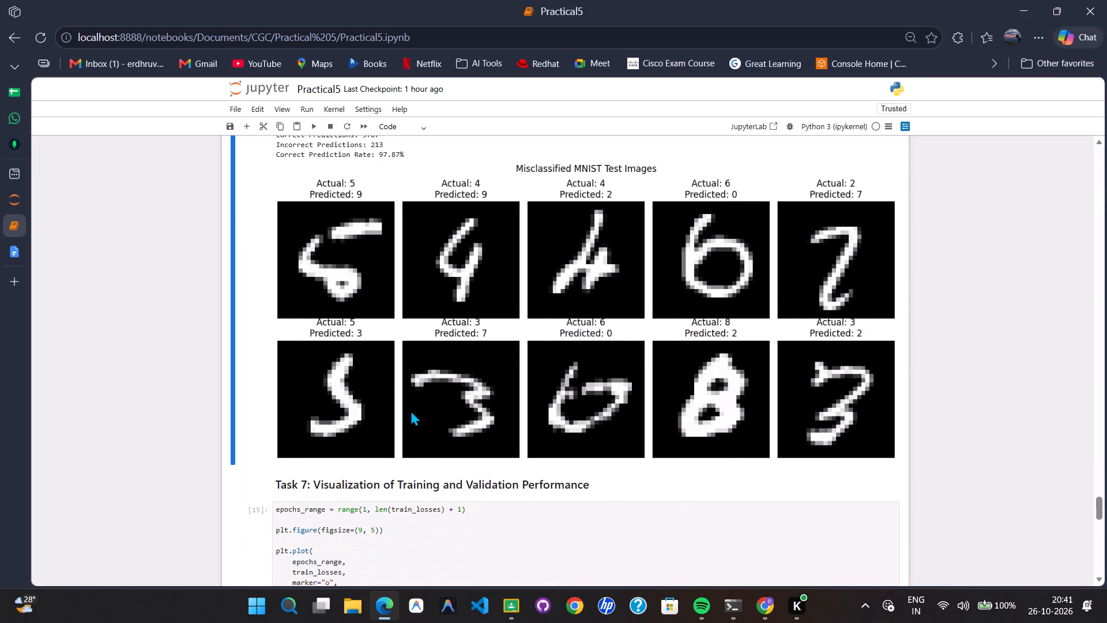
left_click(473, 560)
scroll(469, 550, "up", 1)
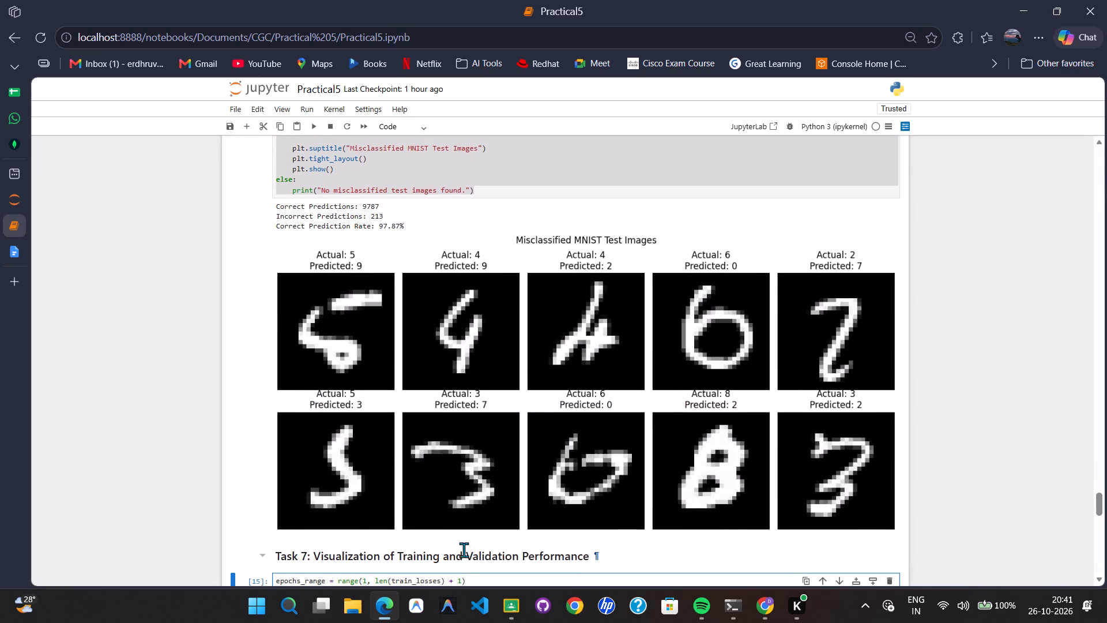
key("shift+super+s")
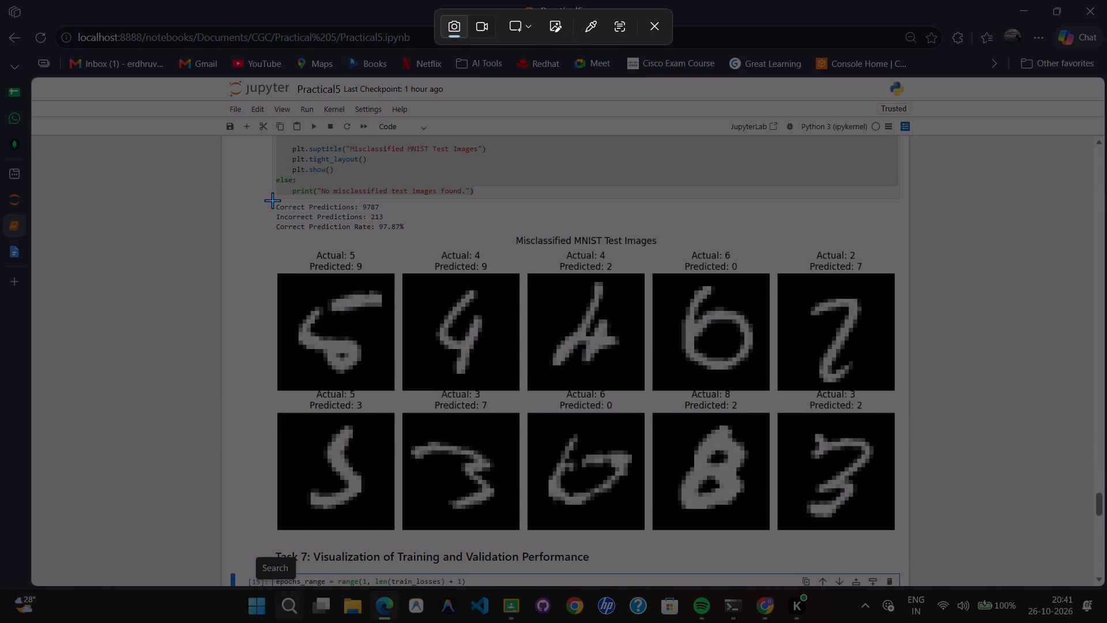
left_click_drag(272, 200, 909, 521)
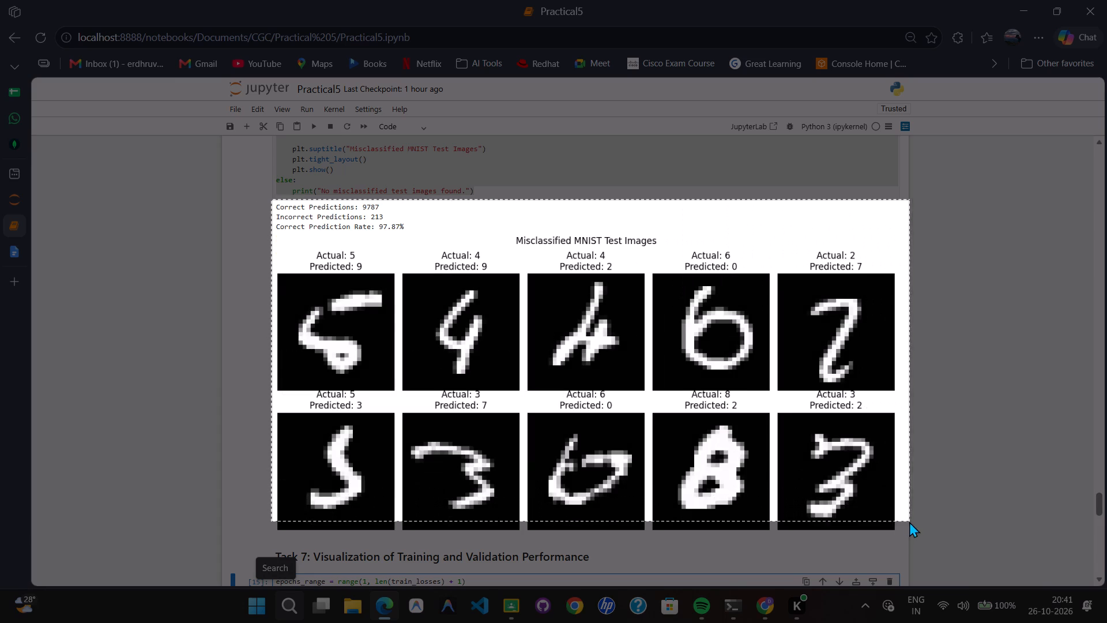
left_click_drag(909, 521, 901, 542)
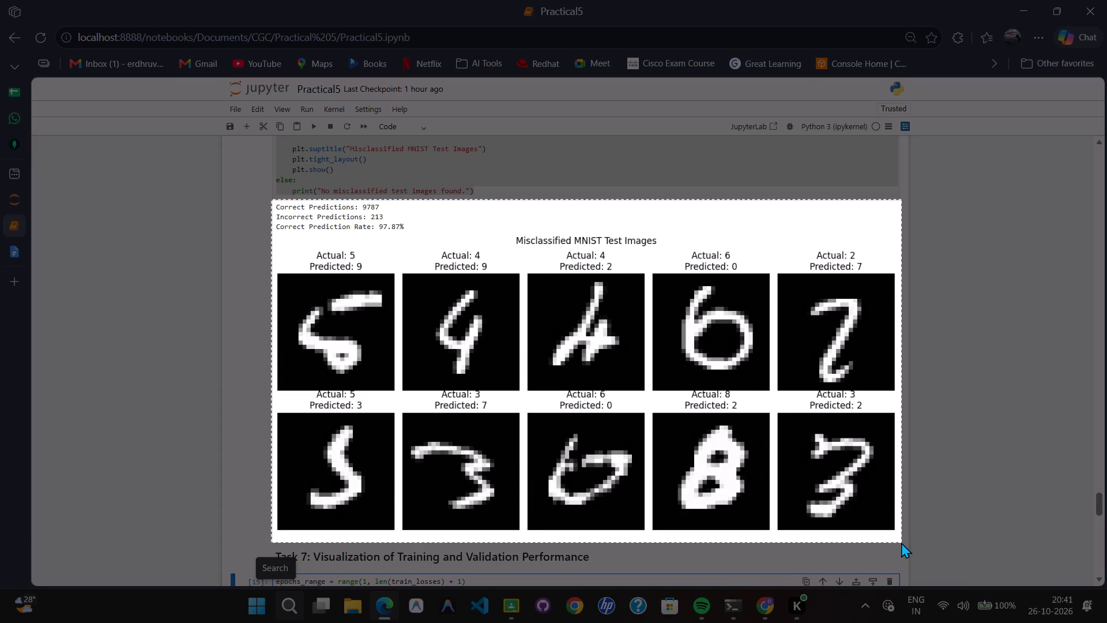
left_click_drag(901, 542, 902, 538)
Replace the duplicated evaluation image under the new block's "Output:" heading in the document with the captured misclassified images screenshot.
key("alt+Tab")
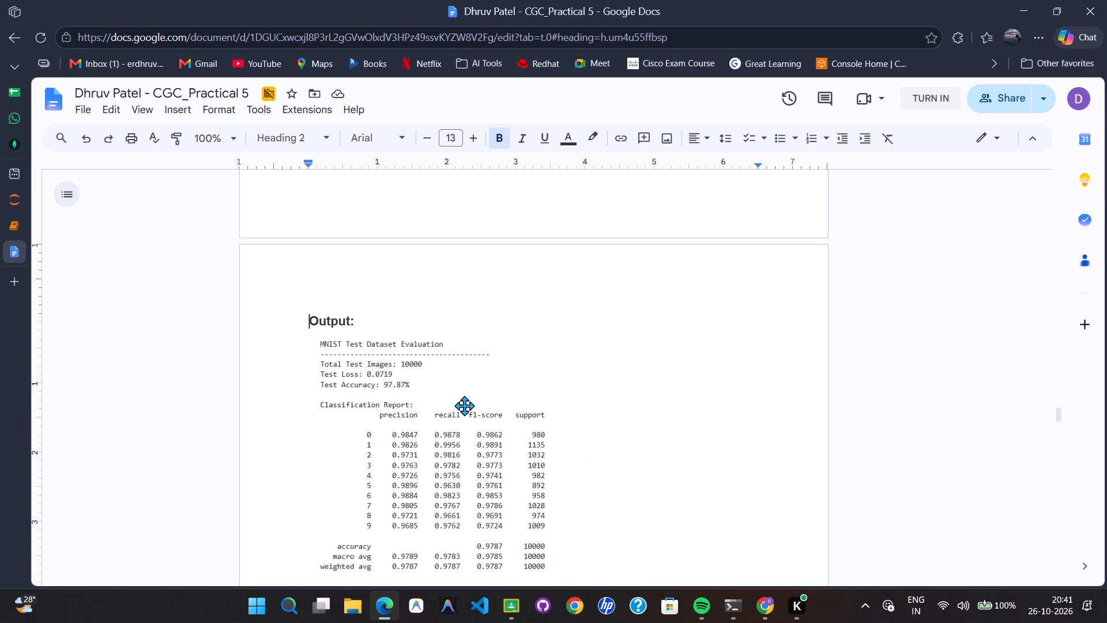
scroll(400, 392, "down", 2)
left_click(378, 300)
key("ctrl+v")
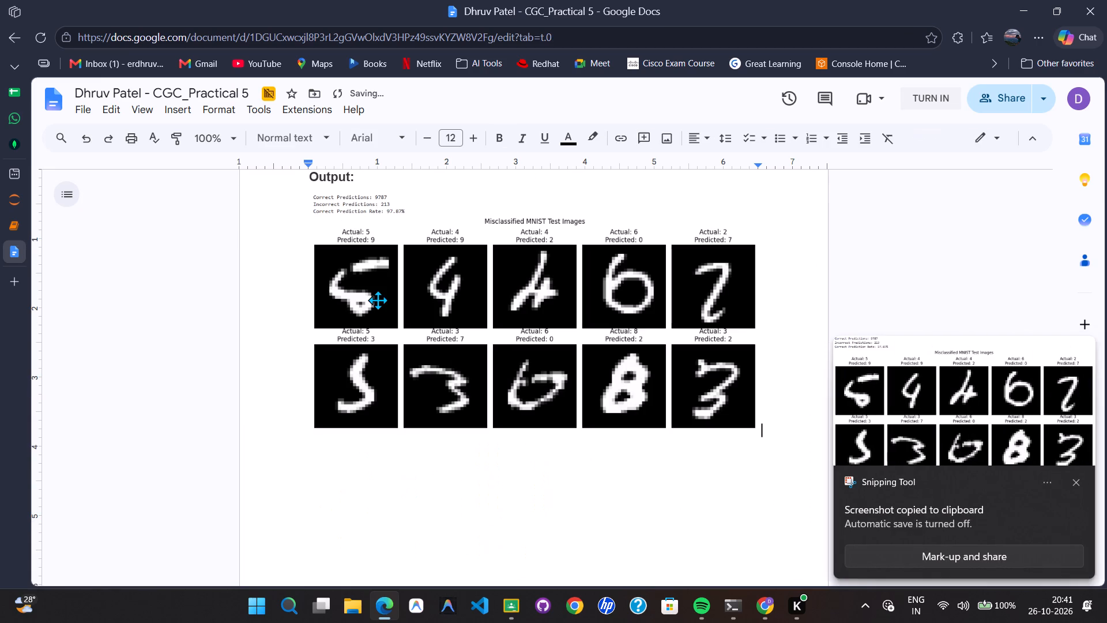
Stretch the misclassified images screenshot vertically to about 3.7 inches high, keeping its width.
left_click(491, 340)
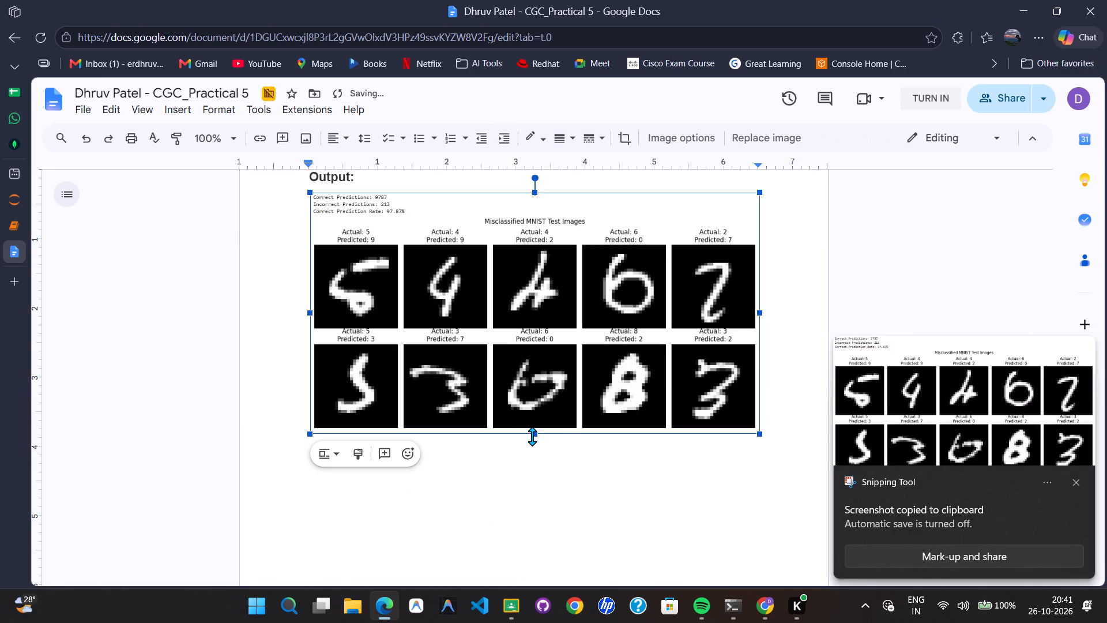
left_click_drag(534, 435, 534, 450)
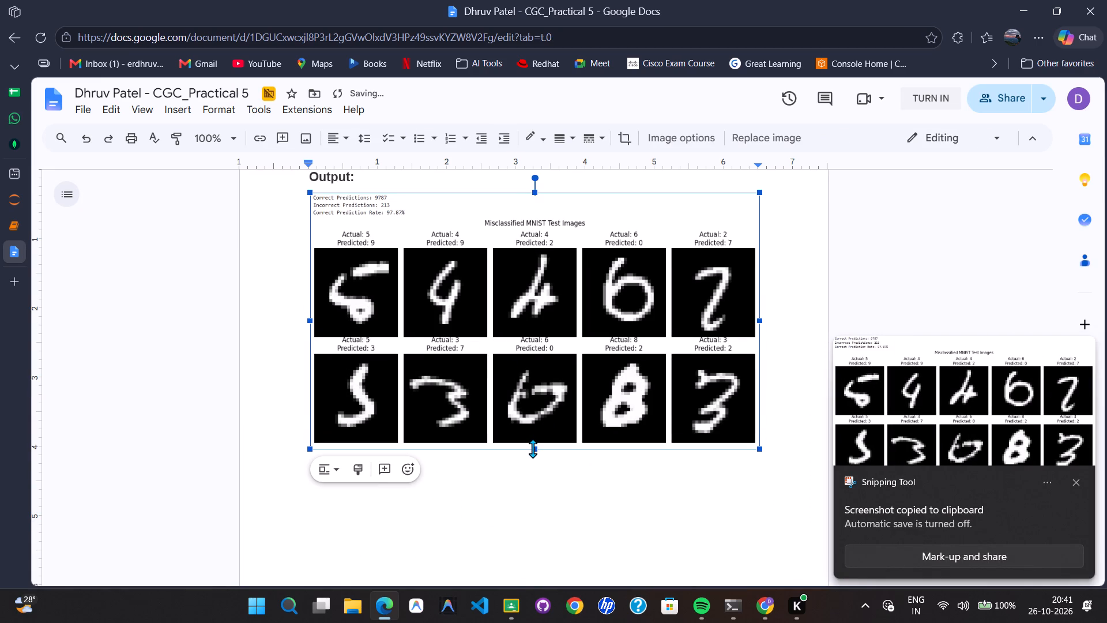
Look through the rest of the notebook after the misclassified images to find the Task 7 performance visualization section.
scroll(533, 448, "down", 2)
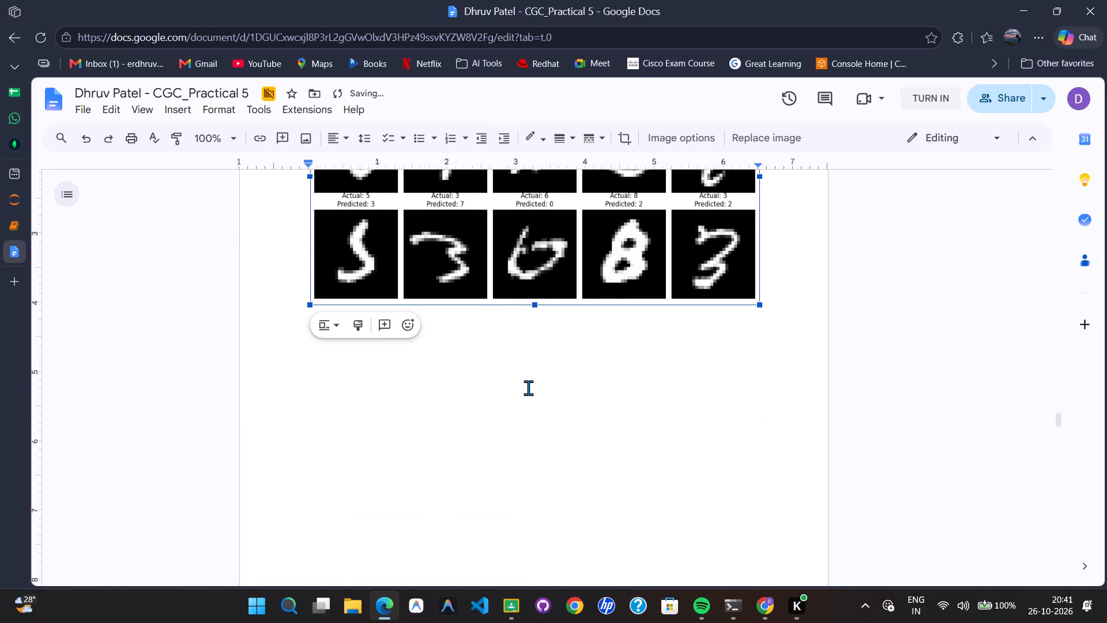
scroll(528, 384, "down", 2)
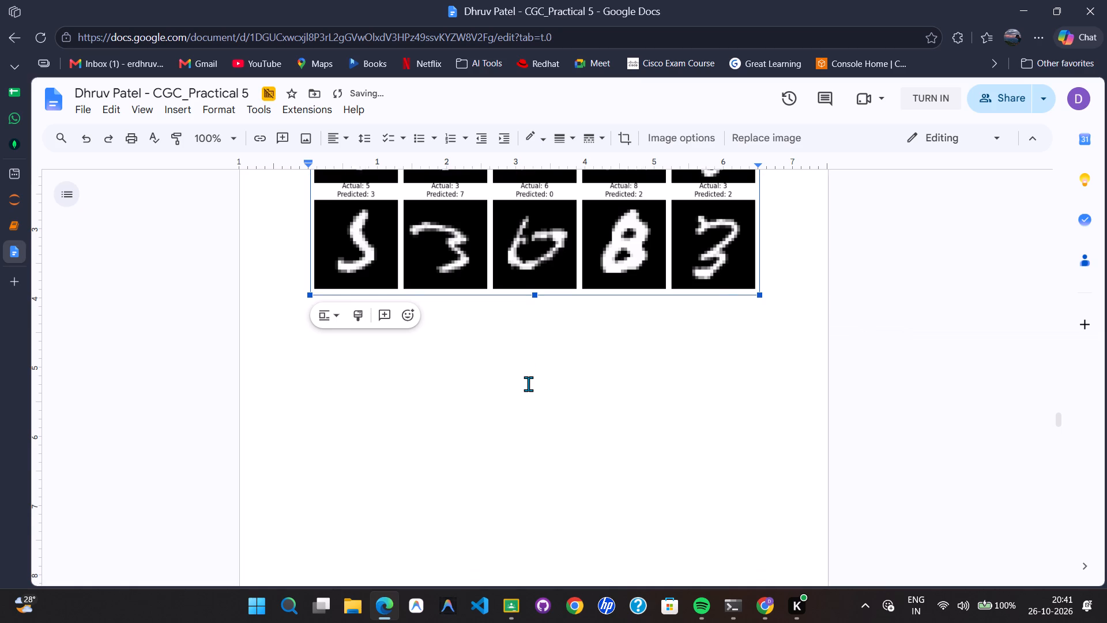
left_click(528, 378)
left_click(458, 303)
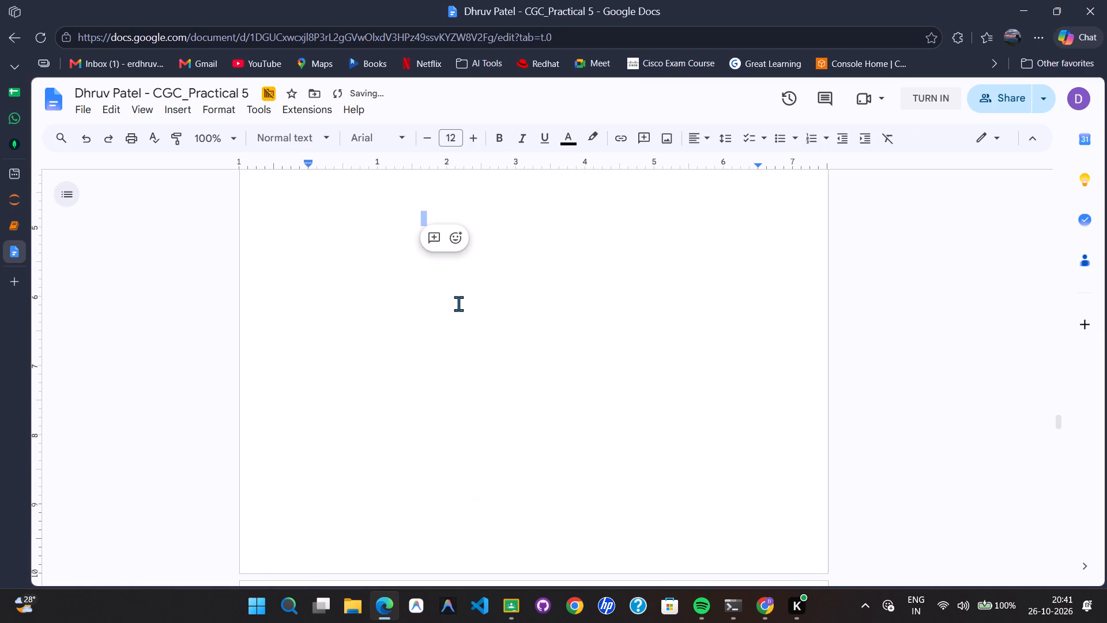
scroll(458, 303, "down", 4)
key("alt+Tab")
scroll(455, 294, "down", 14)
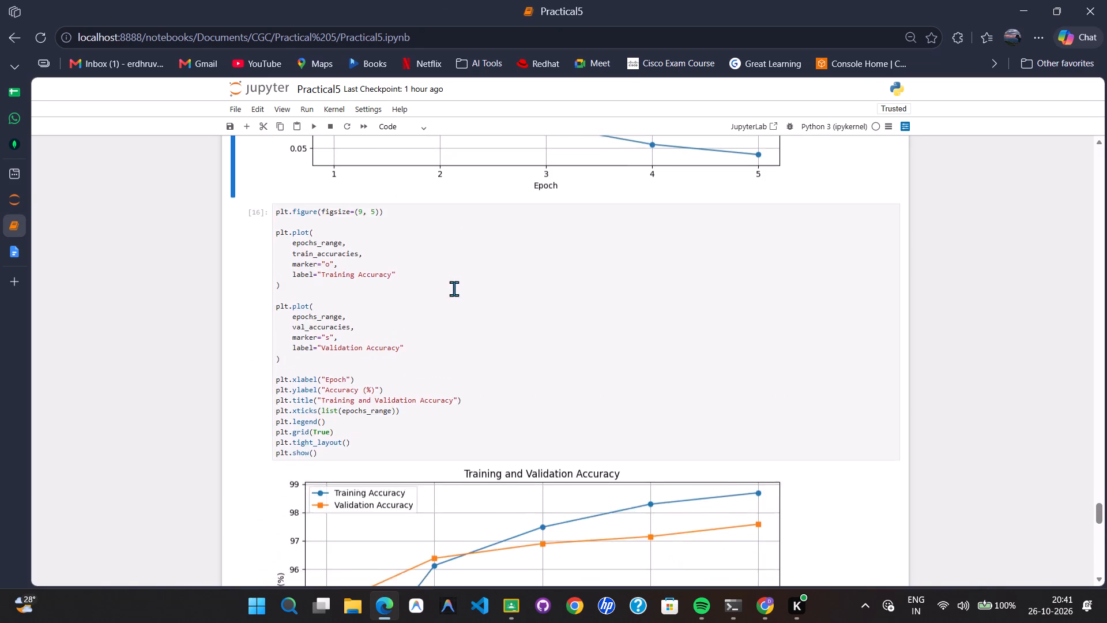
scroll(454, 288, "down", 4)
scroll(450, 284, "up", 2)
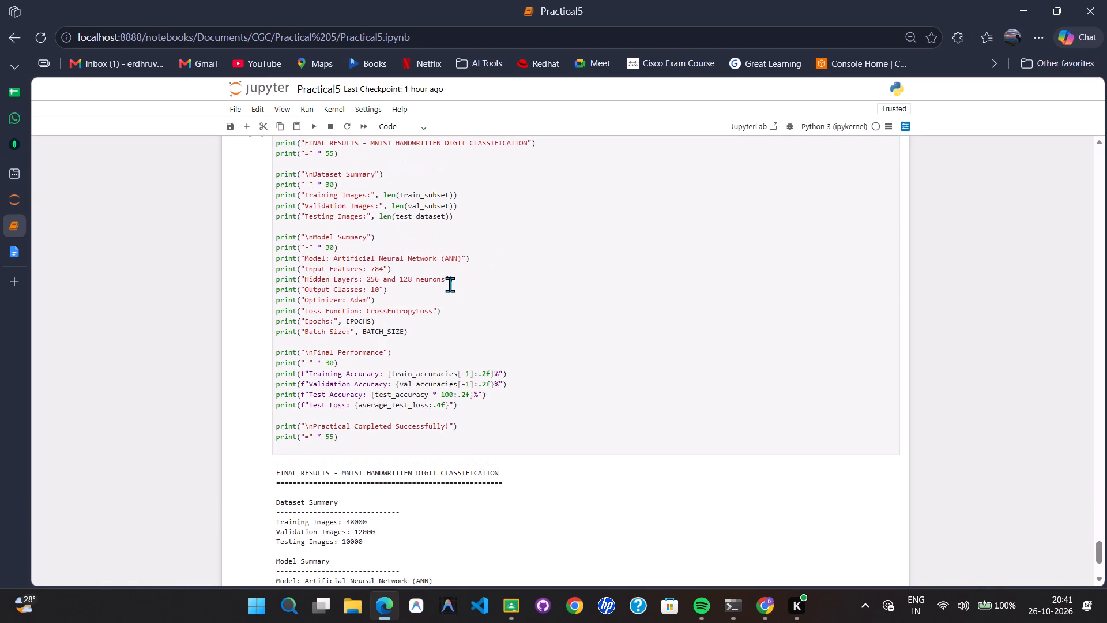
scroll(450, 284, "up", 3)
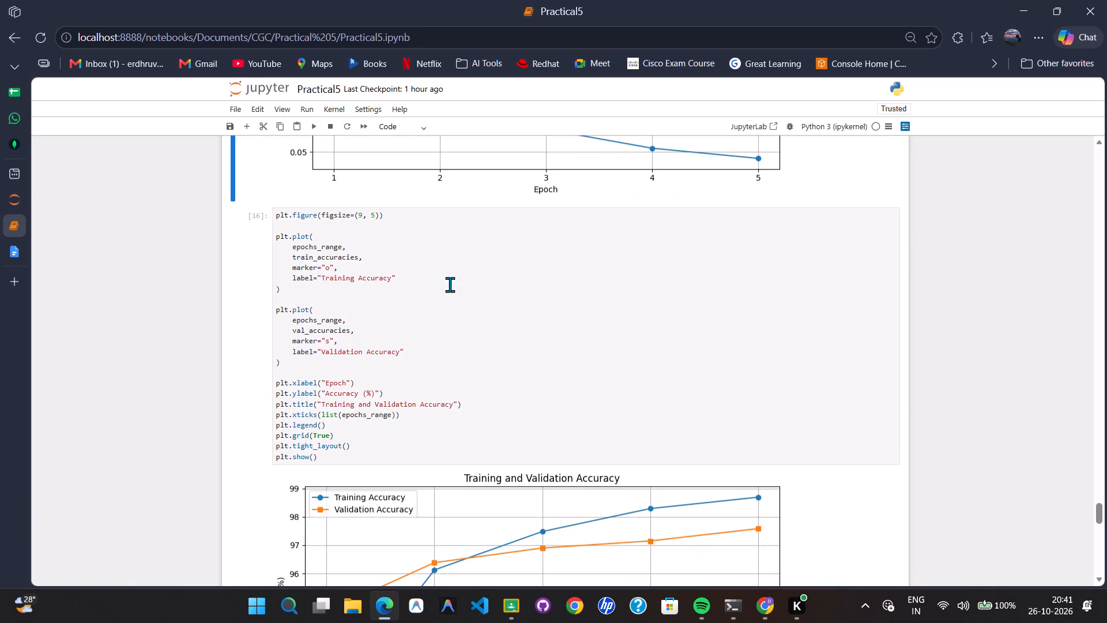
middle_click(183, 333)
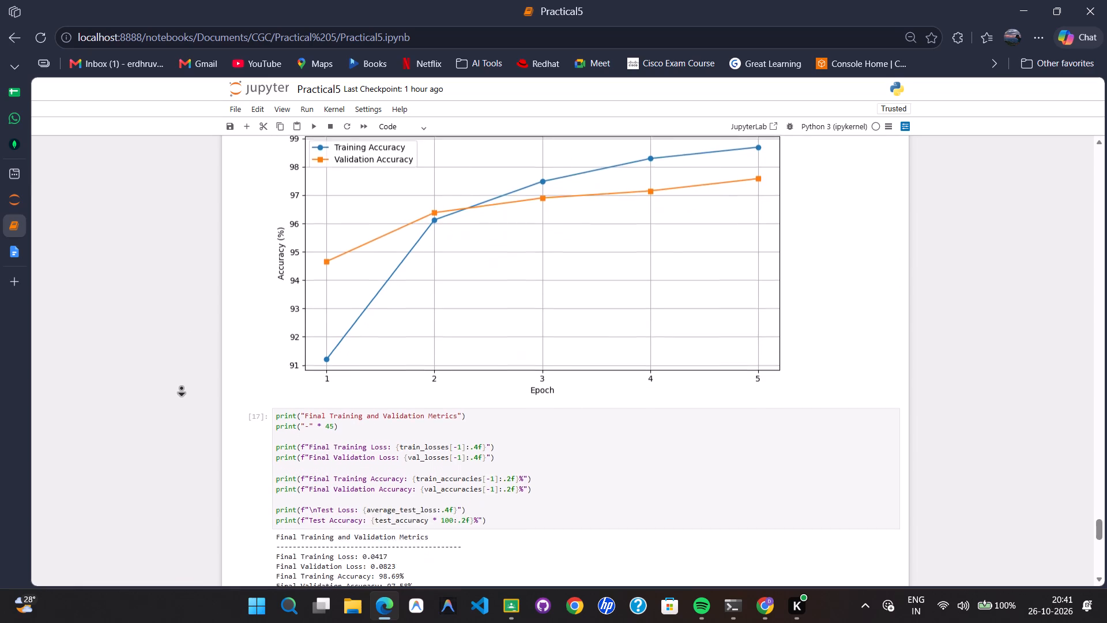
middle_click(182, 381)
scroll(178, 365, "up", 3)
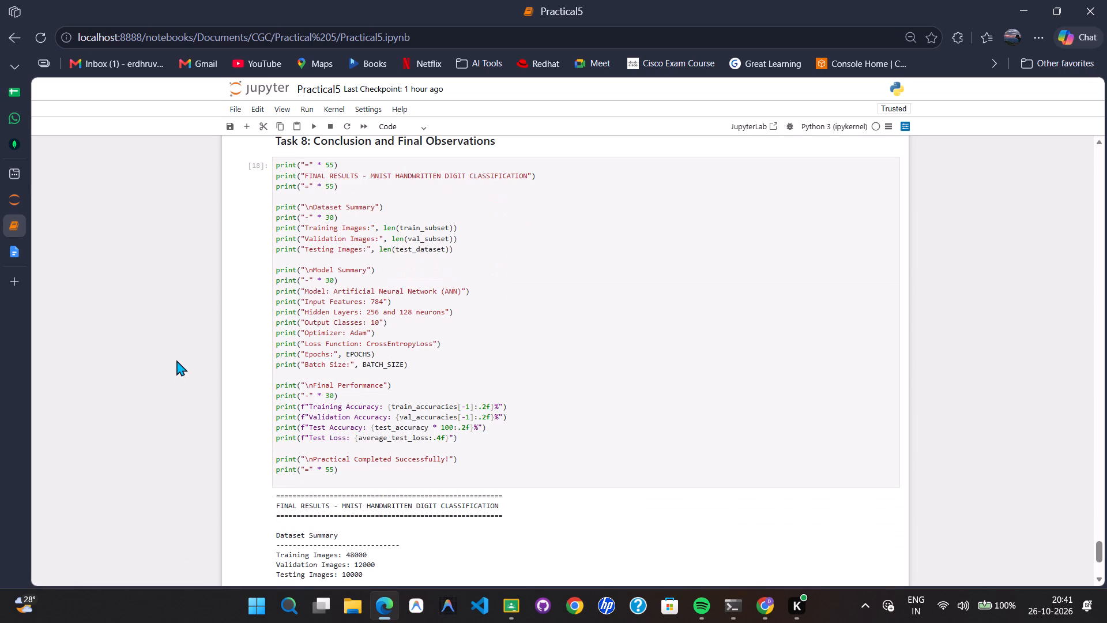
scroll(176, 358, "up", 1)
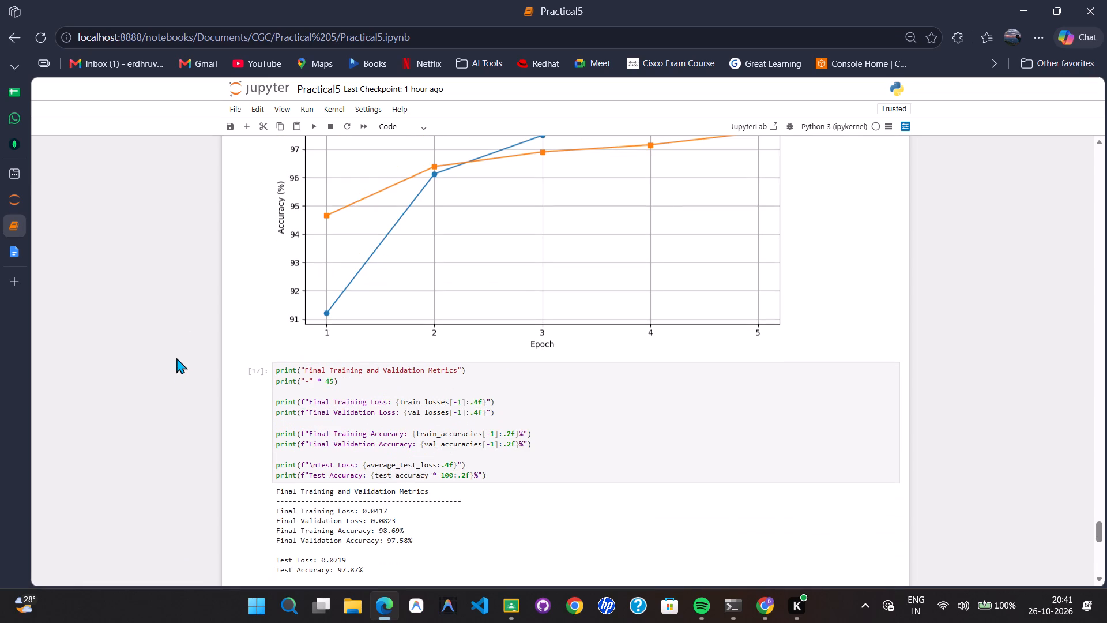
left_click(366, 416)
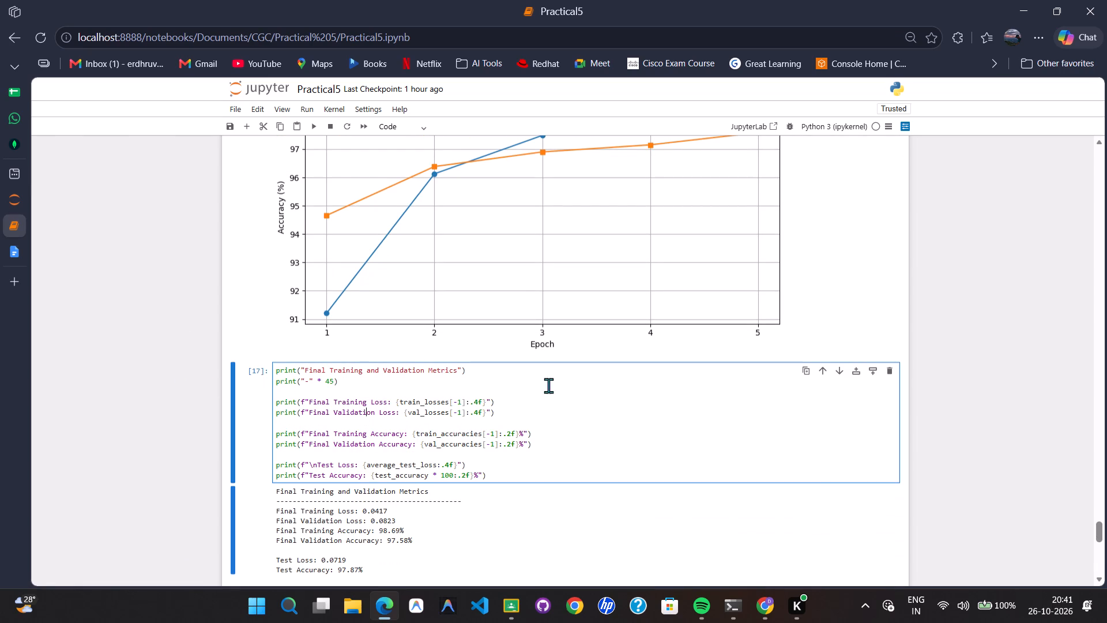
left_click_drag(1100, 526, 1100, 532)
left_click_drag(1100, 532, 1097, 495)
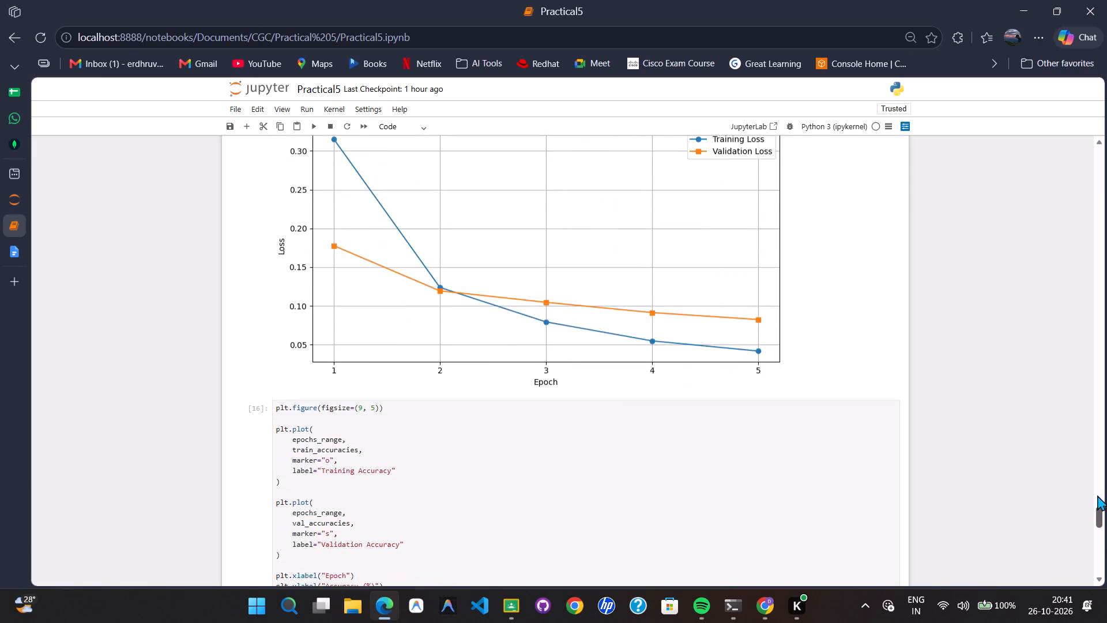
left_click_drag(1097, 495, 1098, 472)
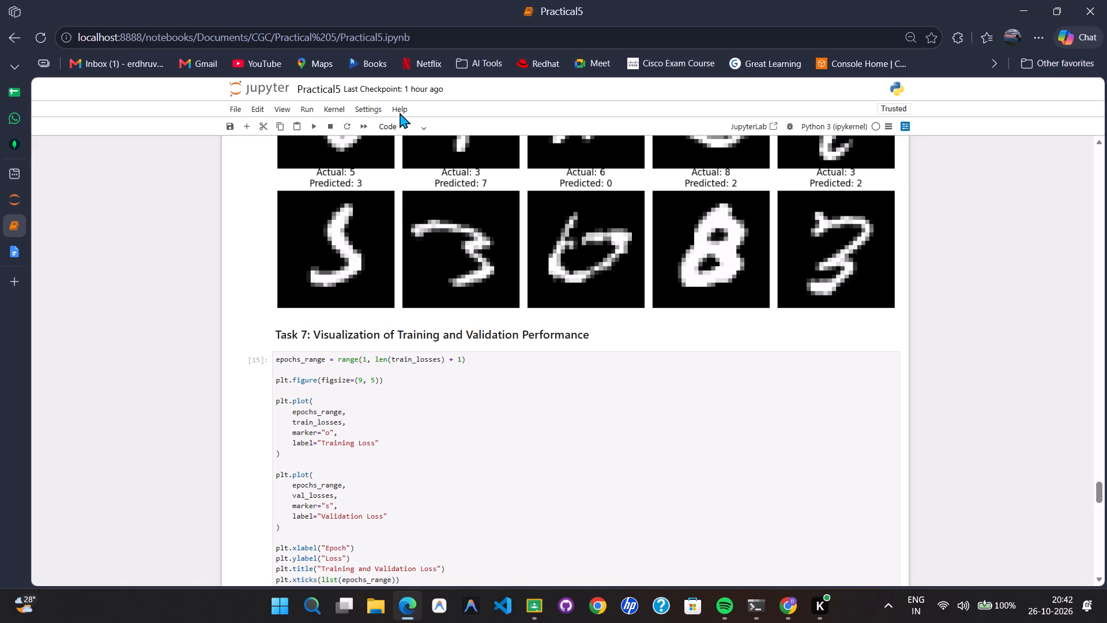
scroll(366, 269, "down", 1)
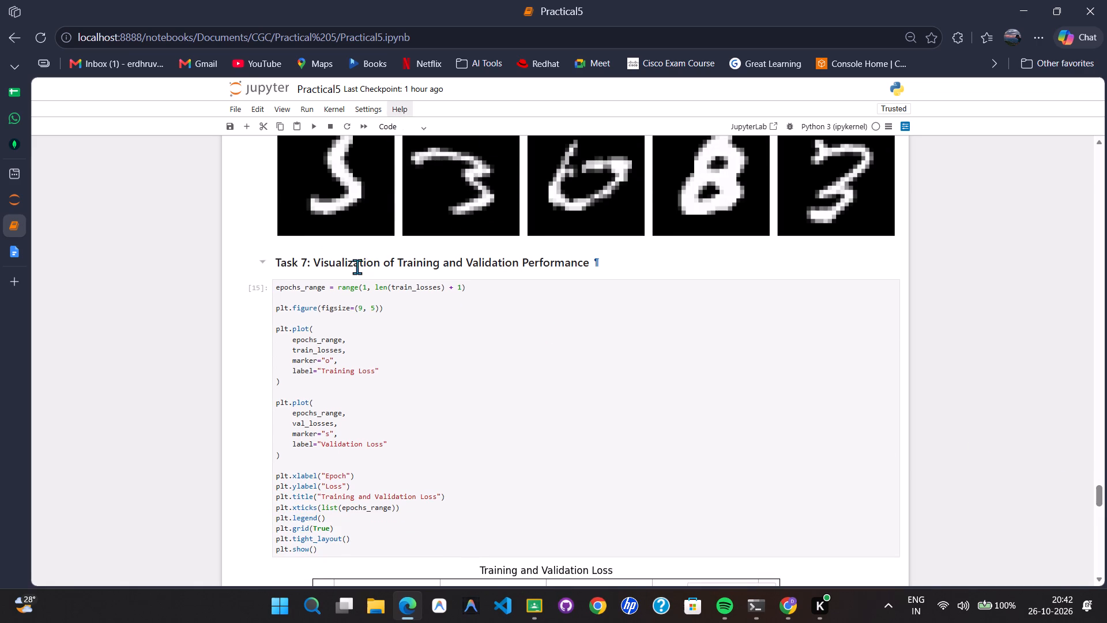
Copy the Task 7 title "Visualize results and predictions" from the document's "Tasks to Perform" list.
key("alt+Tab")
left_click_drag(1060, 425, 1045, 220)
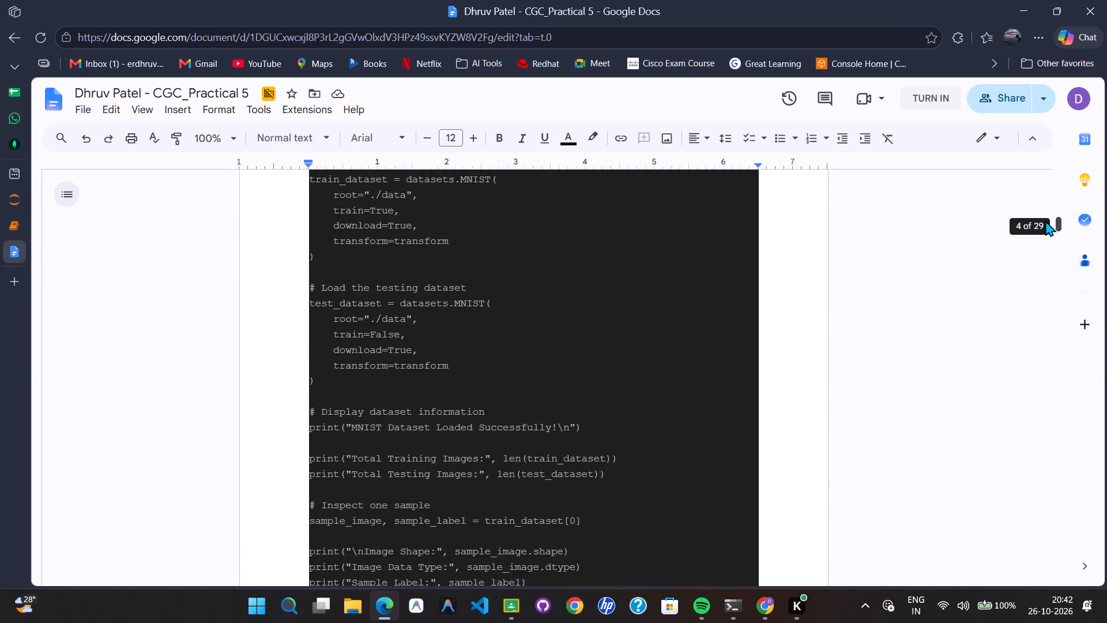
left_click_drag(1045, 220, 1035, 192)
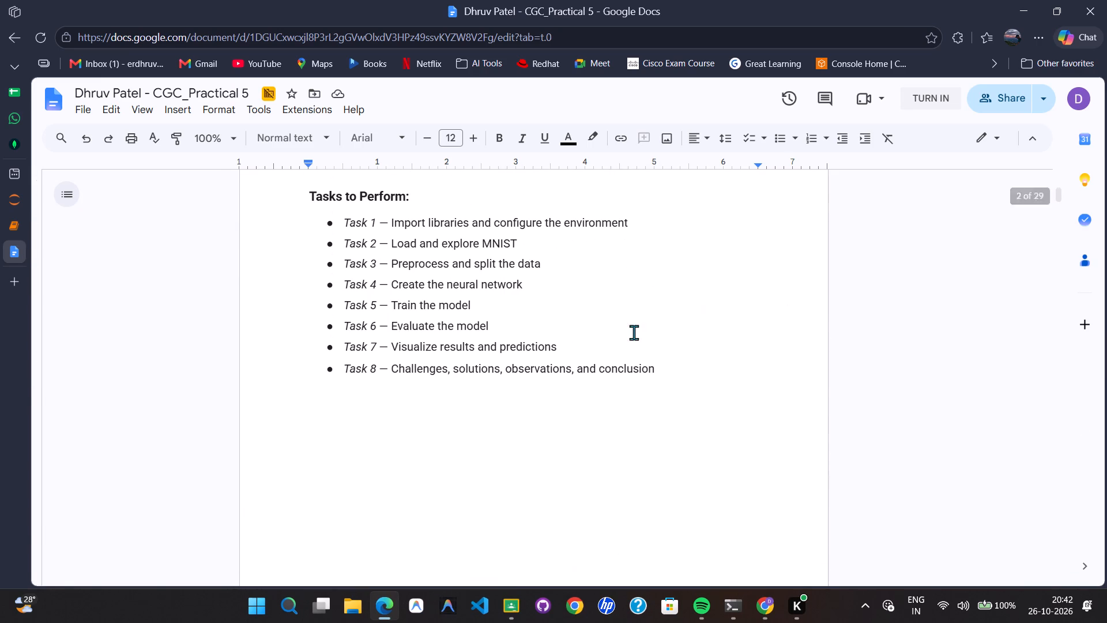
left_click(607, 350)
key("ctrl+shift+Left")
key("ctrl+shift+Left")
key("ctrl+shift+Left")
key("ctrl+shift+Left")
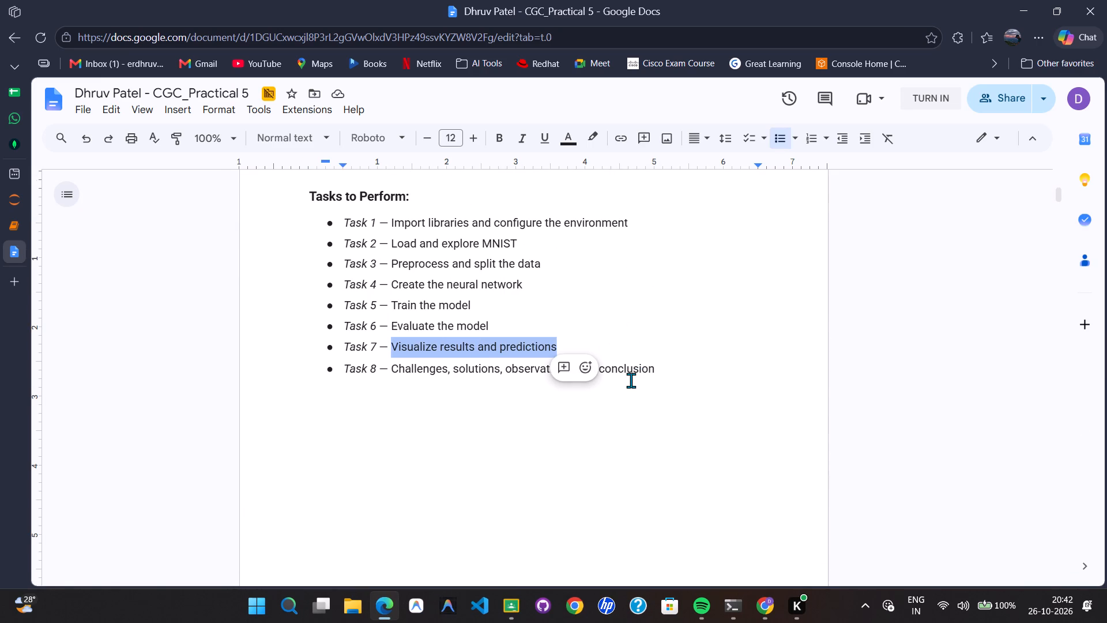
key("ctrl+c")
Replace the old Task 7 heading text "Create Deep Artificial Neural Network (ANN)" with the copied title "Visualize results and predictions".
scroll(628, 382, "down", 20)
scroll(628, 382, "down", 20)
scroll(628, 382, "down", 3)
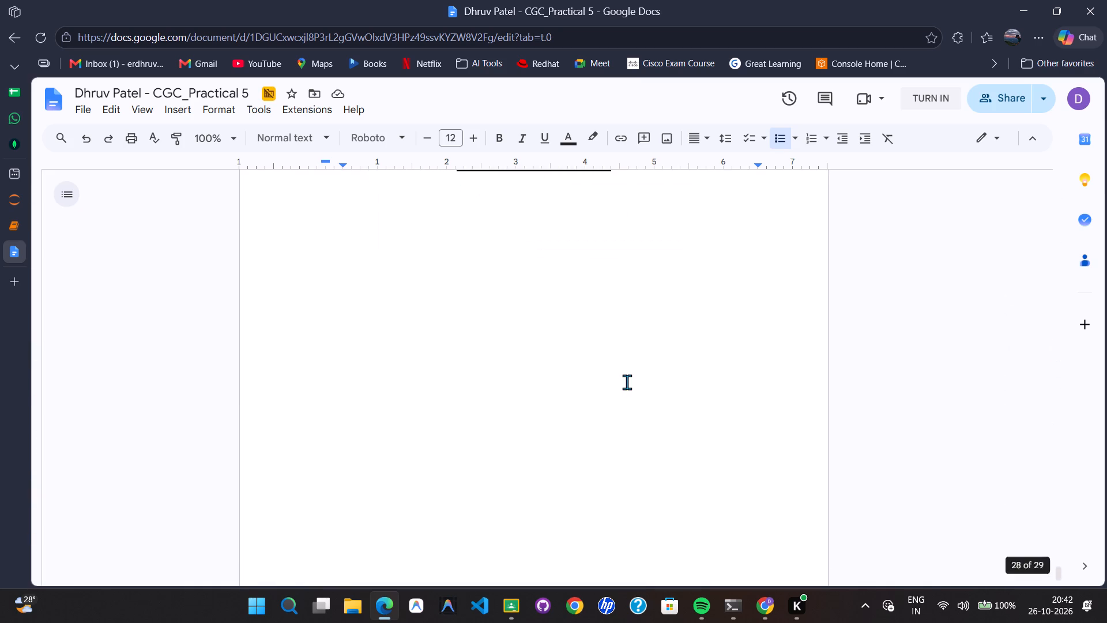
scroll(627, 382, "up", 9)
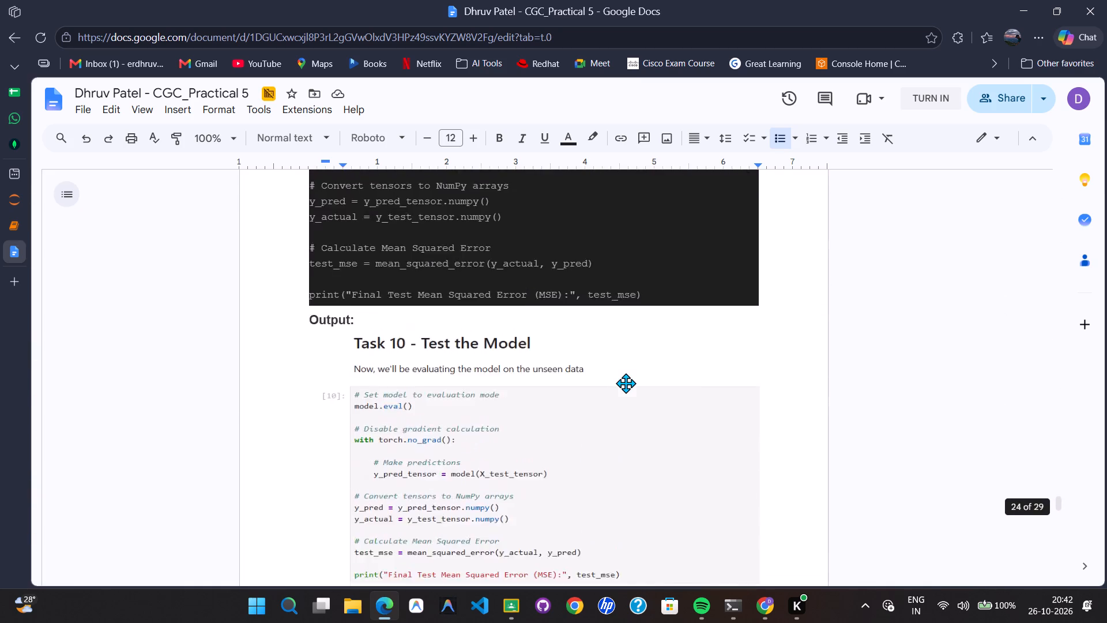
scroll(626, 383, "up", 6)
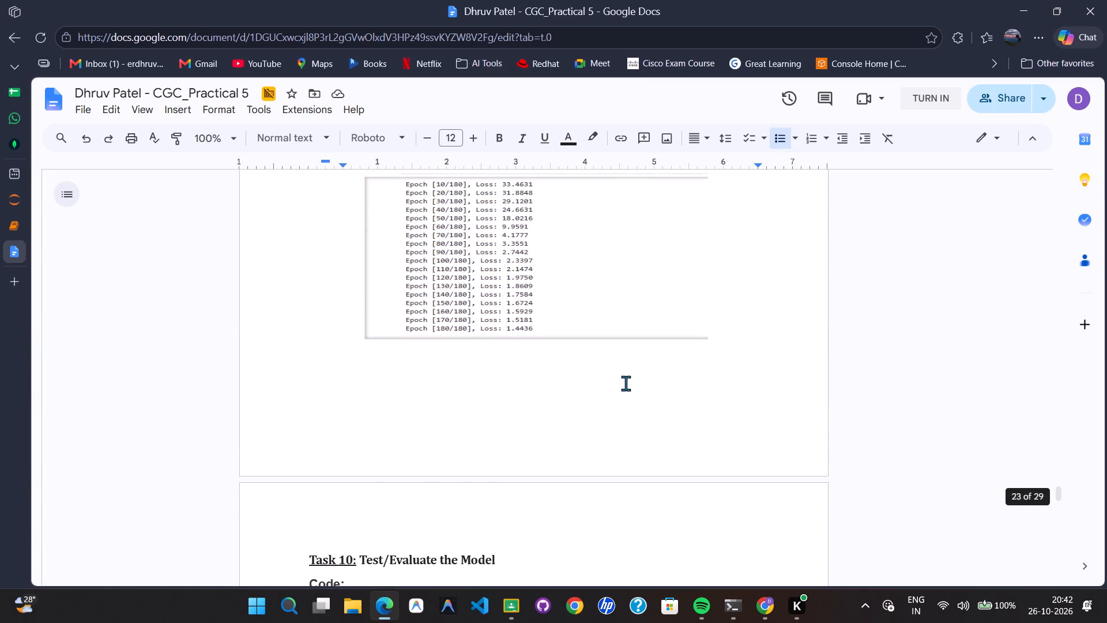
scroll(626, 383, "up", 2)
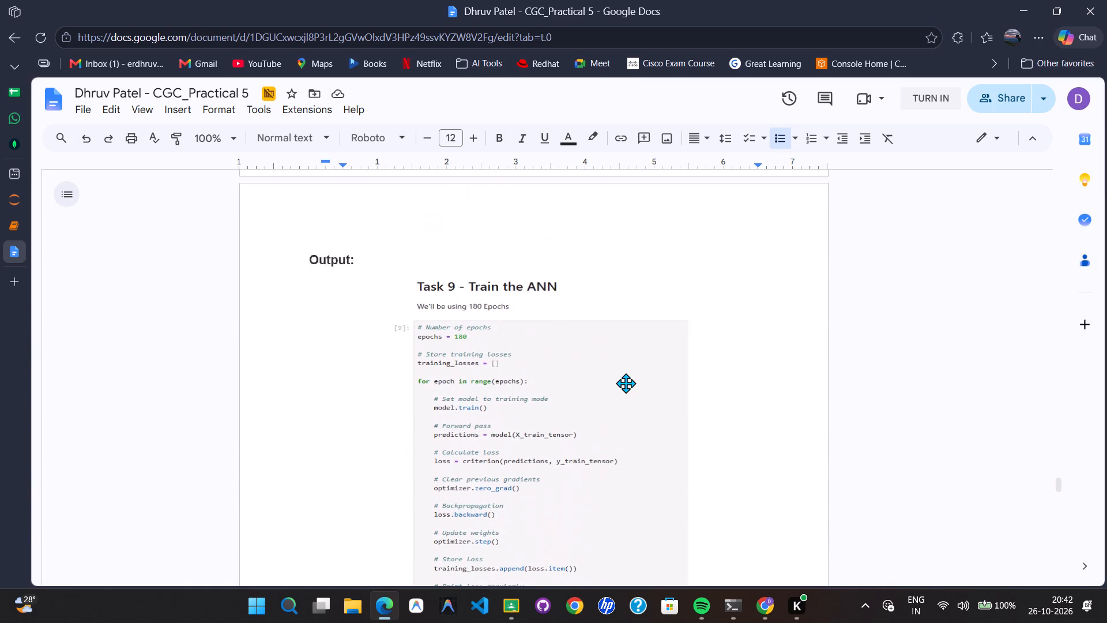
scroll(626, 383, "up", 1)
scroll(611, 581, "up", 1)
scroll(541, 364, "up", 3)
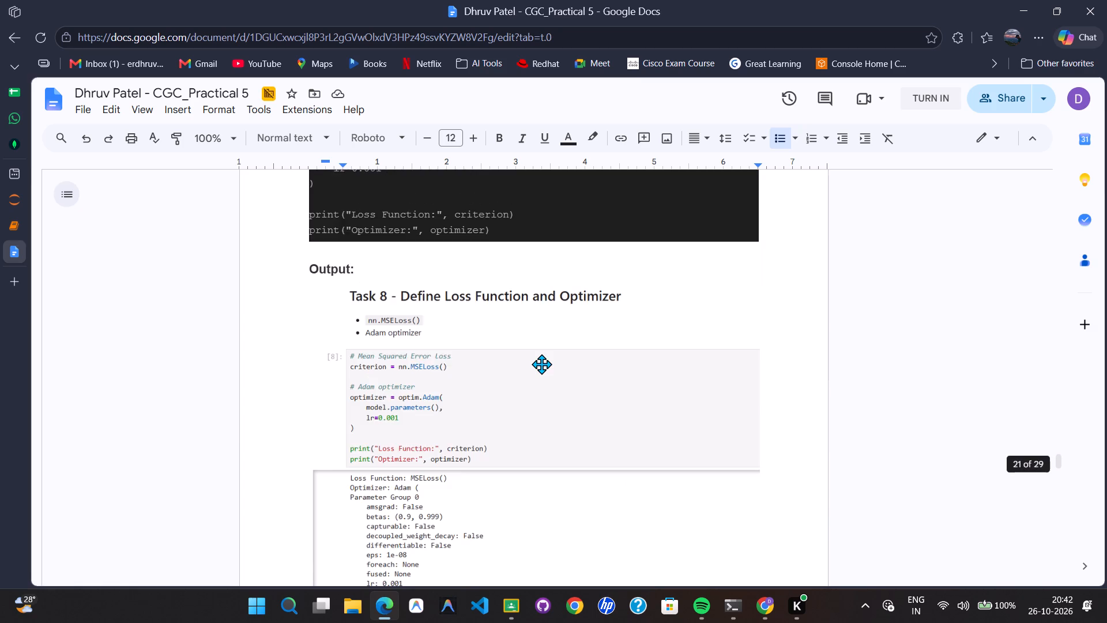
scroll(541, 364, "up", 4)
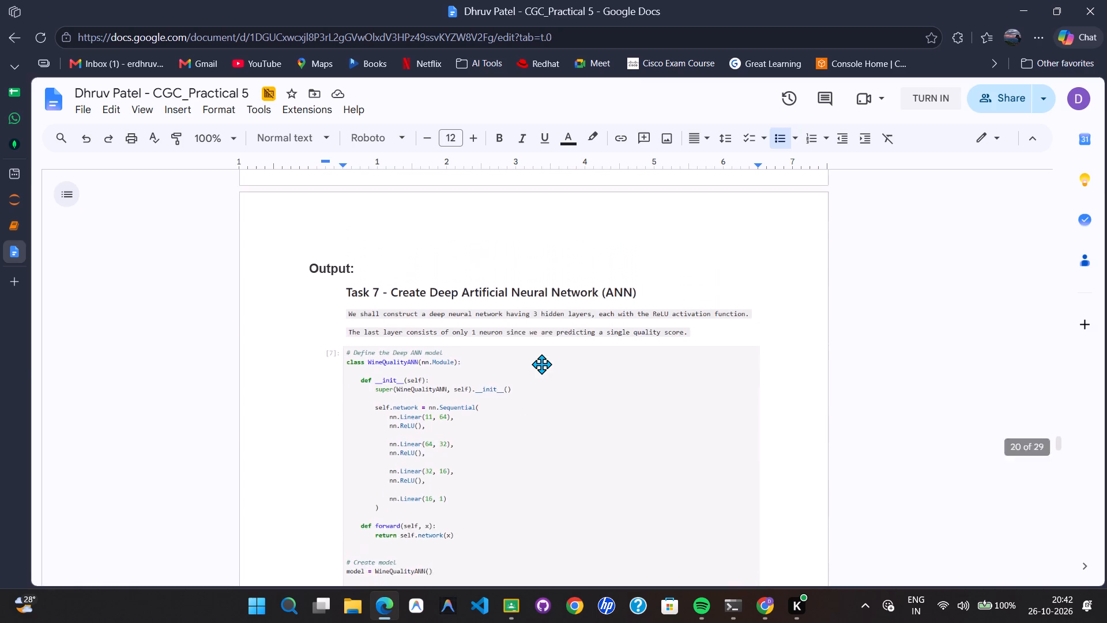
scroll(541, 364, "up", 1)
left_click(541, 364)
scroll(541, 364, "up", 3)
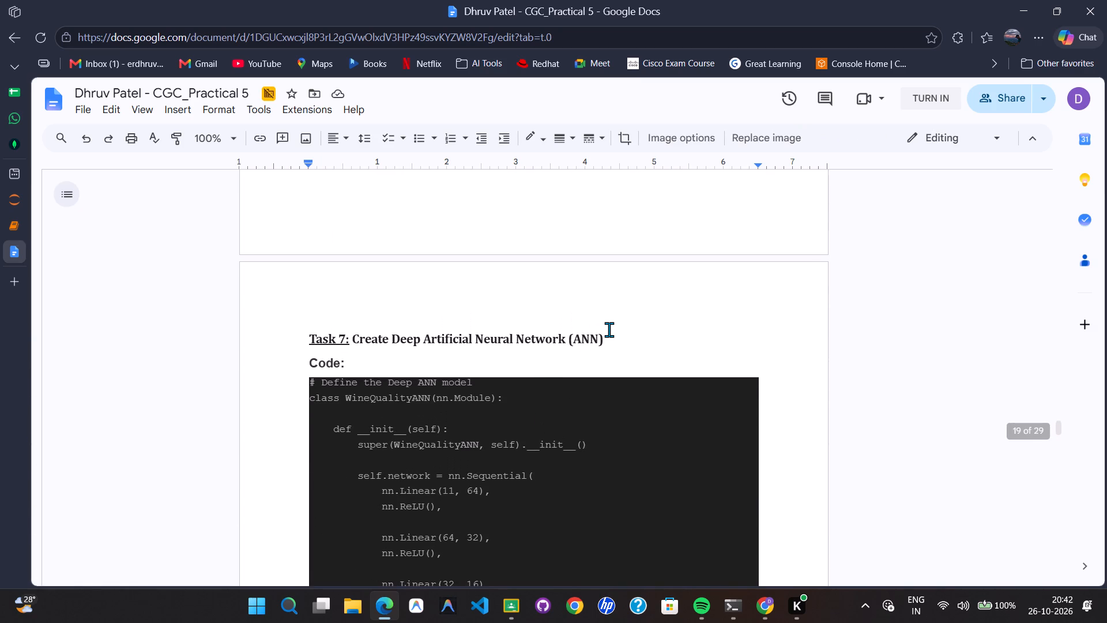
left_click(611, 329)
key("ctrl+shift+Left")
key("ctrl+shift+Left")
key("ctrl+shift+Left")
key("ctrl+shift+Left")
key("ctrl+shift+Left")
key("ctrl+shift+Left")
key("ctrl+shift+Left")
key("ctrl+shift+Left")
key("ctrl+shift+Left")
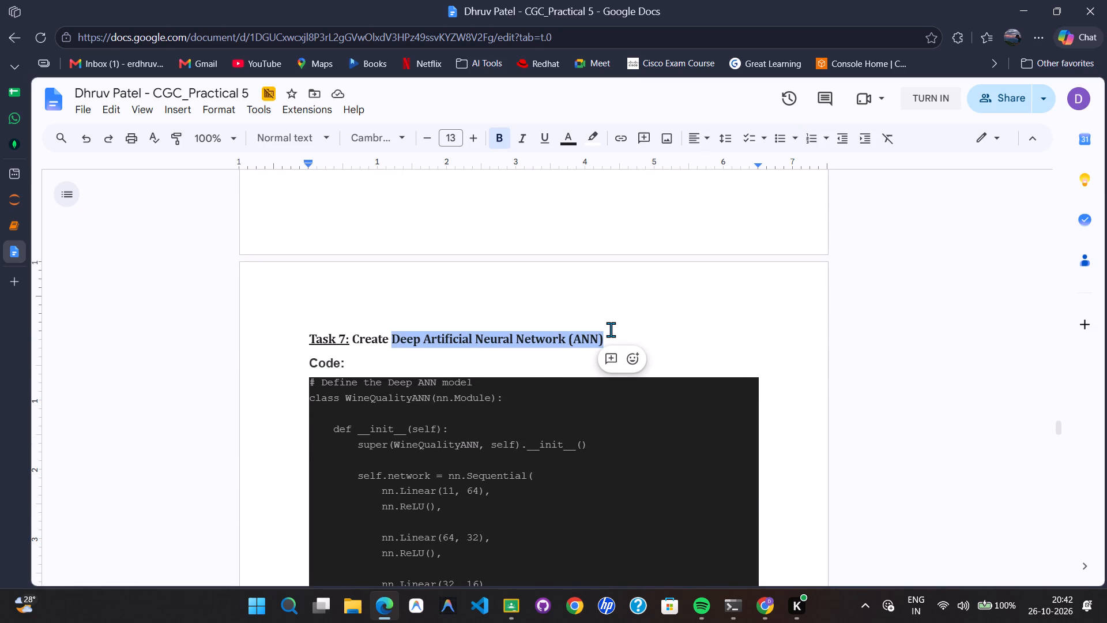
key("ctrl+shift+Right")
key("shift+Right")
key("ctrl+v")
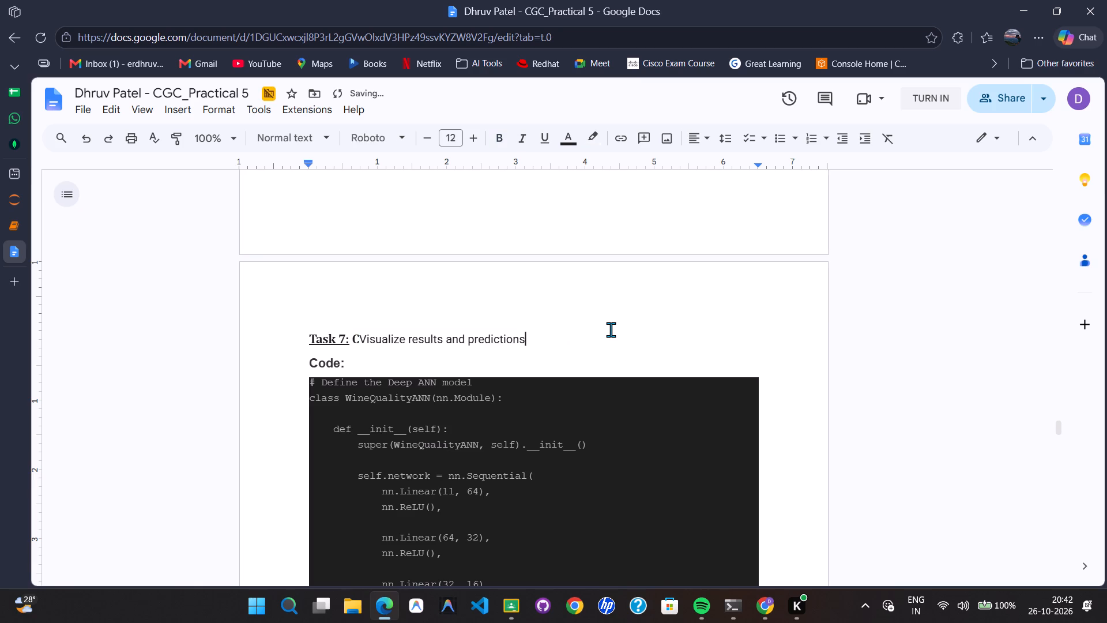
Match the pasted Task 7 title to the bold 13 pt Cambria heading format and delete the stray "C" before it.
key("ctrl+Left")
key("ctrl+Up")
key("ctrl+Right")
key("ctrl+Right")
key("ctrl+Right")
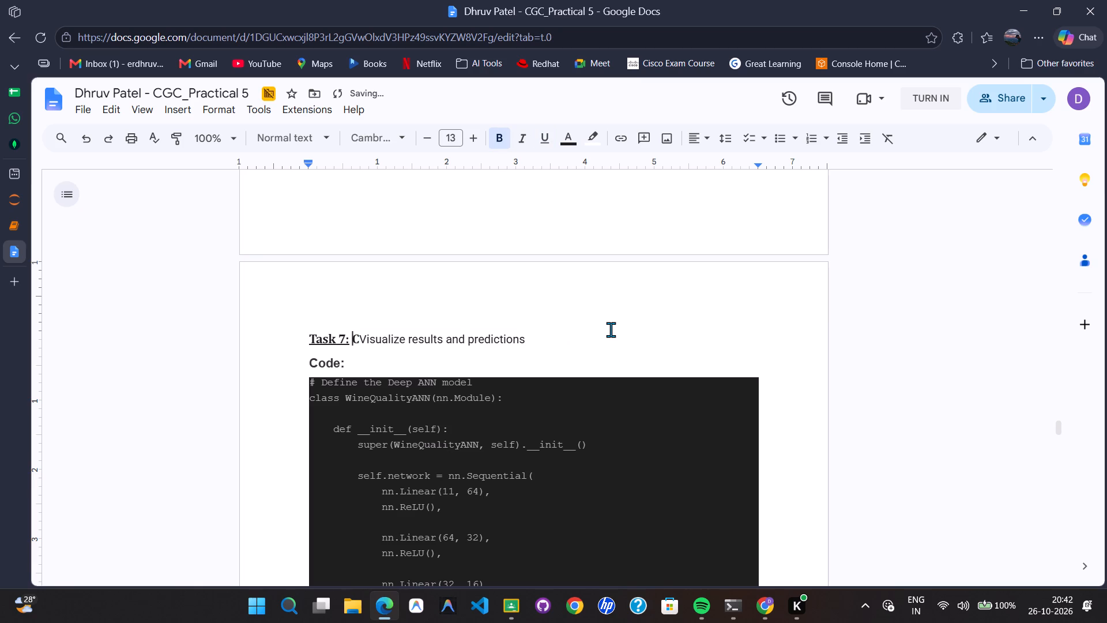
key("shift+Right")
left_click(178, 139)
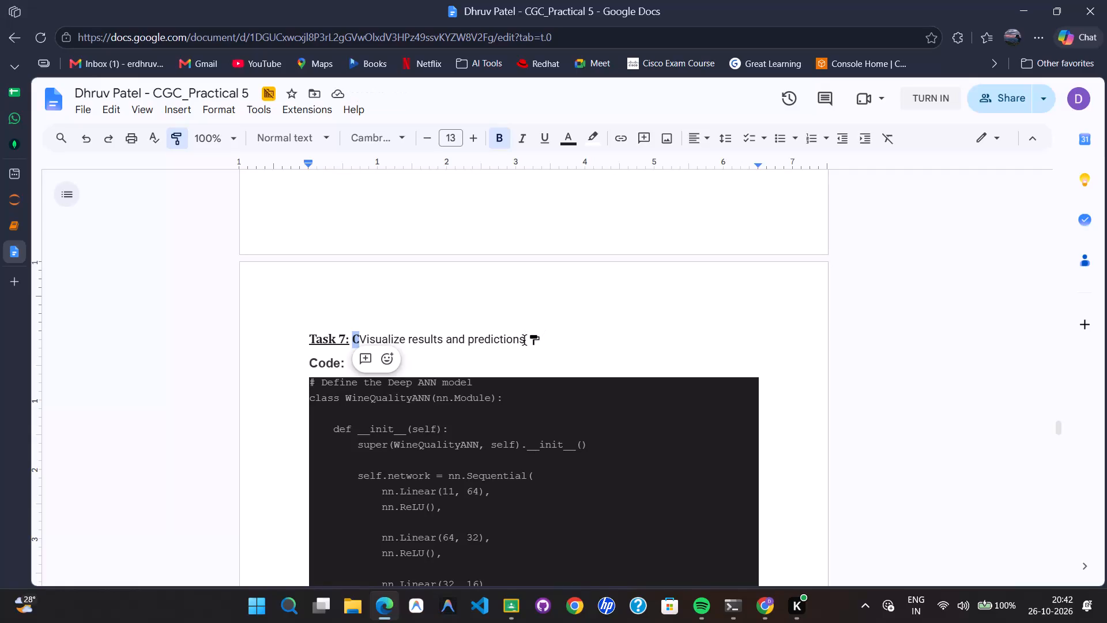
left_click_drag(531, 337, 355, 342)
left_click(362, 341)
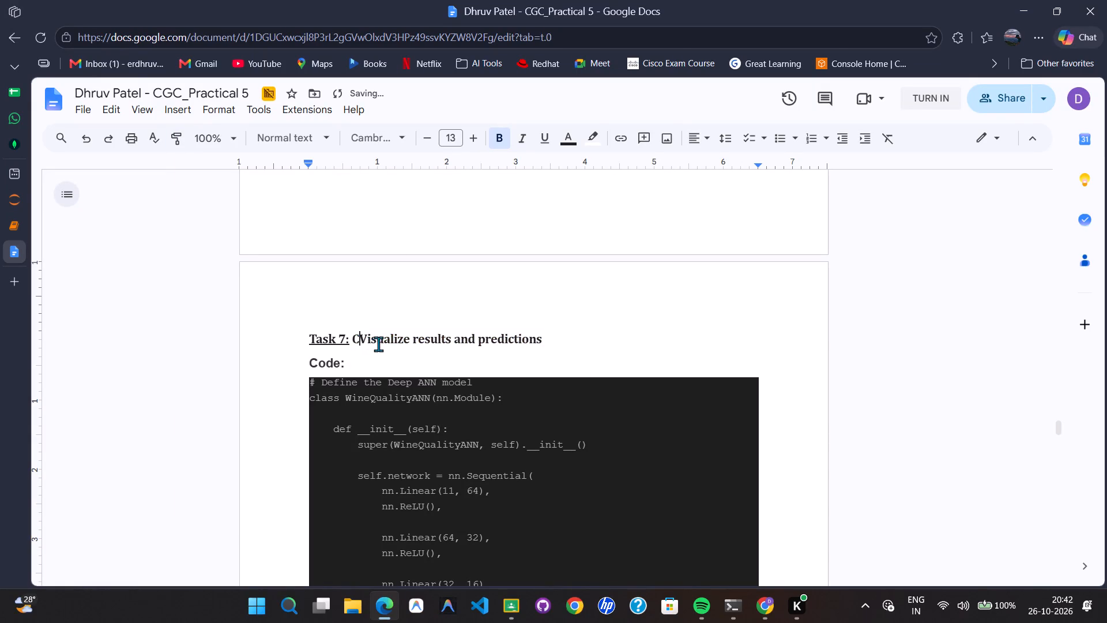
key("BackSpace")
Replace the WineQualityANN code under the Task 7 heading with the notebook's Task 7 code that plots training and validation loss.
left_click(518, 363)
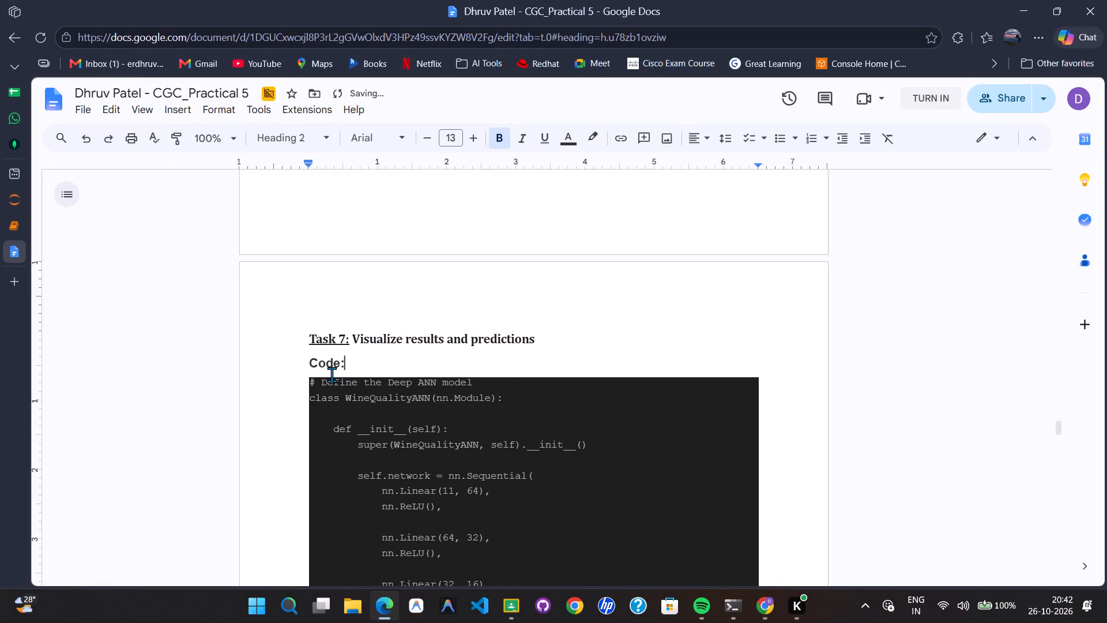
left_click(311, 379)
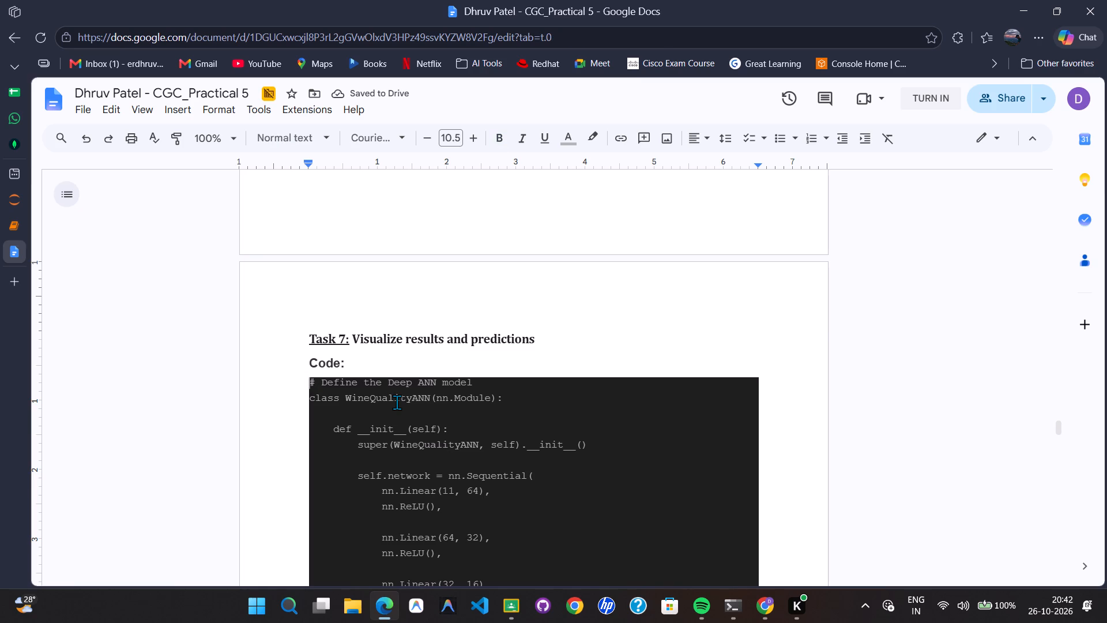
key("shift+Down")
key("shift+Down")
key("shift+Down")
key("shift+Down")
key("shift+Down")
key("shift+Down")
key("shift+Down")
key("shift+Down")
key("shift+Down")
key("shift+Down")
key("shift+Down")
key("shift+Down")
key("shift+Down")
key("shift+Down")
key("shift+Down")
key("shift+Down")
key("shift+Down")
key("shift+Down")
key("shift+Down")
key("shift+Down")
key("shift+Down")
key("shift+Down")
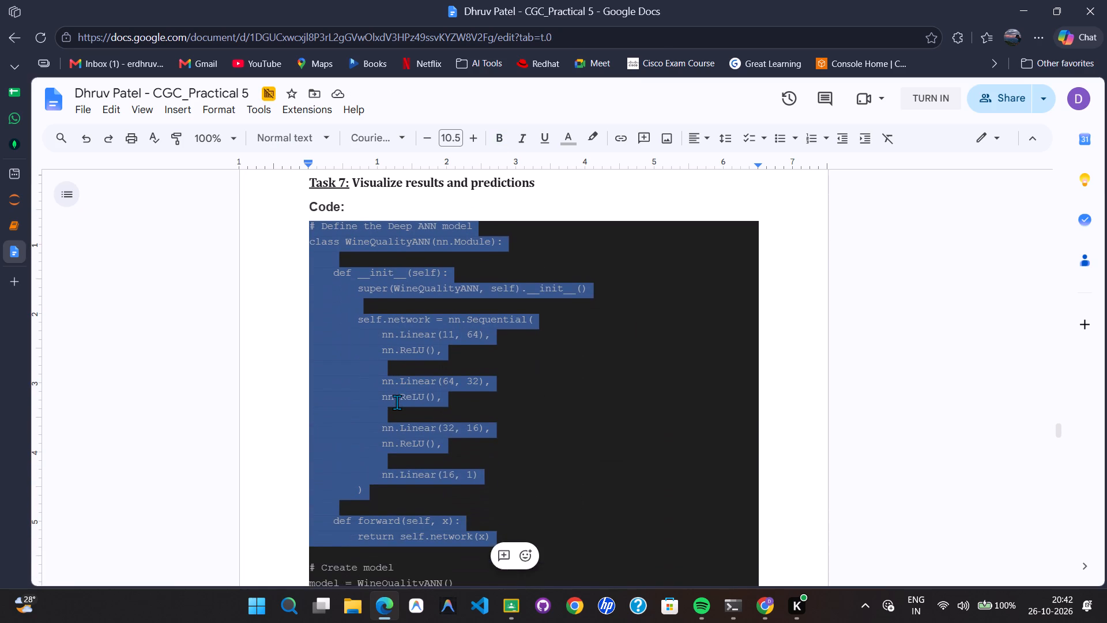
key("ctrl+shift+Down")
key("ctrl+shift+Down")
key("ctrl+shift+Down")
key("ctrl+shift+Down")
key("ctrl+shift+Down")
key("ctrl+shift+Down")
key("ctrl+shift+Down")
key("ctrl+shift+Down")
key("ctrl+shift+Up")
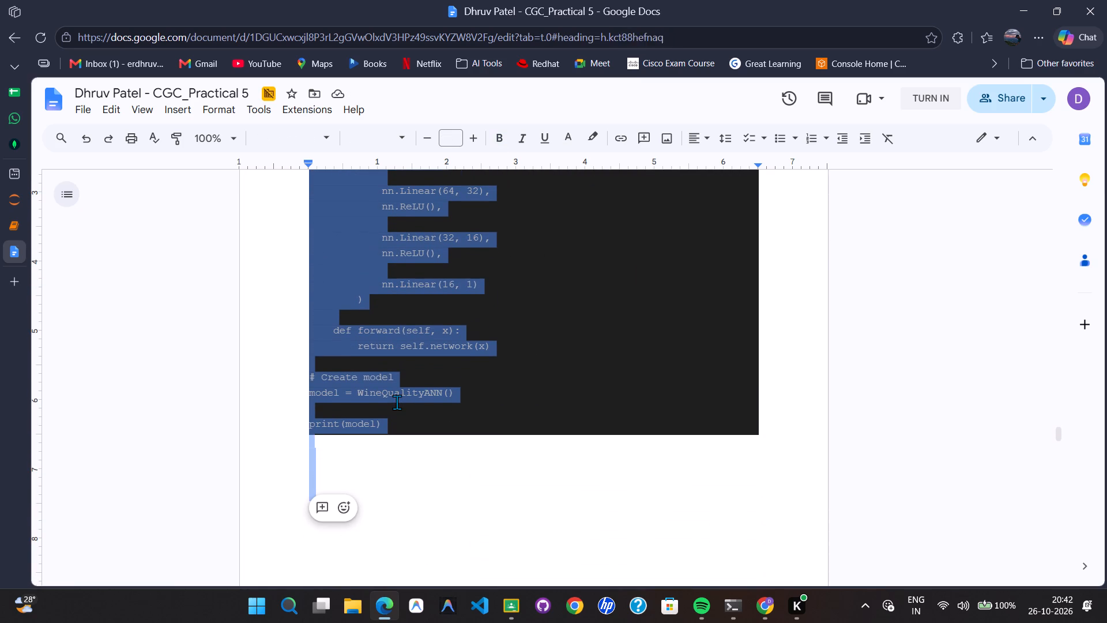
key("ctrl+shift+Up")
key("ctrl+shift+Up")
key("shift+Left")
key("shift+Left")
key("alt+Tab")
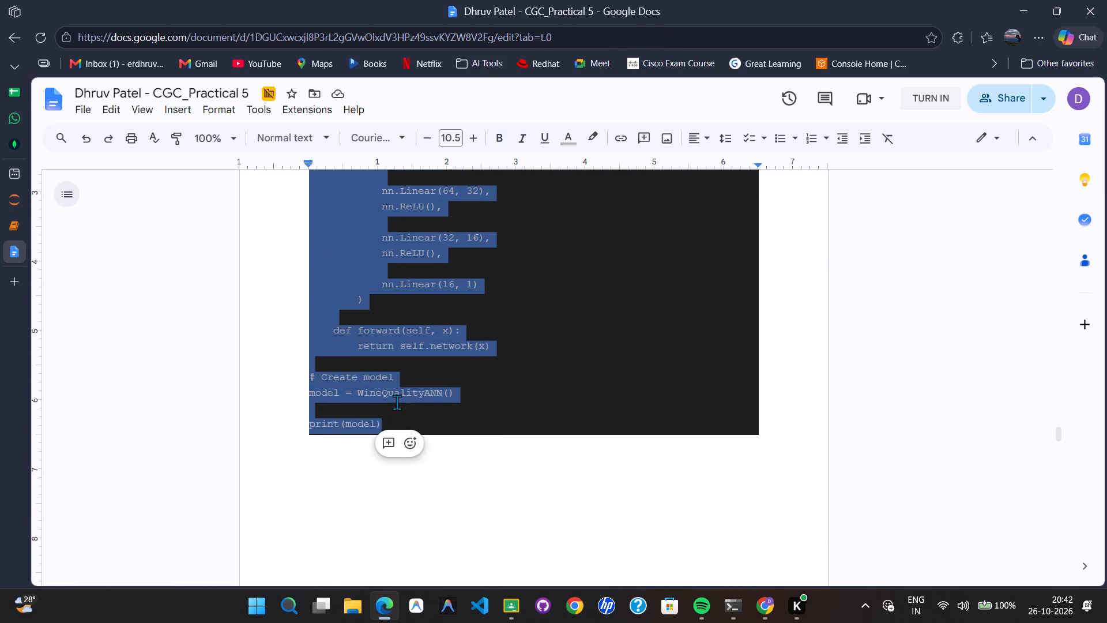
left_click(401, 353)
key("ctrl+a")
key("ctrl+c")
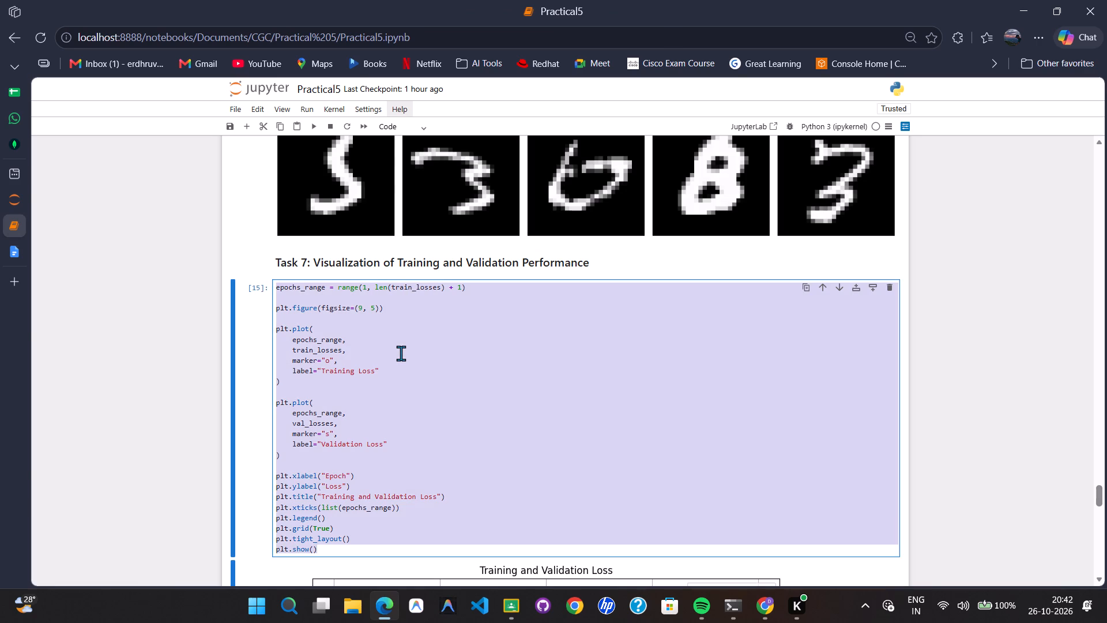
key("alt+Tab")
key("ctrl+v")
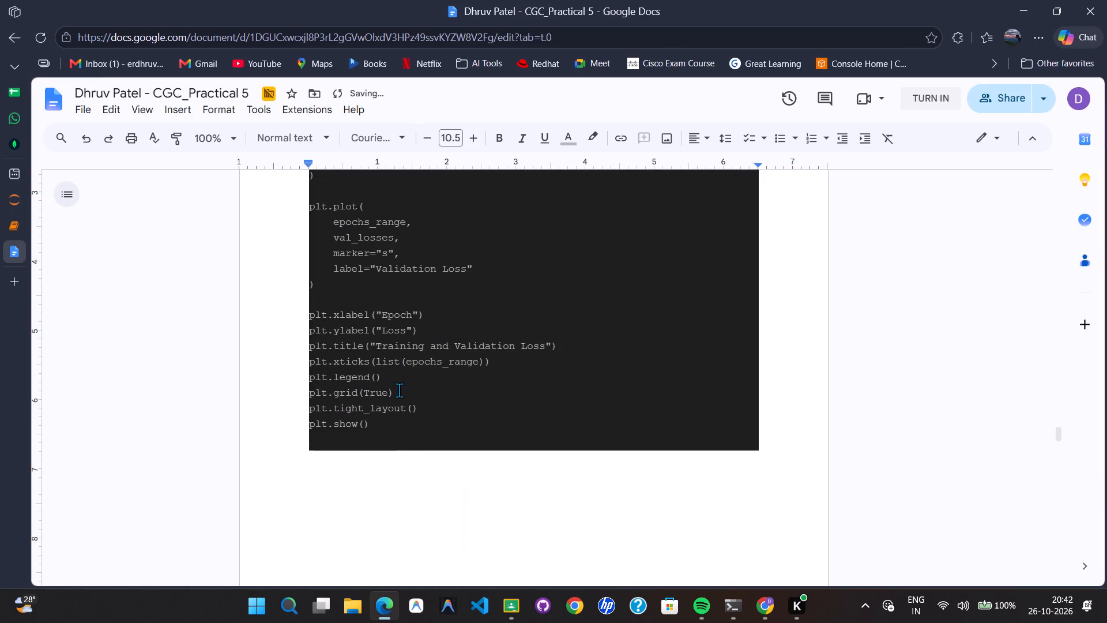
Delete the empty last line of the Task 7 code block, after plt.show().
key("BackSpace")
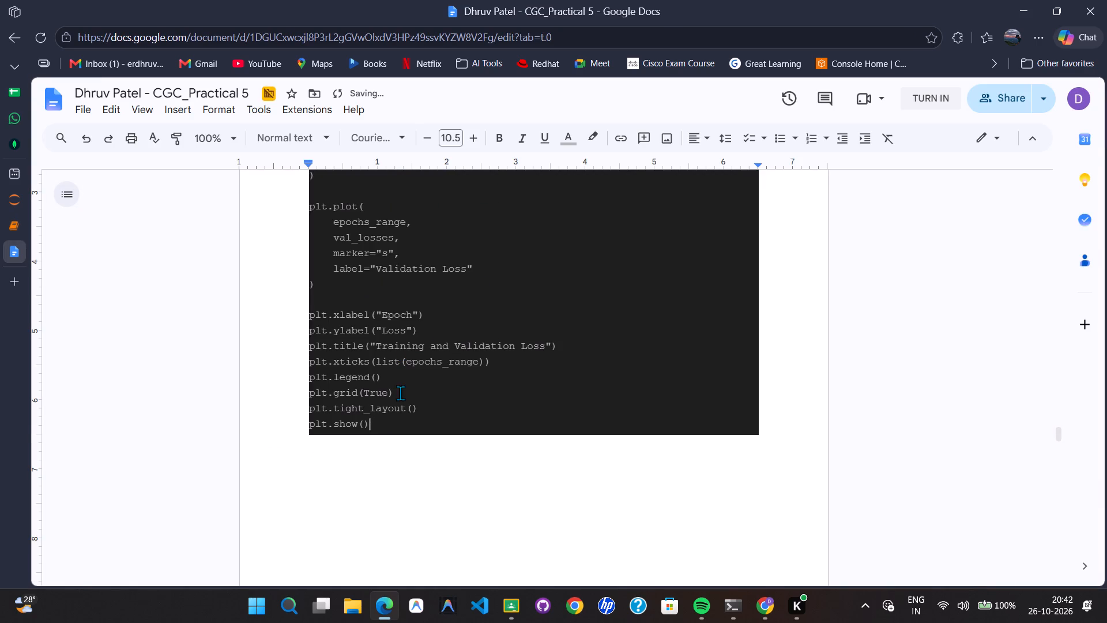
Capture a screenshot of the "Training and Validation Loss" plot in the Jupyter notebook.
key("alt+Tab")
scroll(434, 409, "down", 7)
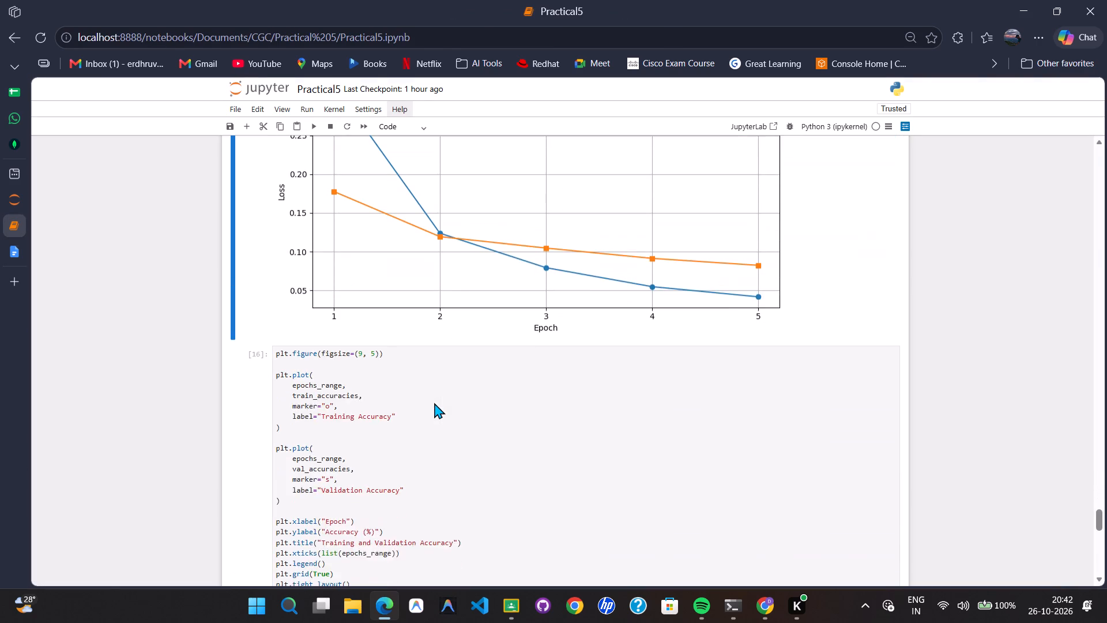
scroll(434, 403, "up", 1)
left_click(401, 423)
key("alt+Tab")
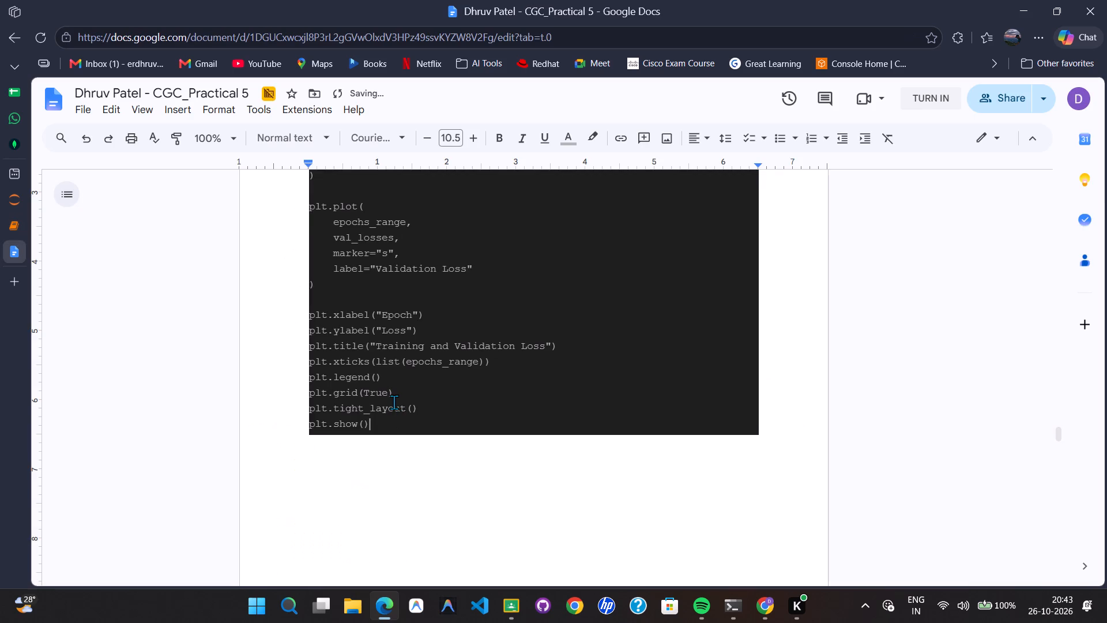
scroll(394, 402, "up", 1)
scroll(394, 401, "down", 7)
key("alt+Tab")
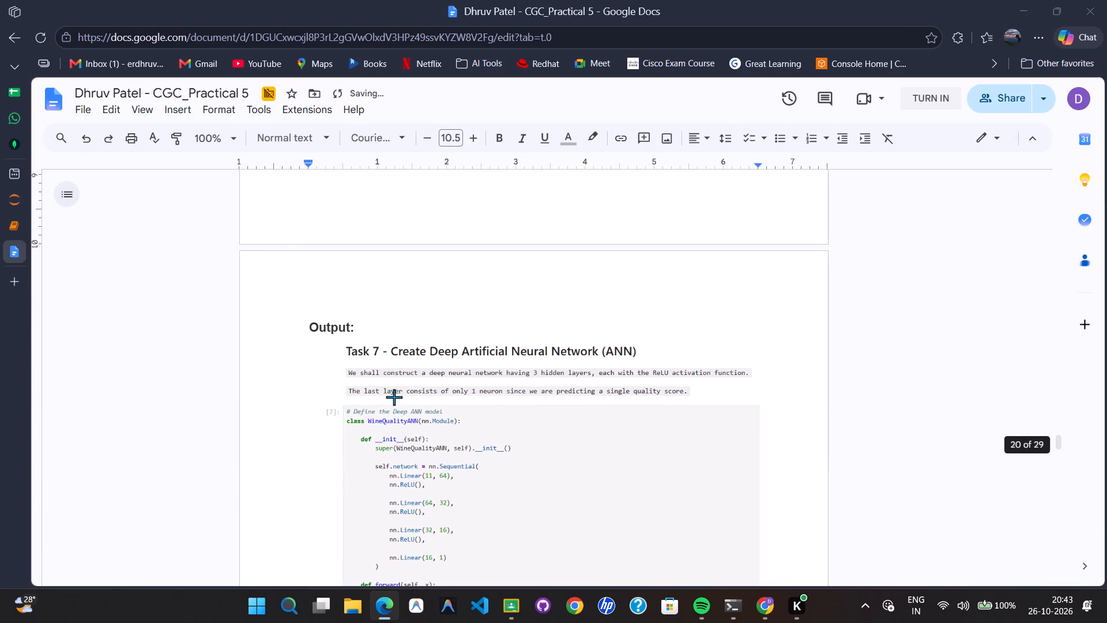
scroll(394, 397, "up", 2)
key("shift+super+s")
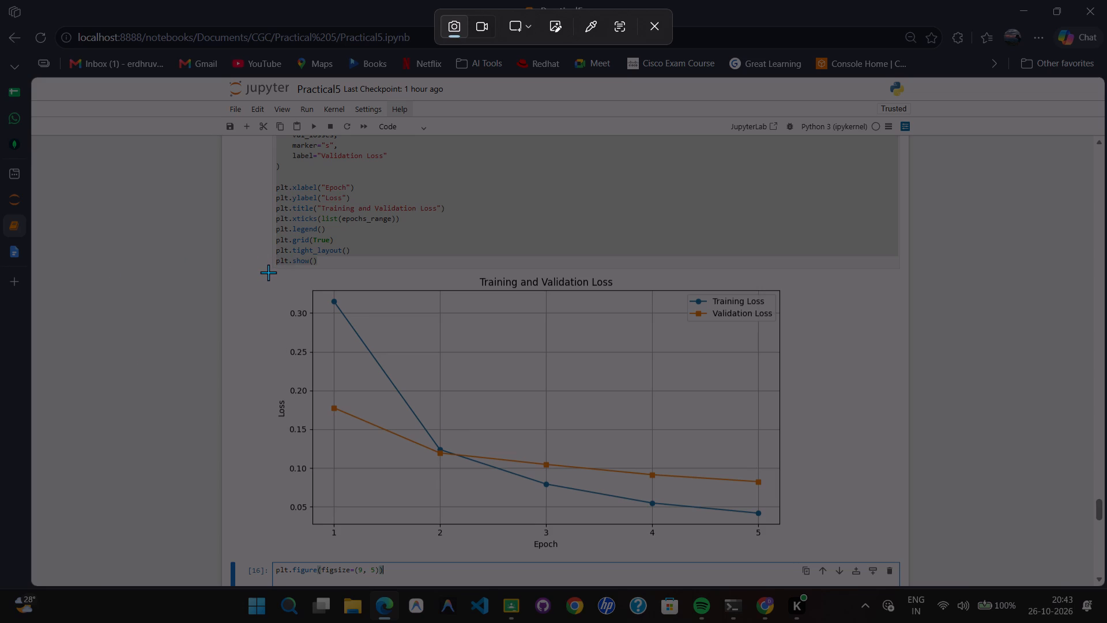
left_click_drag(270, 272, 854, 532)
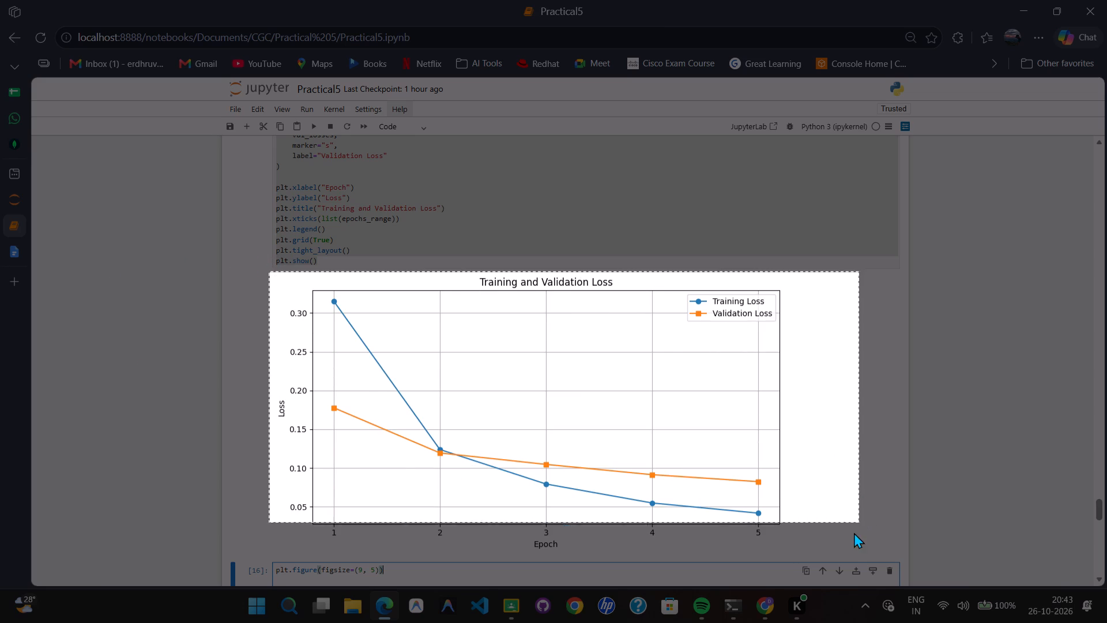
left_click_drag(854, 532, 823, 549)
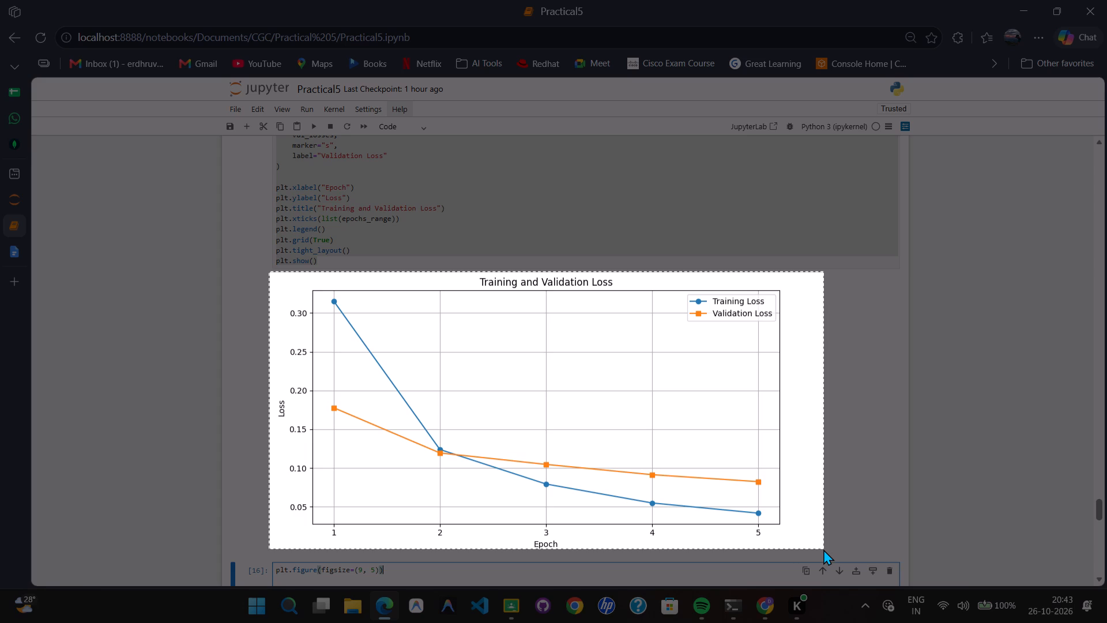
left_click_drag(823, 549, 816, 553)
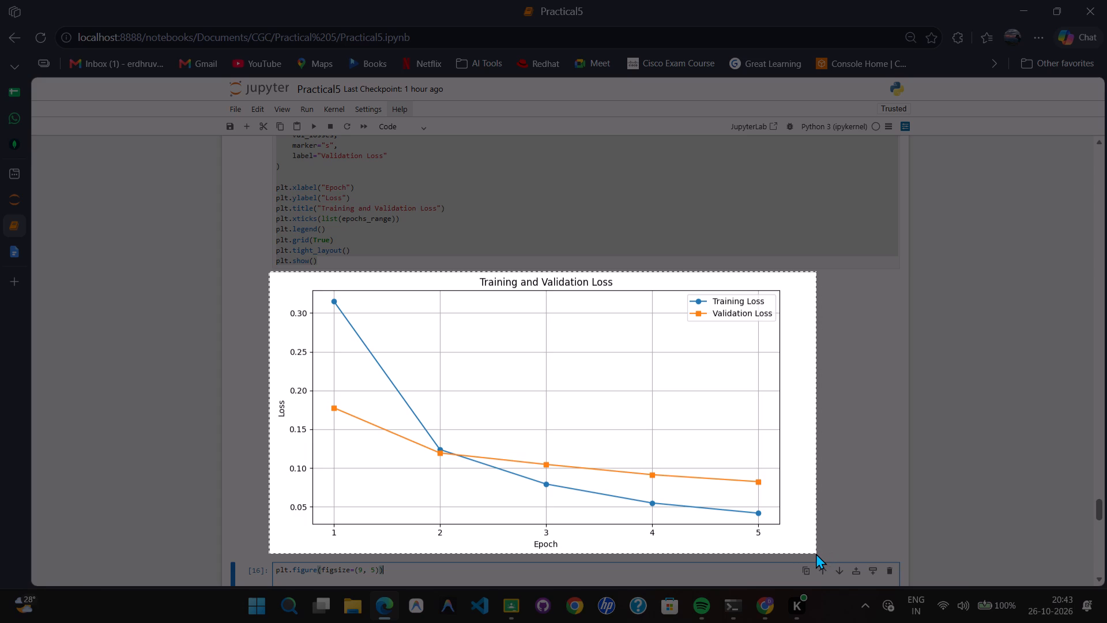
left_click_drag(816, 553, 811, 552)
Replace the old WineQualityANN image under Task 7's "Output:" heading in the document with the captured loss plot.
key("alt+Tab")
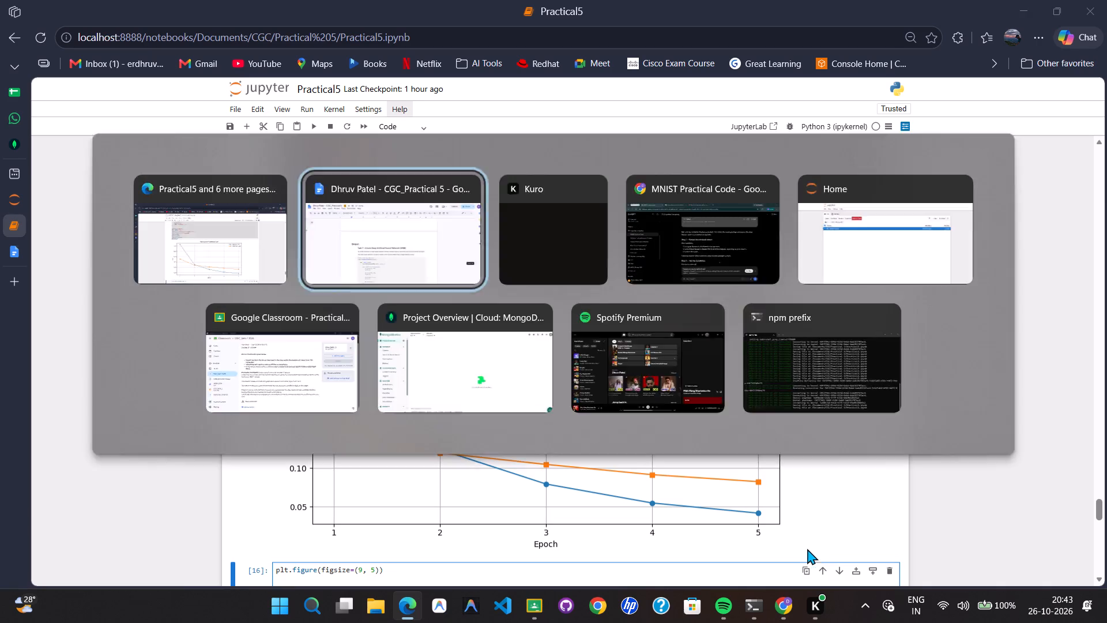
left_click(427, 398)
scroll(427, 398, "up", 1)
scroll(427, 398, "down", 2)
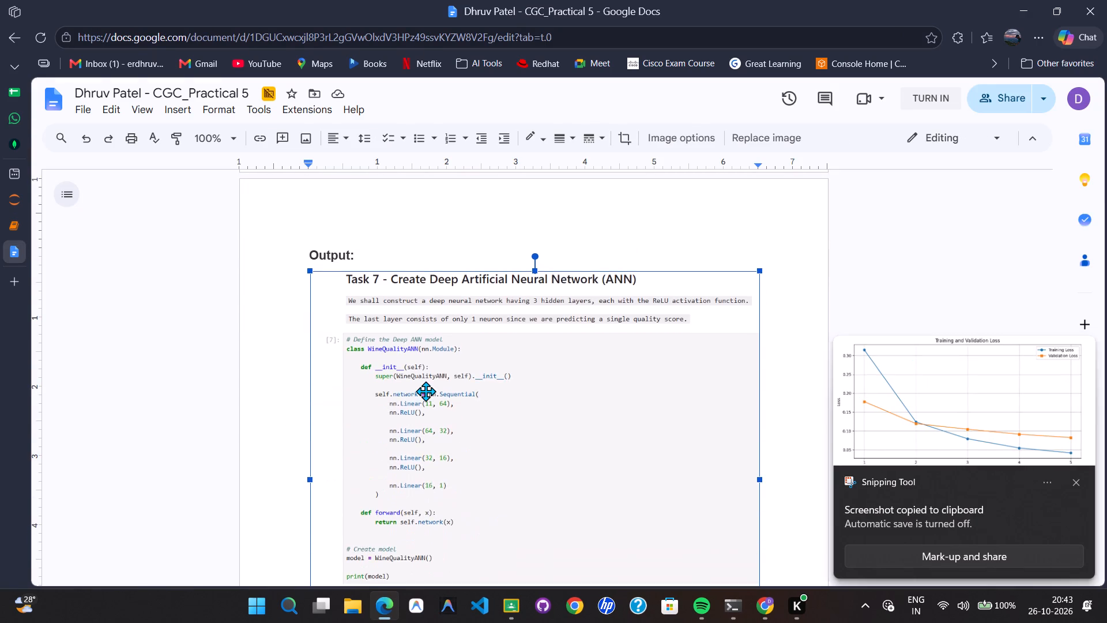
key("ctrl+v")
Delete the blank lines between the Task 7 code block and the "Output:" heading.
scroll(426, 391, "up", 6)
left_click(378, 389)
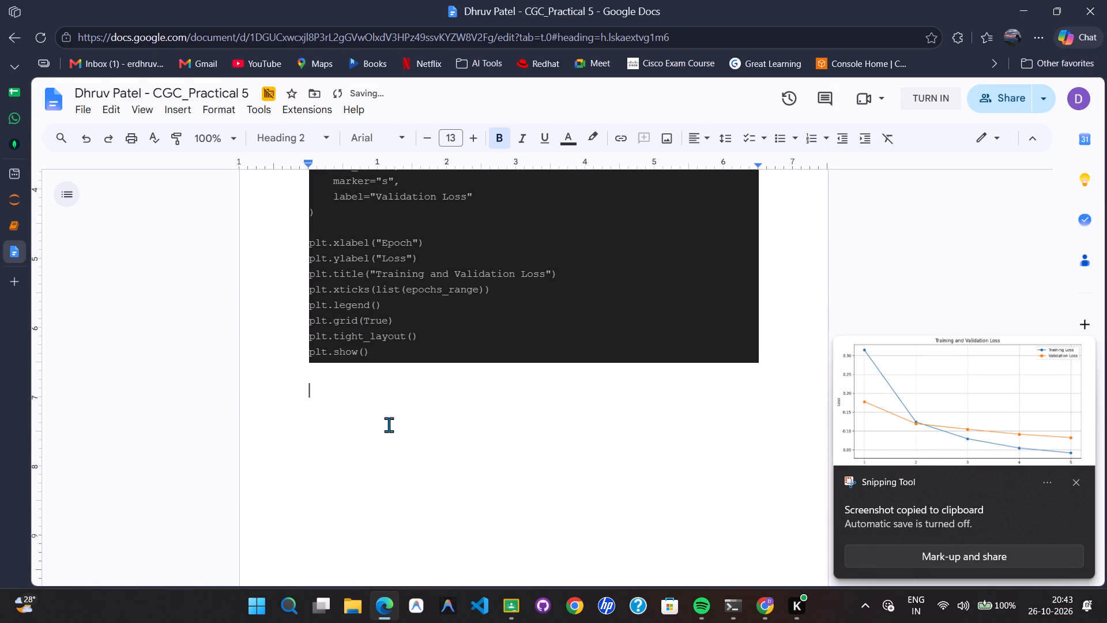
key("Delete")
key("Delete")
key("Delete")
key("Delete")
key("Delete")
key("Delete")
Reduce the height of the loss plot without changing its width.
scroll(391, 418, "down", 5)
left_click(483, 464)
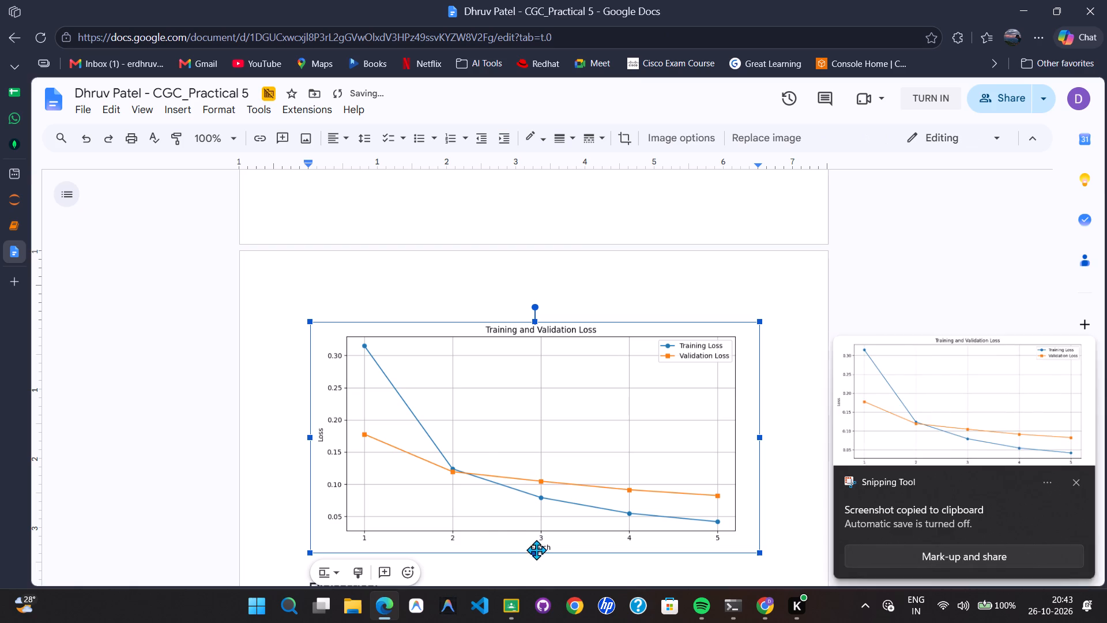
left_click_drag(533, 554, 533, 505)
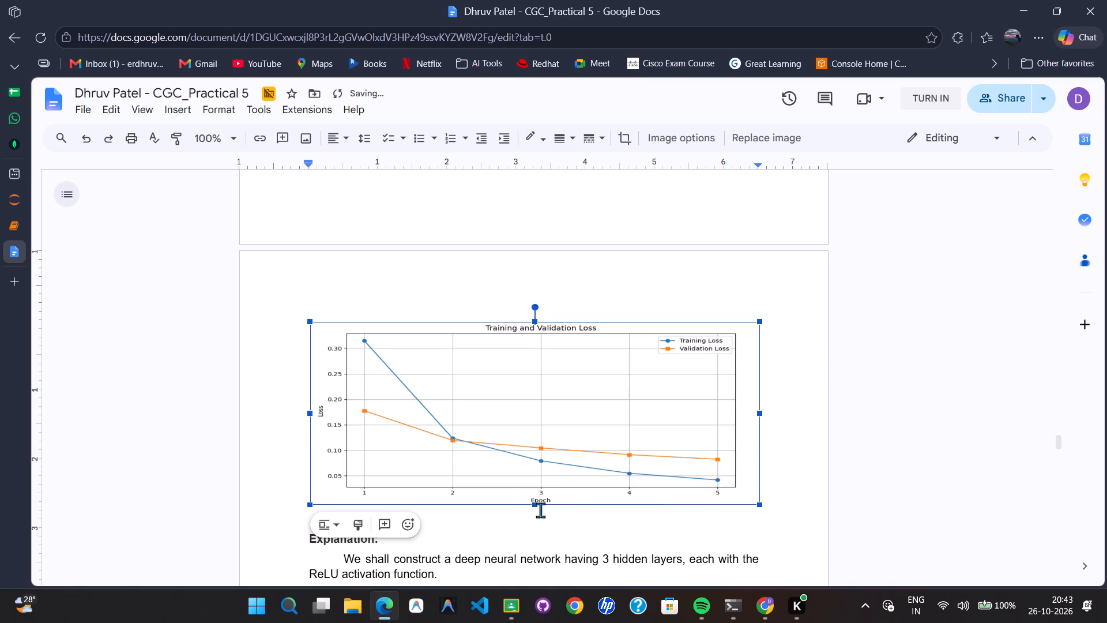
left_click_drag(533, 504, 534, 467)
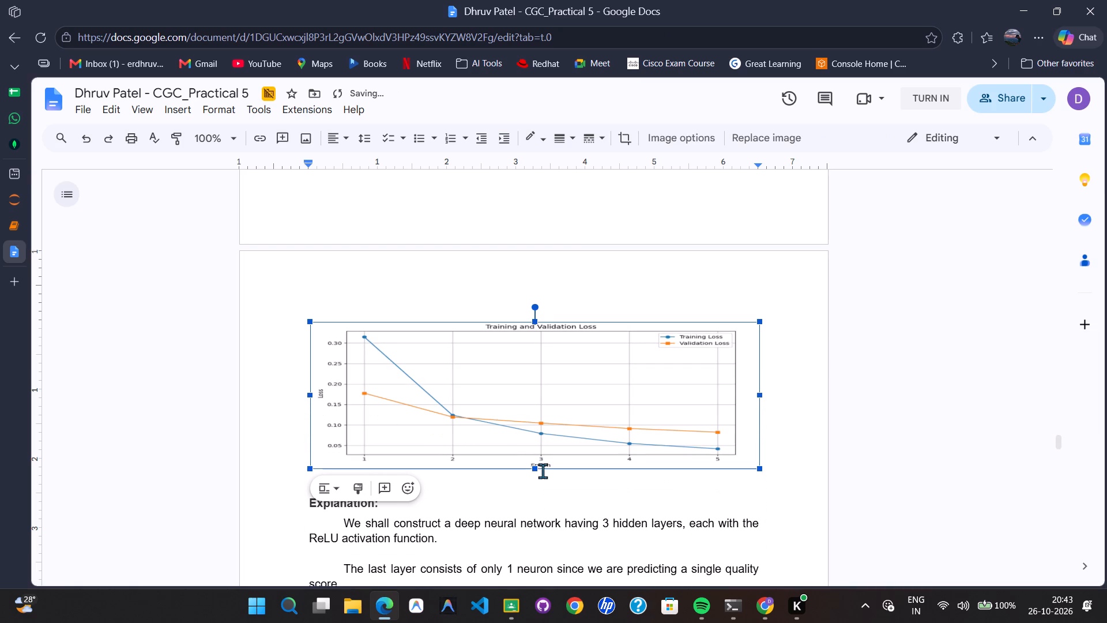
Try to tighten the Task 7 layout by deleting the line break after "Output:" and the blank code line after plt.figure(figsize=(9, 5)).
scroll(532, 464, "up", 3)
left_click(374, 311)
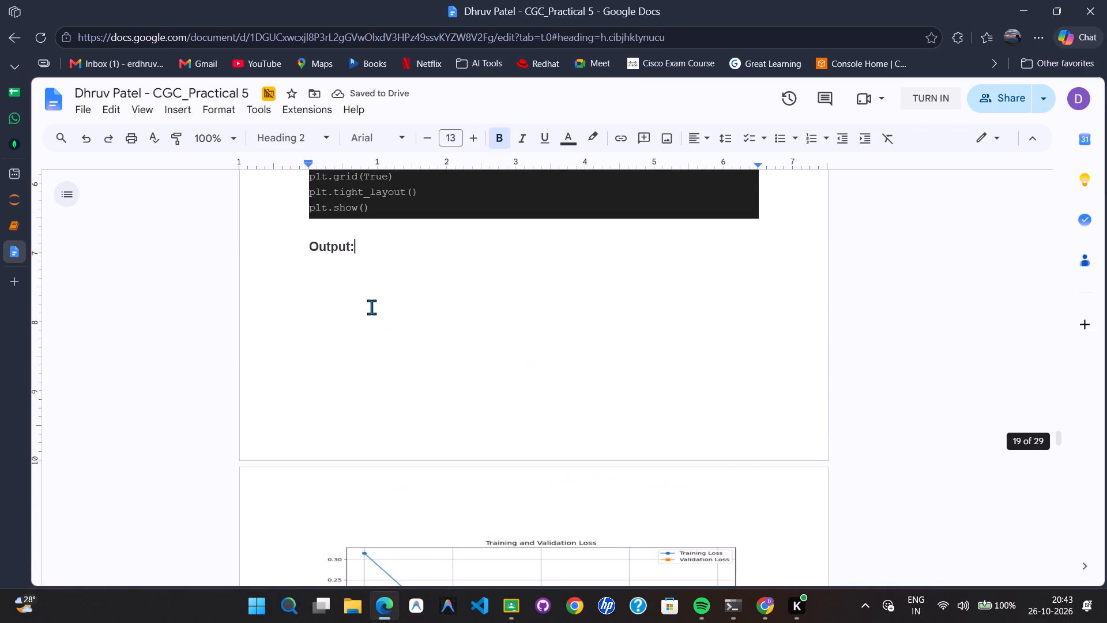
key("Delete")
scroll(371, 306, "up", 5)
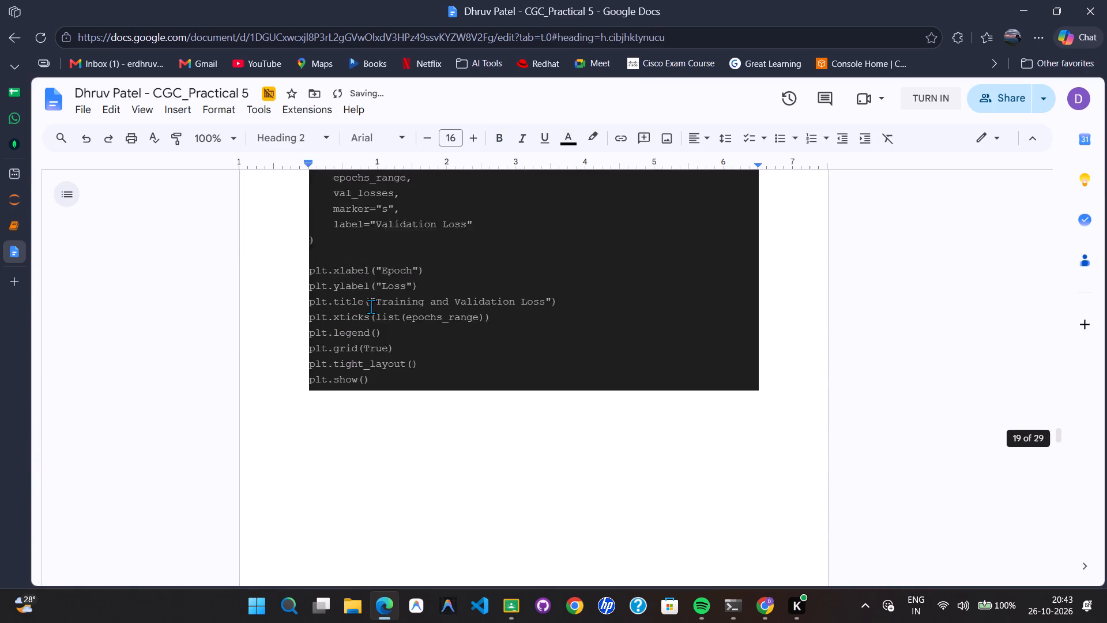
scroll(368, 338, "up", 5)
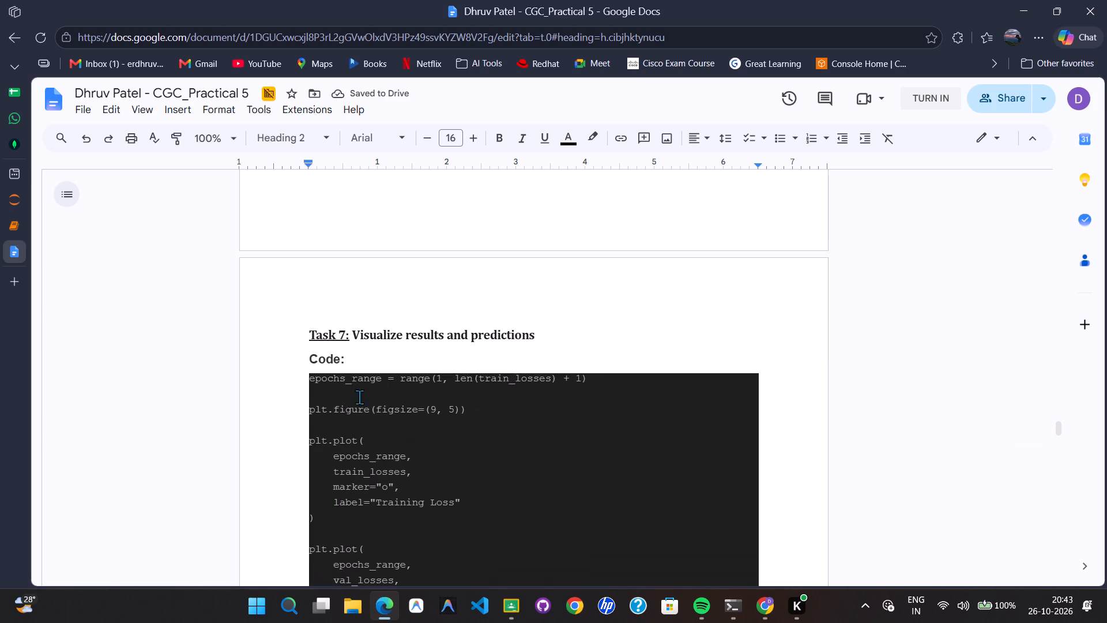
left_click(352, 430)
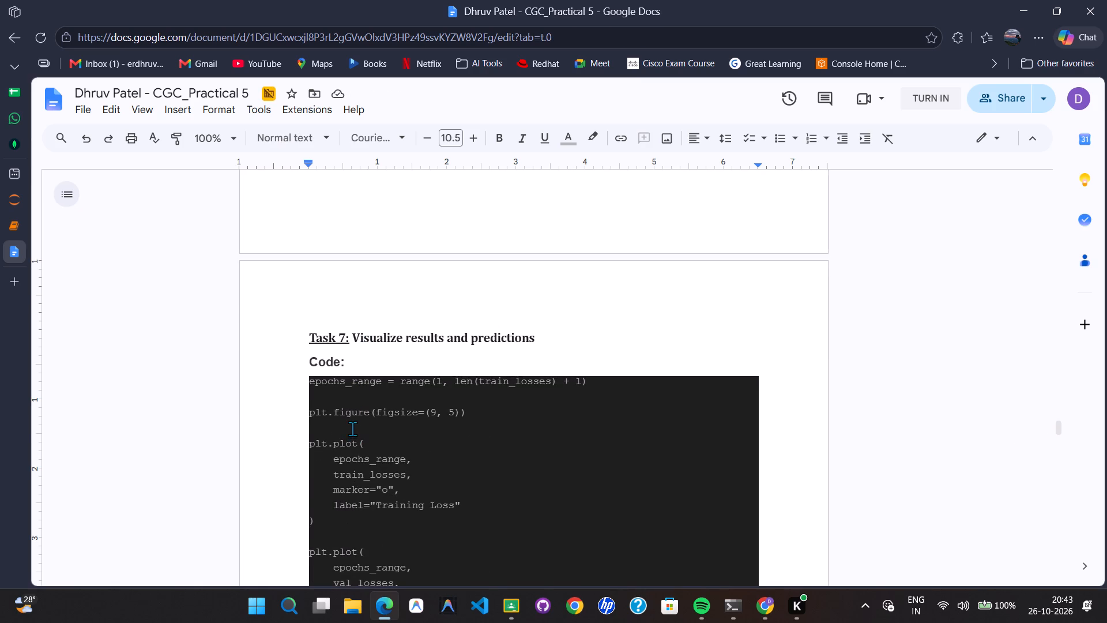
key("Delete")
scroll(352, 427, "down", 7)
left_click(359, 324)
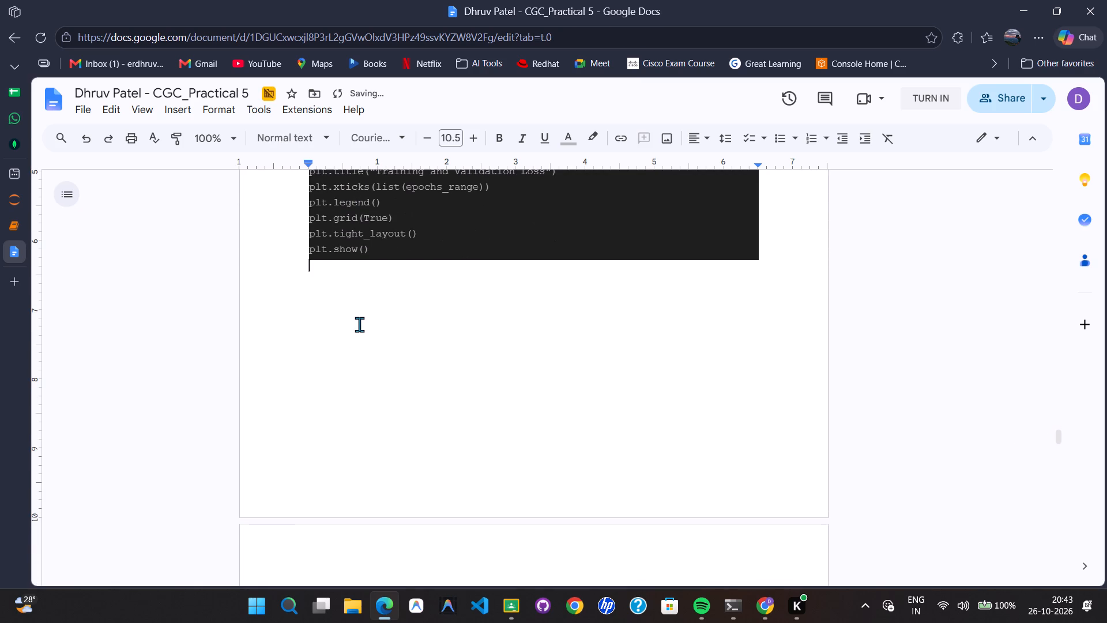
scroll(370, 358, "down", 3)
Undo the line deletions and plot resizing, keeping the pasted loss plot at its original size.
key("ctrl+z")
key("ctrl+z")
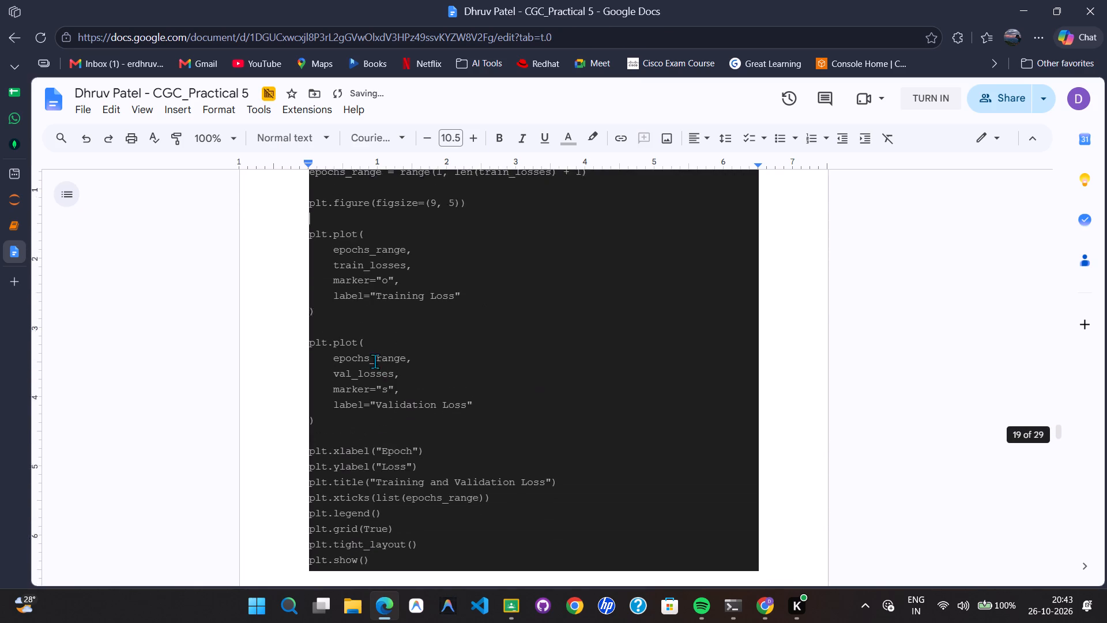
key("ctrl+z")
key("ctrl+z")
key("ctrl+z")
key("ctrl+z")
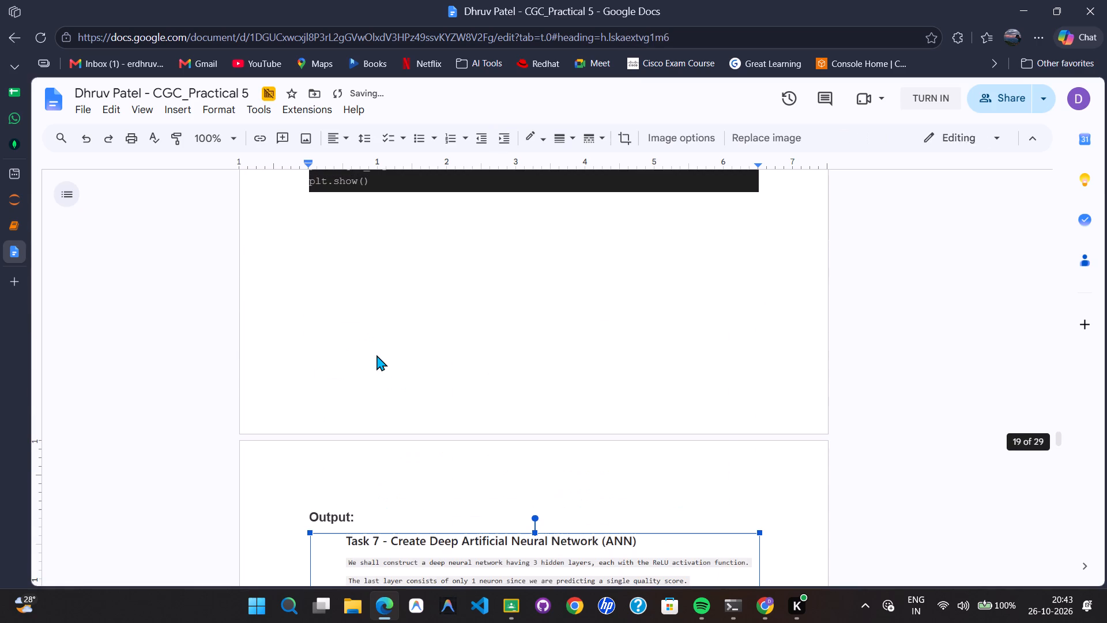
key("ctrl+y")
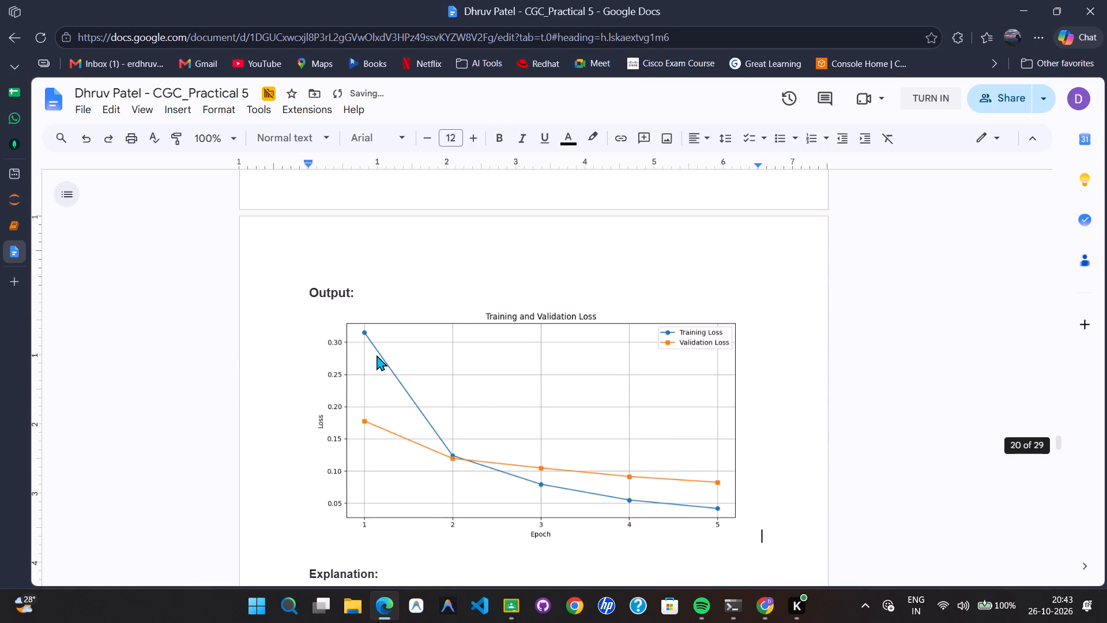
Copy the Task 7 block from the "Code:" heading through the "Output:" heading and its loss plot.
scroll(376, 355, "down", 2)
scroll(509, 407, "up", 8)
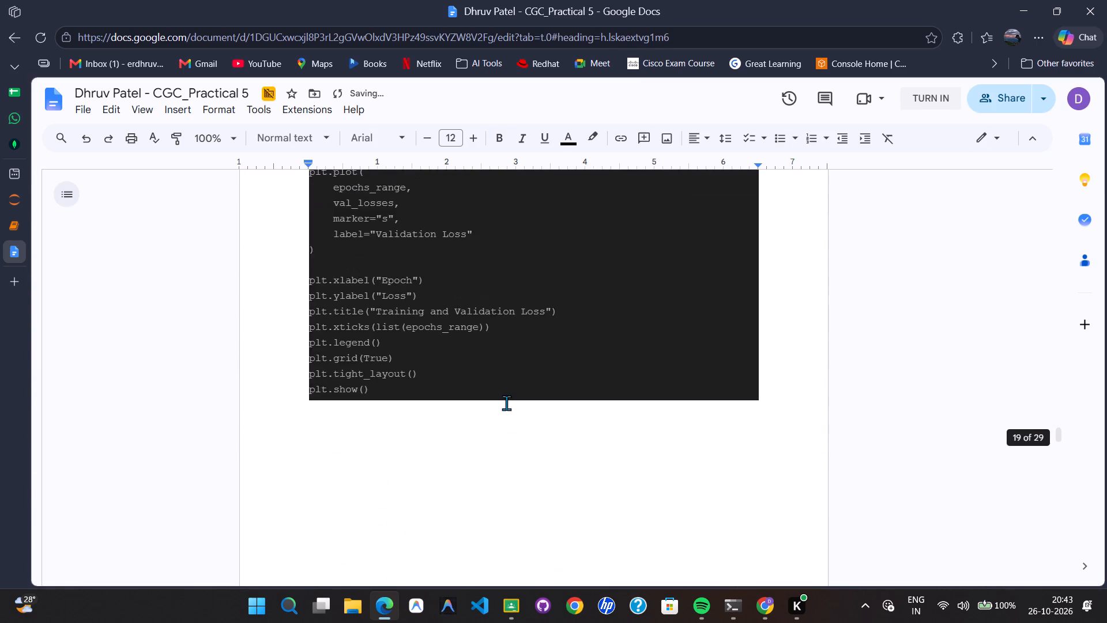
scroll(506, 403, "up", 8)
scroll(497, 381, "down", 3)
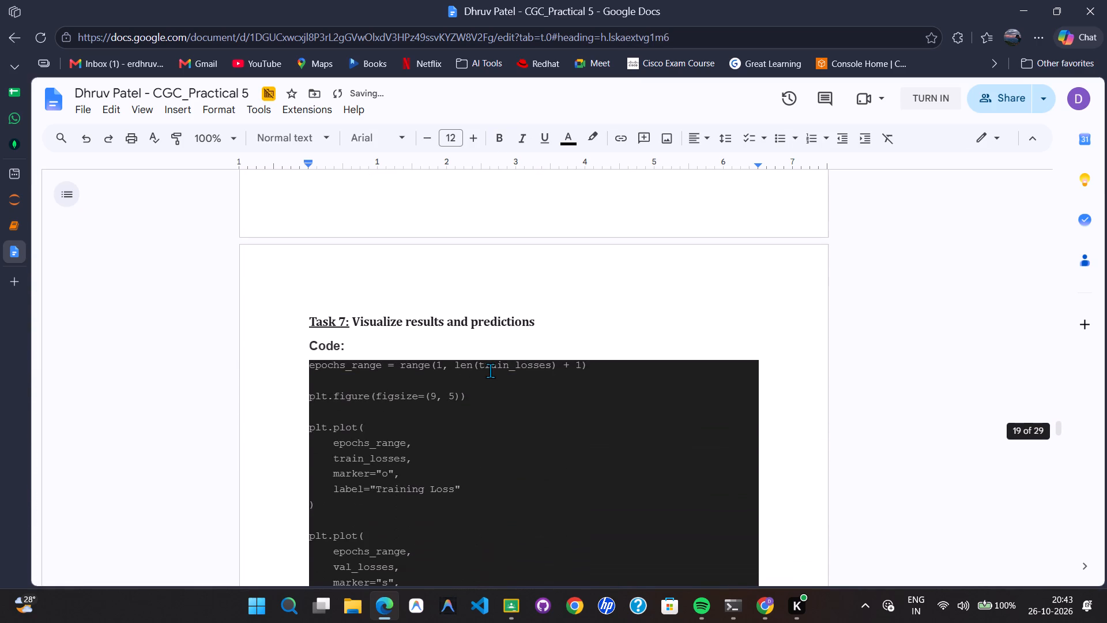
left_click_drag(289, 345, 339, 572)
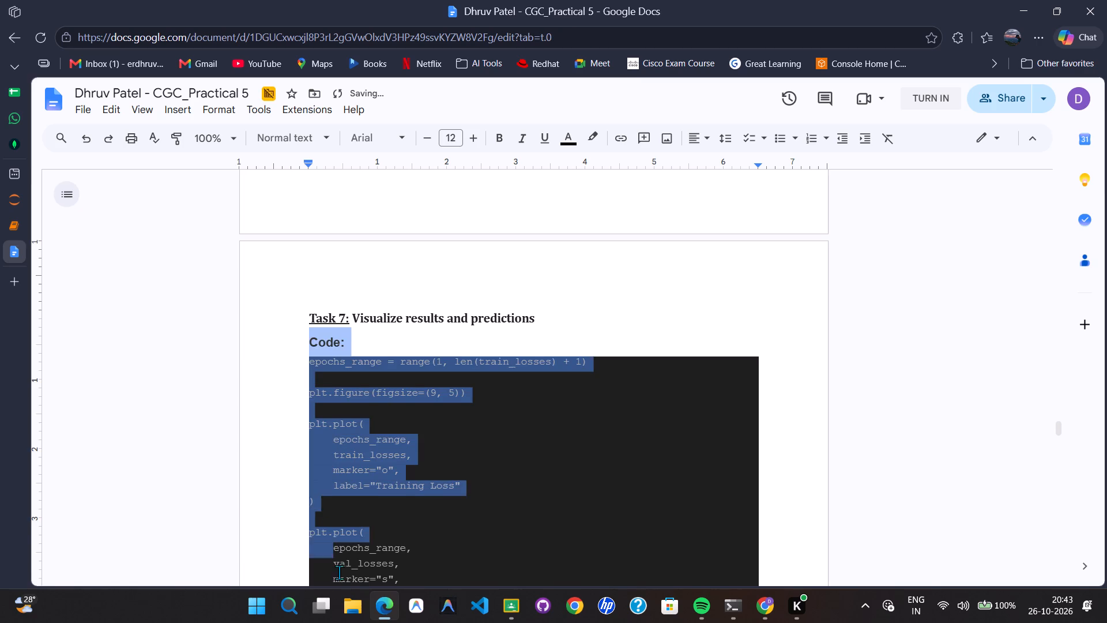
left_click_drag(339, 572, 477, 486)
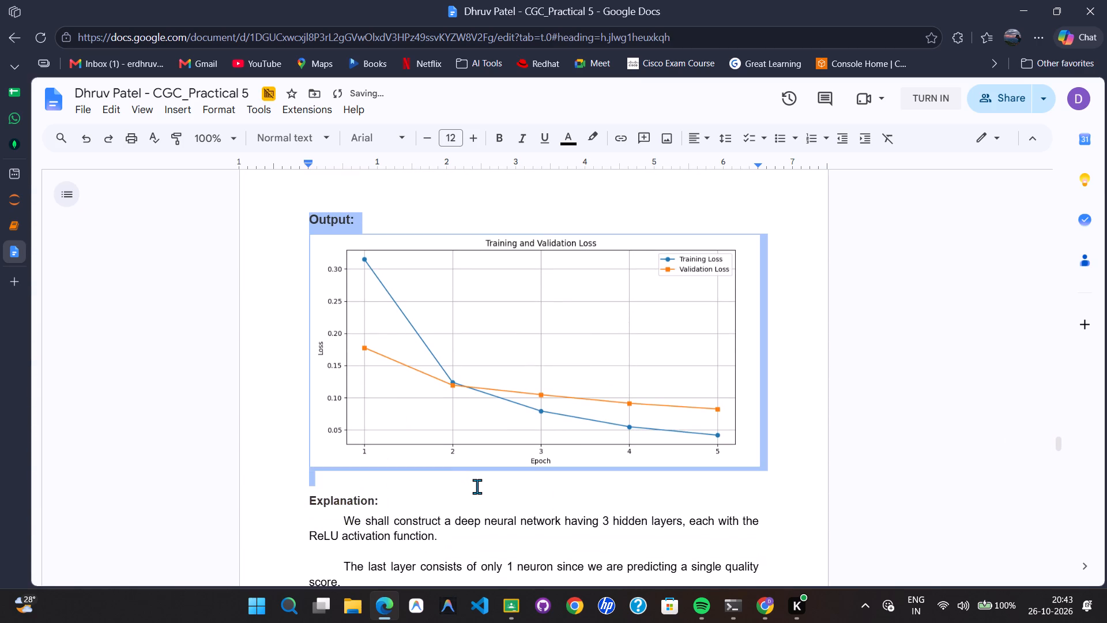
left_click_drag(477, 486, 477, 485)
key("ctrl+c")
Add blank lines below the Task 7 loss plot and paste the copied code and output block before the "Explanation:" heading.
left_click(400, 470)
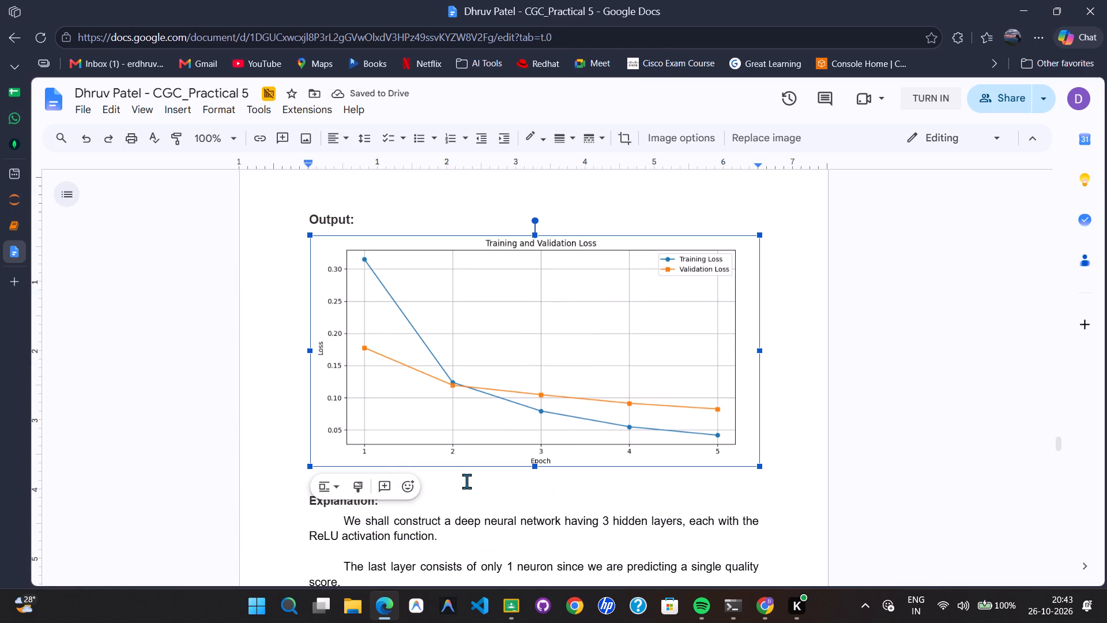
left_click(466, 481)
key("Return")
key("Return")
key("Up")
key("Up")
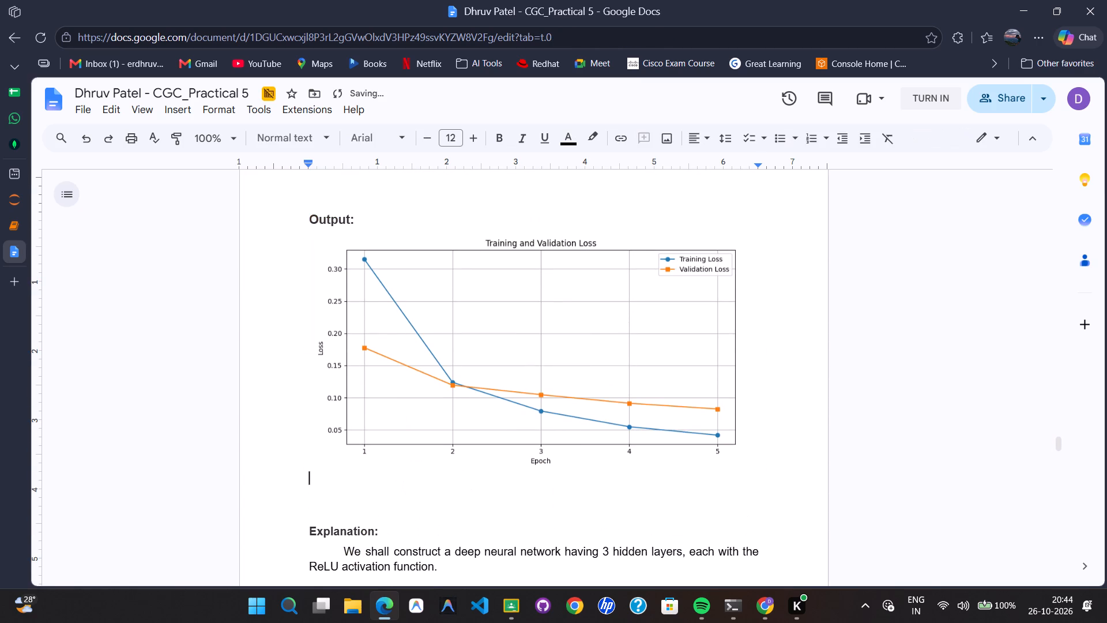
key("Return")
key("ctrl+v")
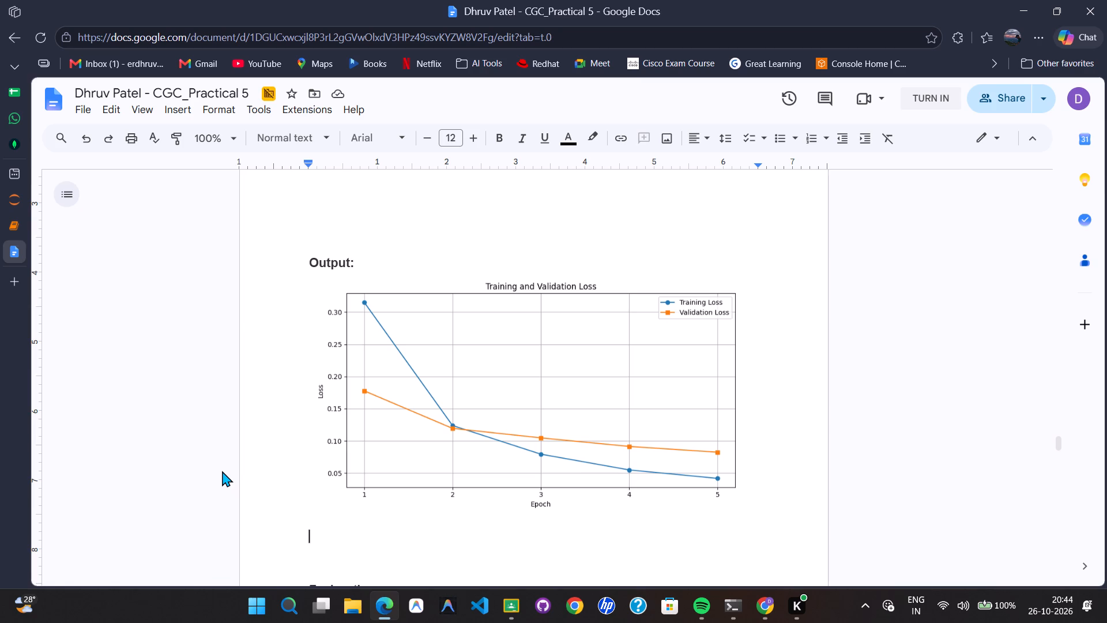
Paste another copy of the Task 7 code and output block below the duplicated loss plot, before "Explanation:".
scroll(296, 383, "up", 4)
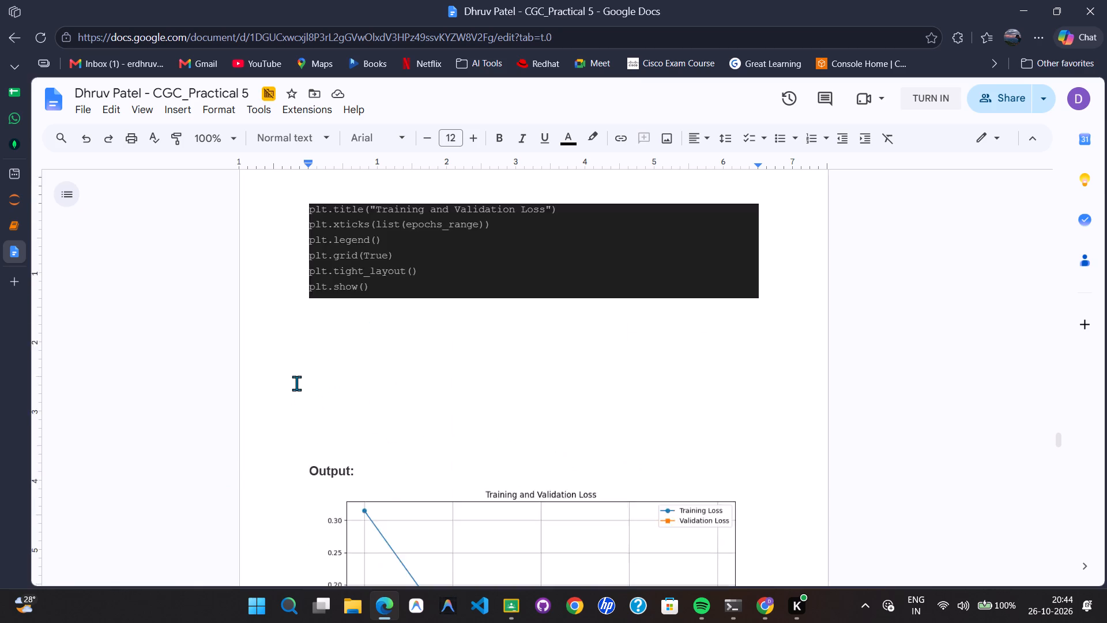
scroll(296, 383, "up", 10)
scroll(296, 373, "down", 4)
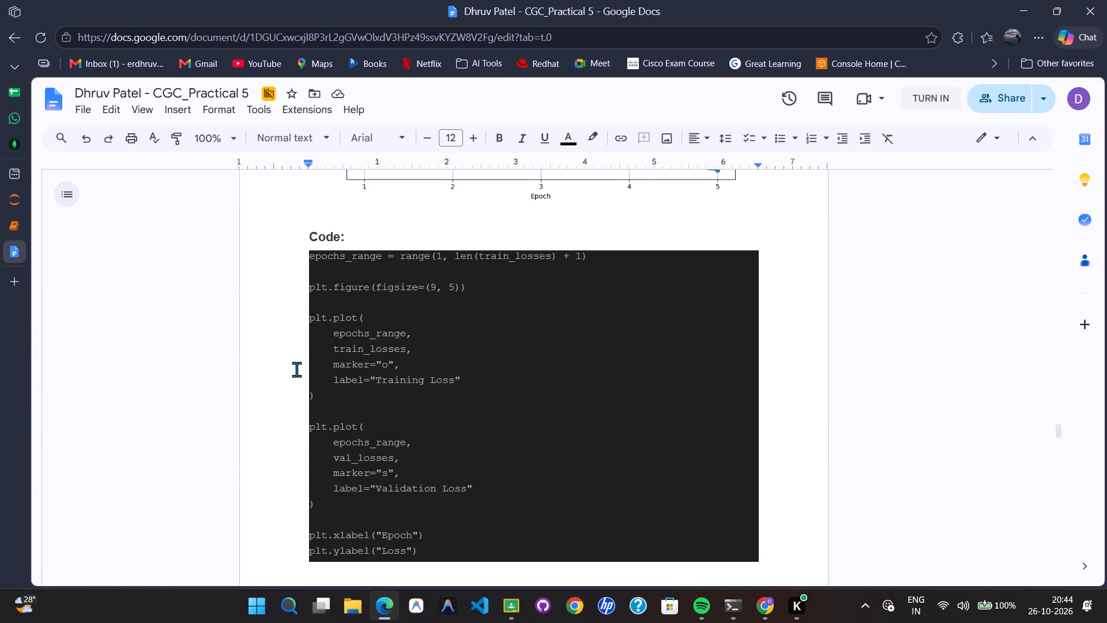
scroll(296, 369, "down", 12)
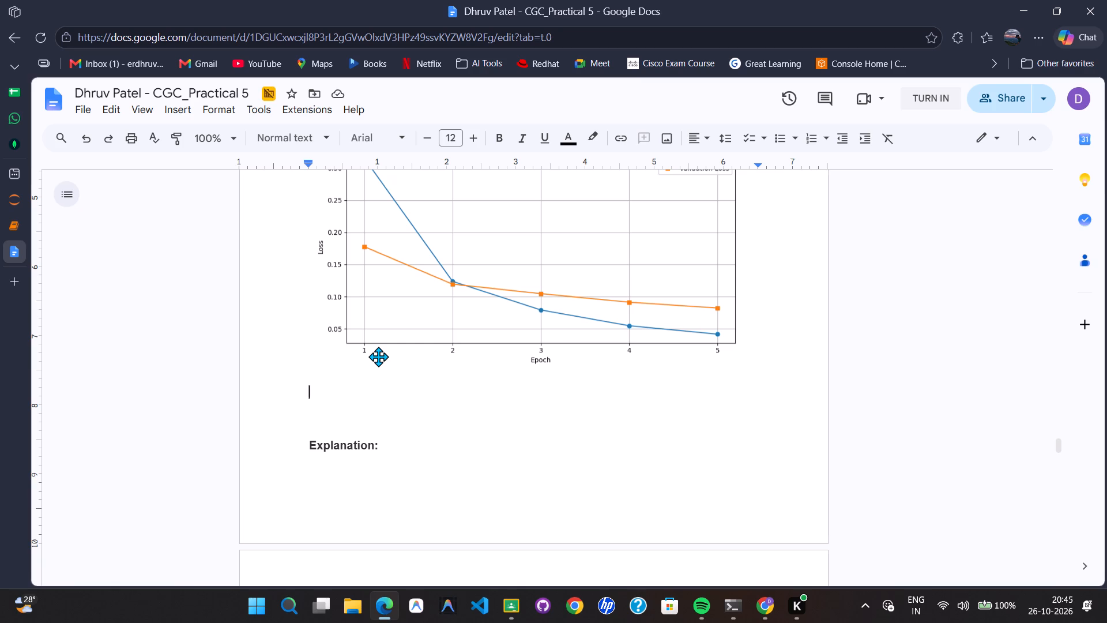
key("ctrl+v")
scroll(378, 352, "up", 7)
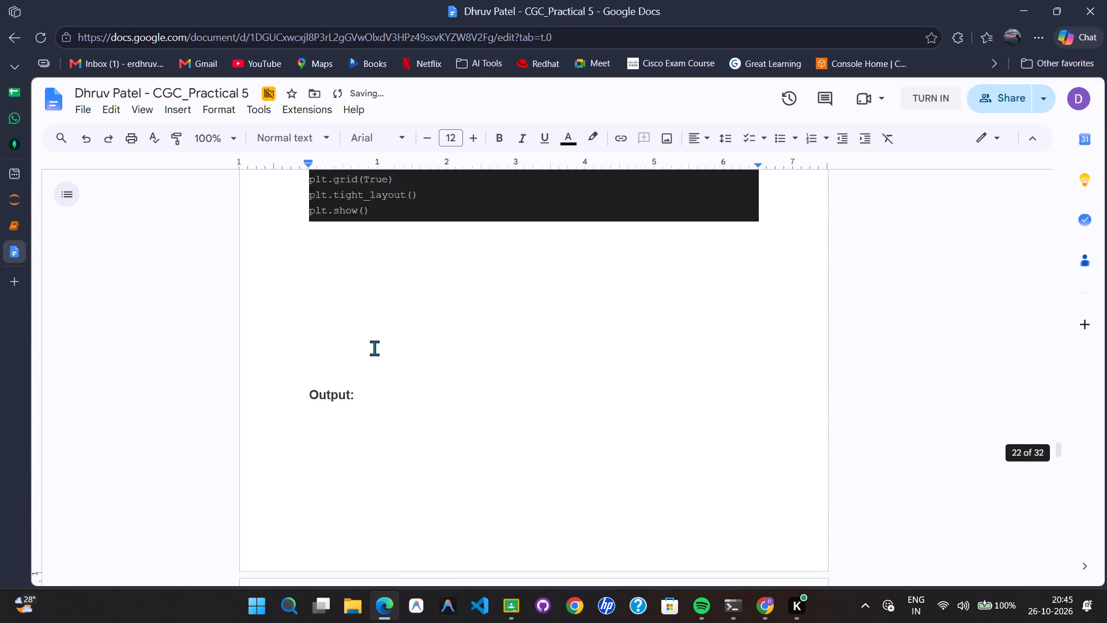
scroll(374, 348, "up", 8)
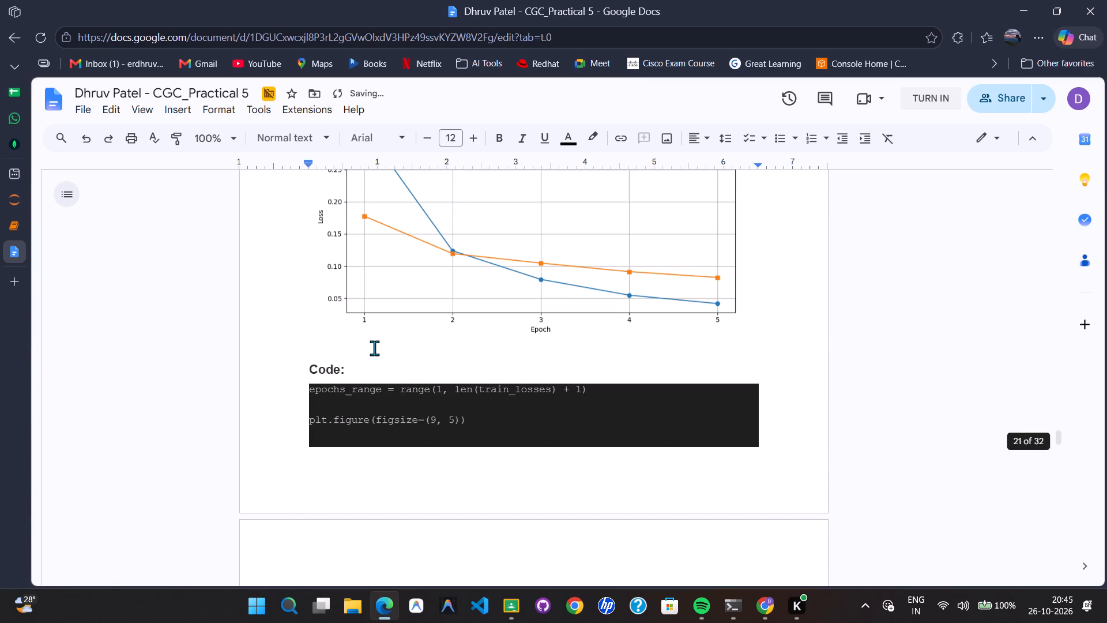
Switch to the Practical5 notebook and copy the full cell 16 code that plots training and validation accuracy.
scroll(374, 348, "up", 17)
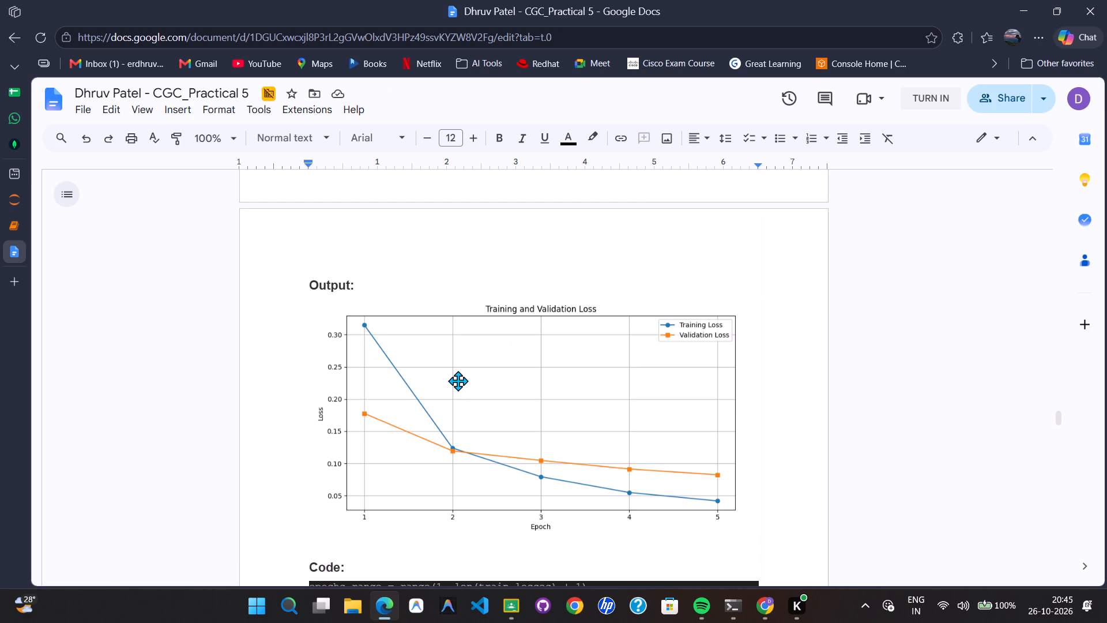
scroll(476, 378, "down", 2)
left_click(405, 393)
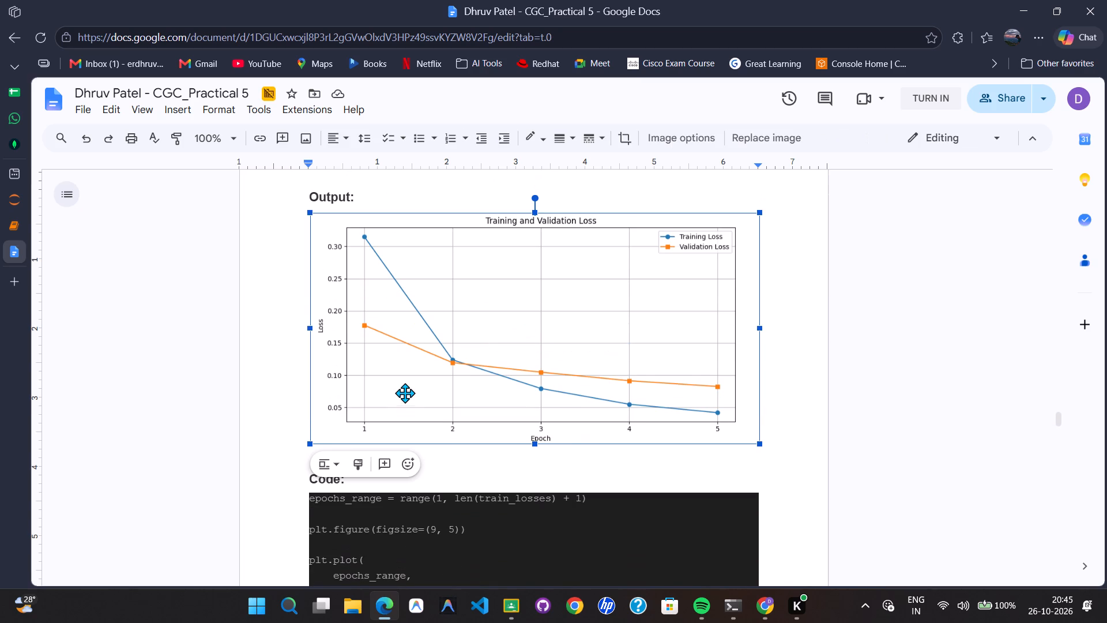
left_click(498, 455)
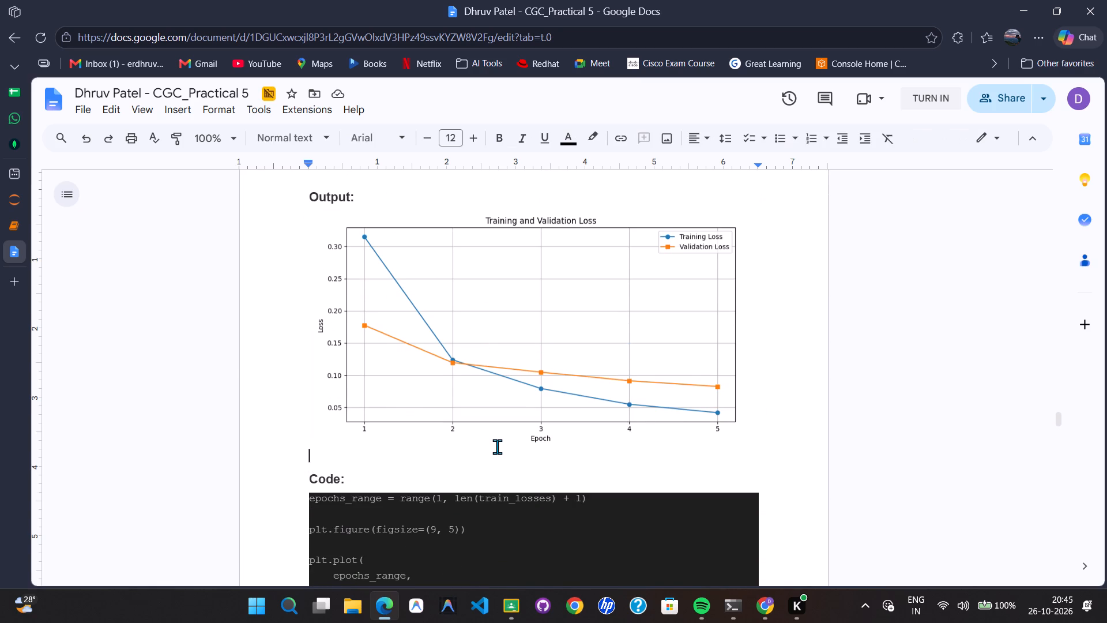
scroll(497, 446, "down", 2)
key("alt+Tab")
scroll(504, 415, "down", 2)
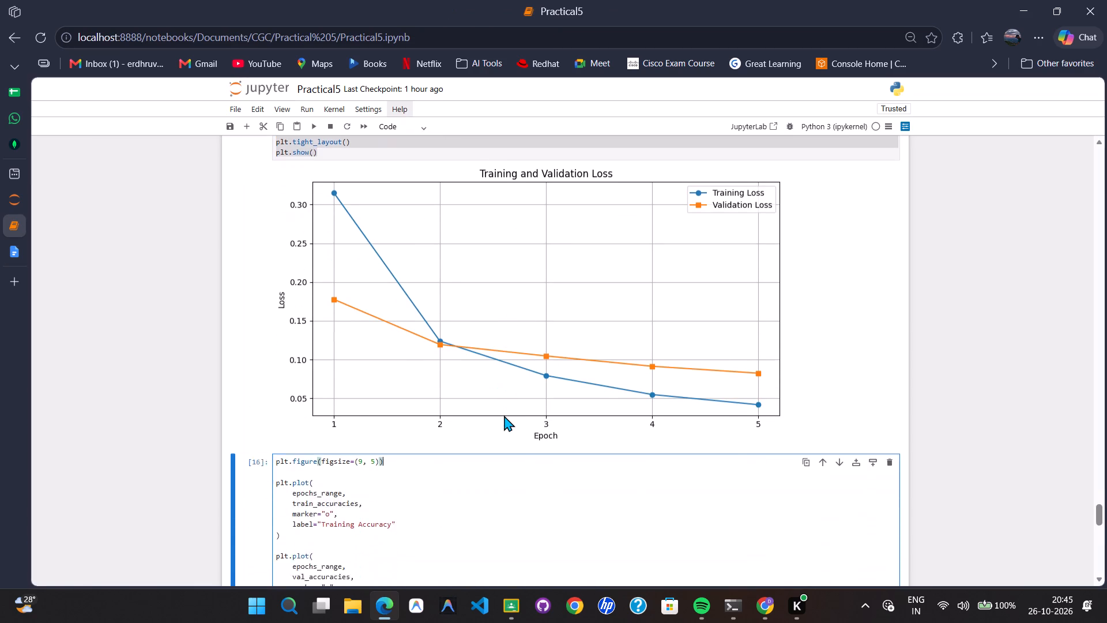
left_click(435, 474)
key("ctrl+a")
key("ctrl+c")
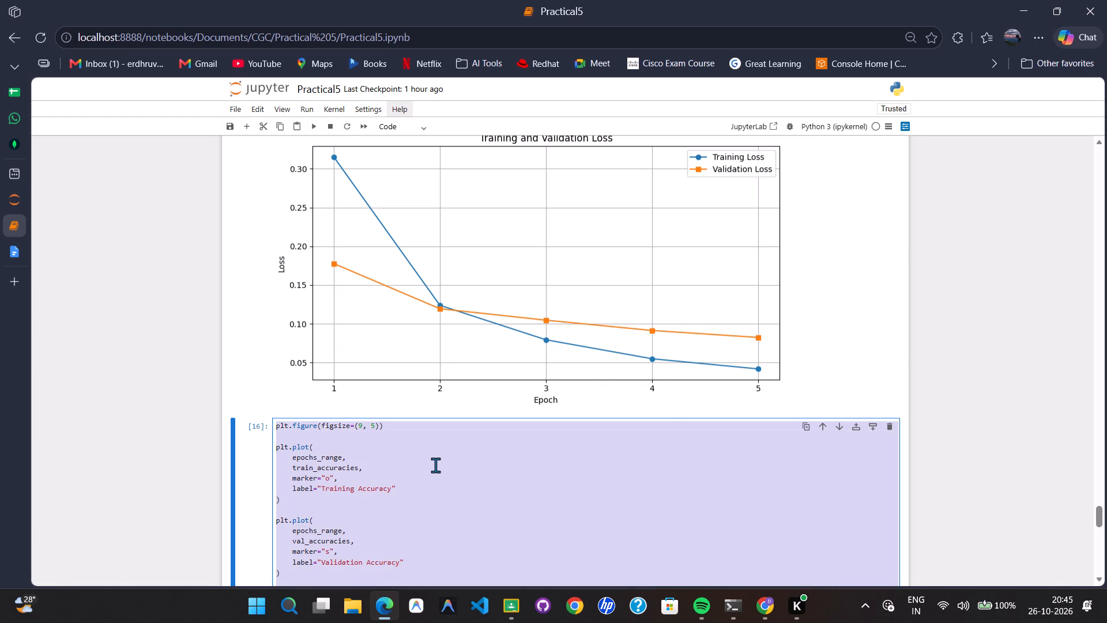
In the document, replace the loss-plot code in the first duplicated code block with the copied accuracy-plot code, without a trailing blank line.
key("alt+Tab")
left_click(310, 359)
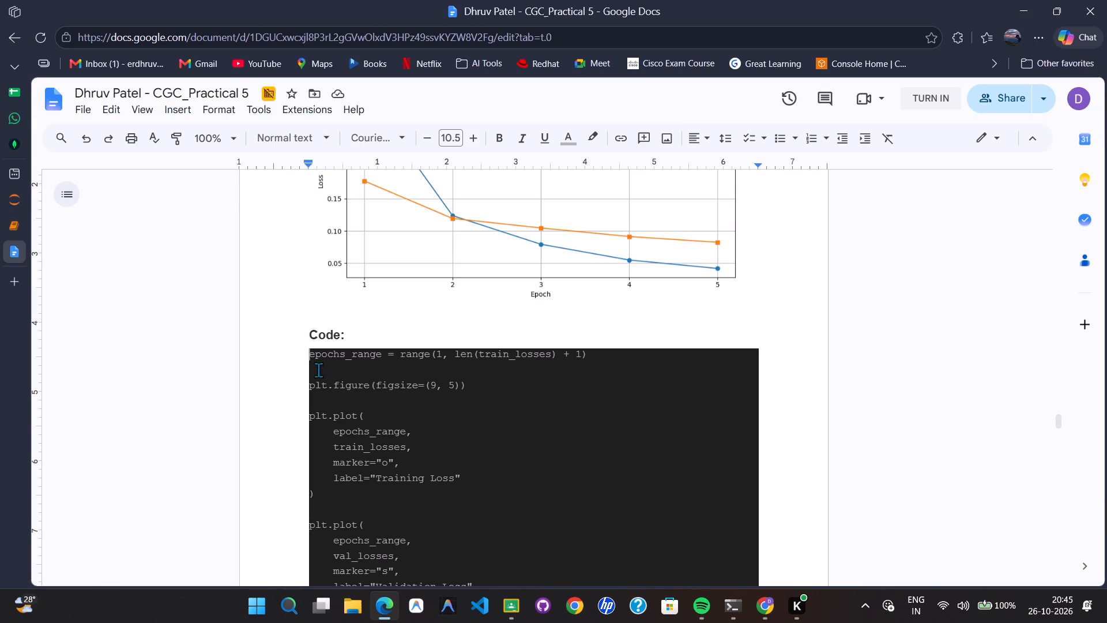
key("shift+Down")
key("shift+Down")
key("shift+Down")
key("shift+Down")
key("shift+Down")
key("shift+Down")
key("shift+Down")
key("shift+Down")
key("shift+Down")
key("shift+Down")
key("shift+Down")
key("shift+Down")
key("shift+Down")
key("shift+Down")
key("shift+Down")
key("shift+Down")
key("shift+Down")
key("shift+Down")
key("shift+Down")
key("shift+Down")
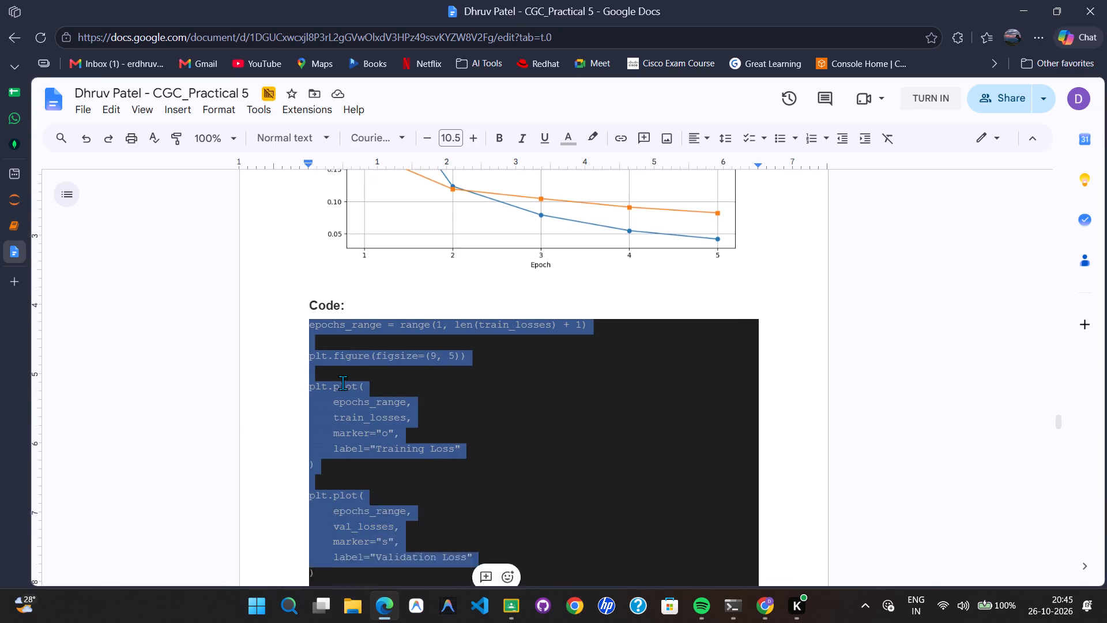
key("shift+Down")
key("shift+Left")
key("shift+Left")
key("ctrl+shift+Left")
key("shift+Left")
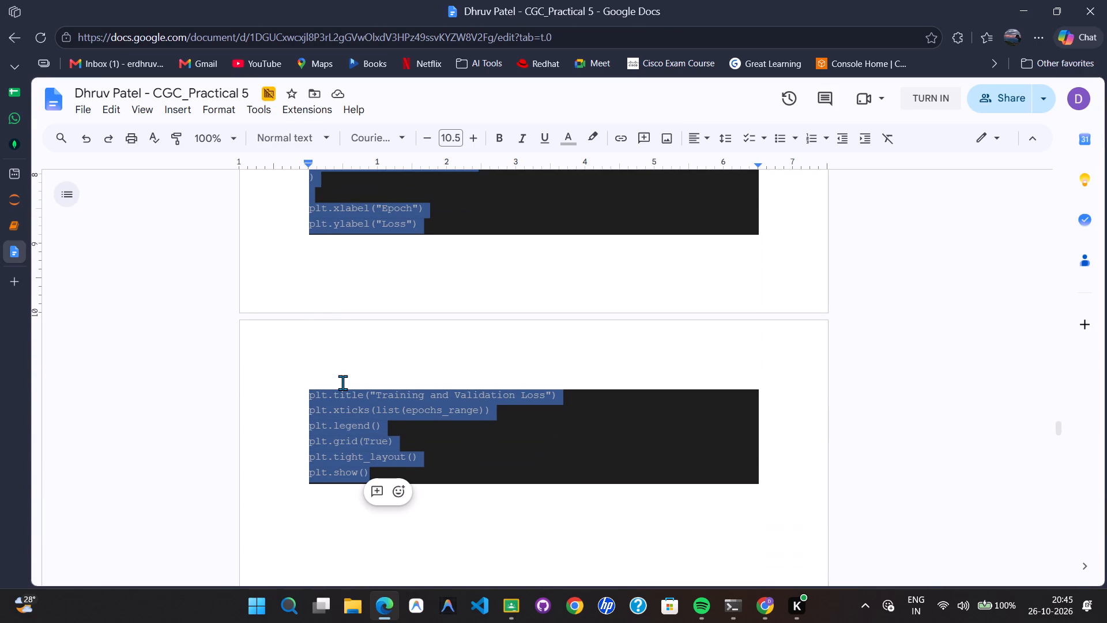
key("ctrl+v")
key("BackSpace")
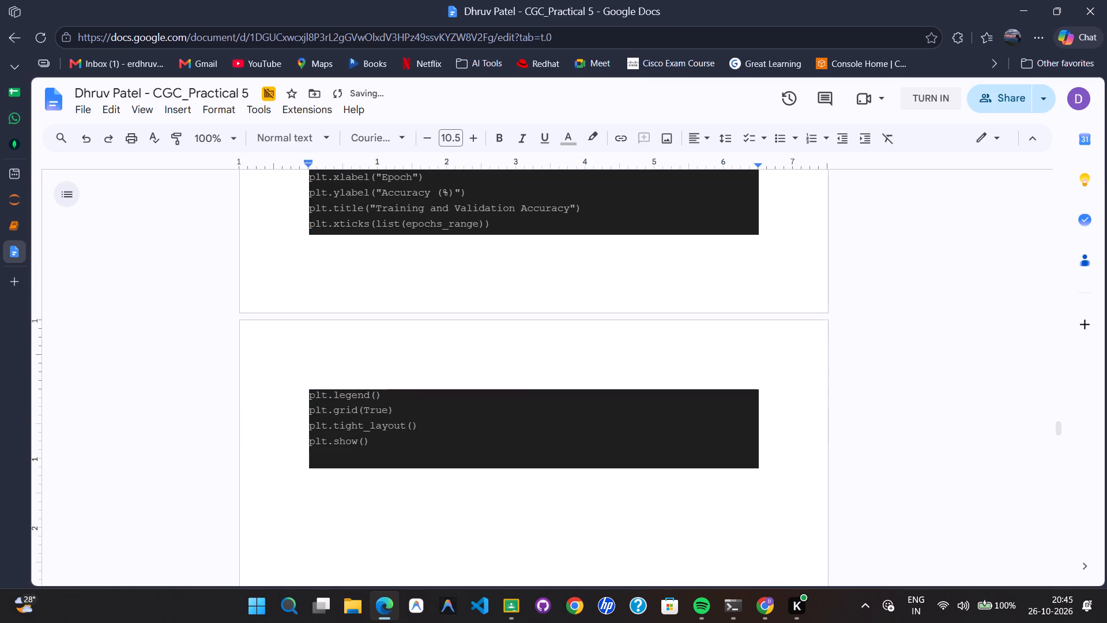
Delete the blank line above the accuracy block's "Code:" heading and the blank lines between the statements of its code.
scroll(342, 382, "up", 5)
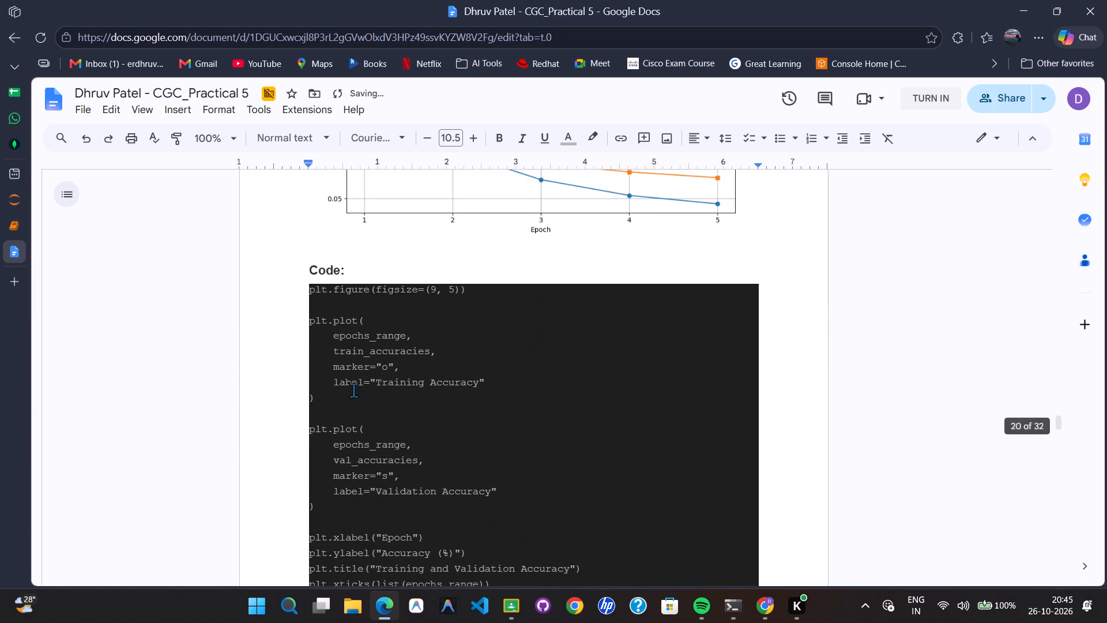
left_click(306, 245)
key("Delete")
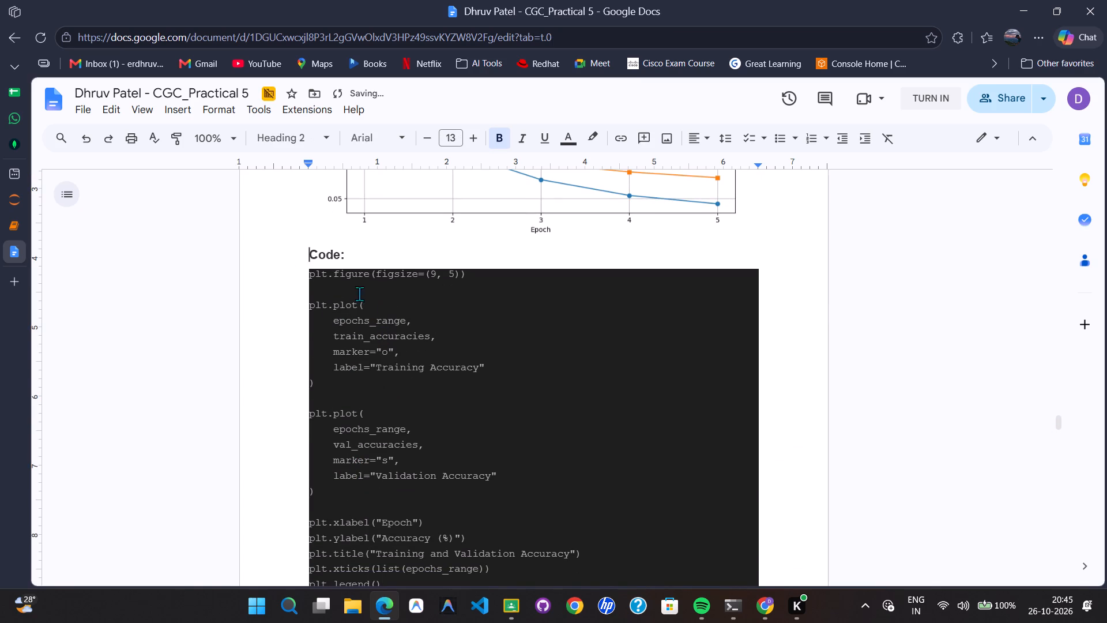
left_click(357, 290)
key("Delete")
left_click(351, 381)
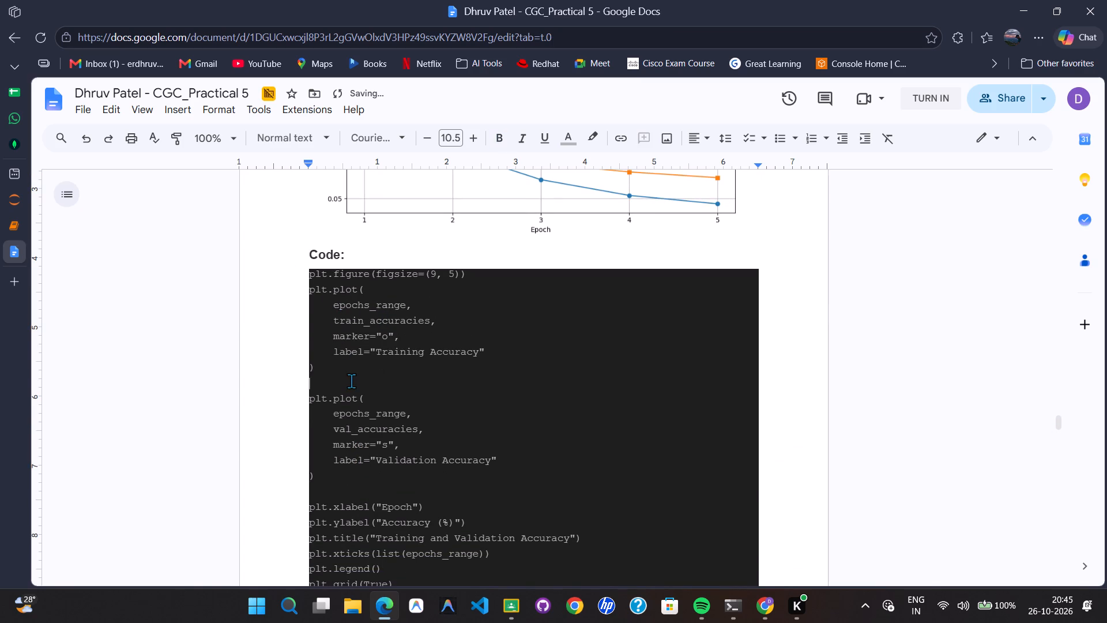
scroll(351, 381, "down", 5)
scroll(351, 381, "up", 3)
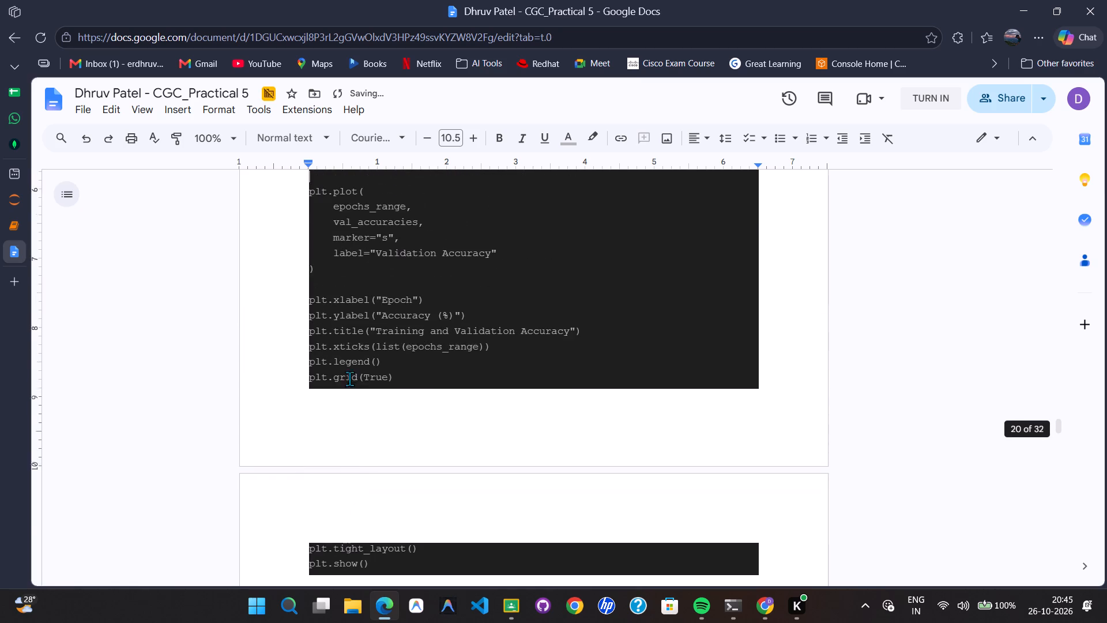
scroll(348, 375, "up", 1)
scroll(364, 416, "down", 4)
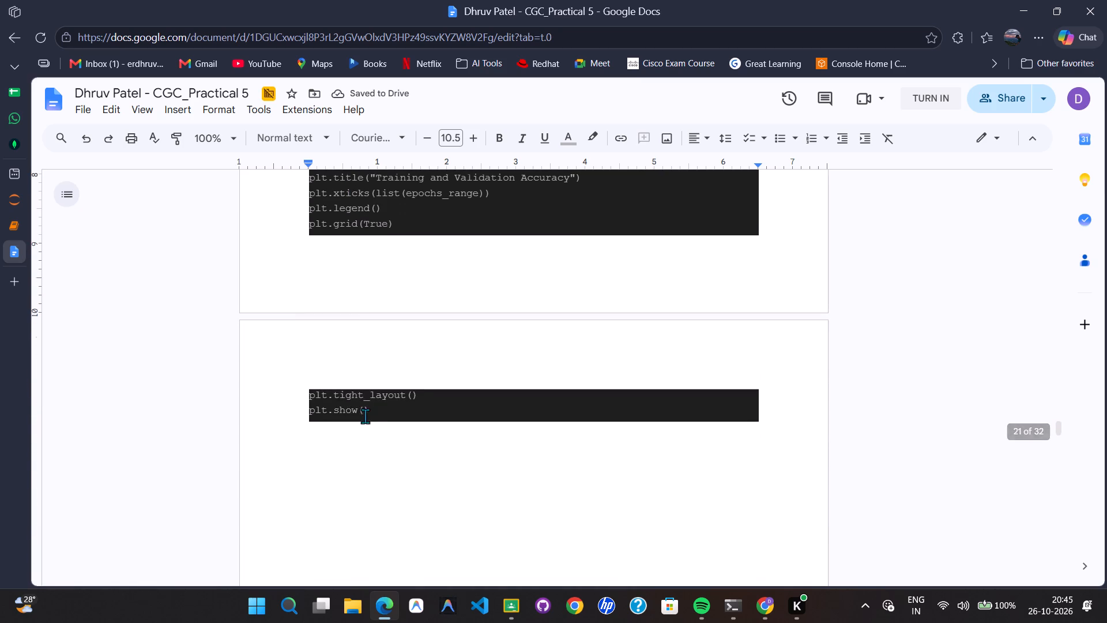
scroll(367, 408, "up", 3)
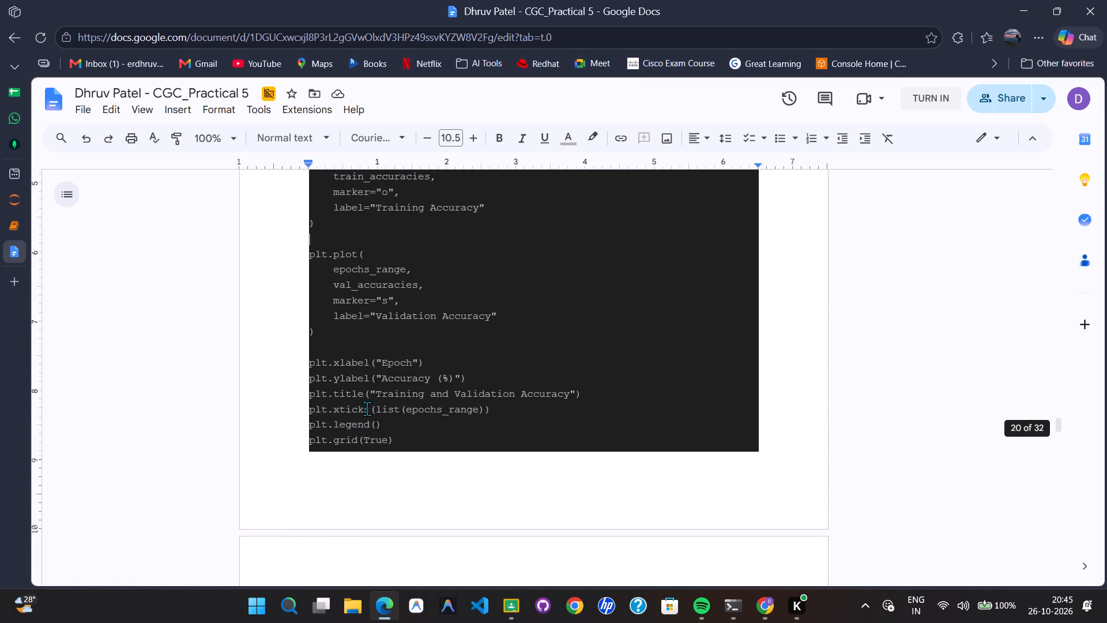
scroll(367, 408, "down", 3)
scroll(367, 408, "up", 4)
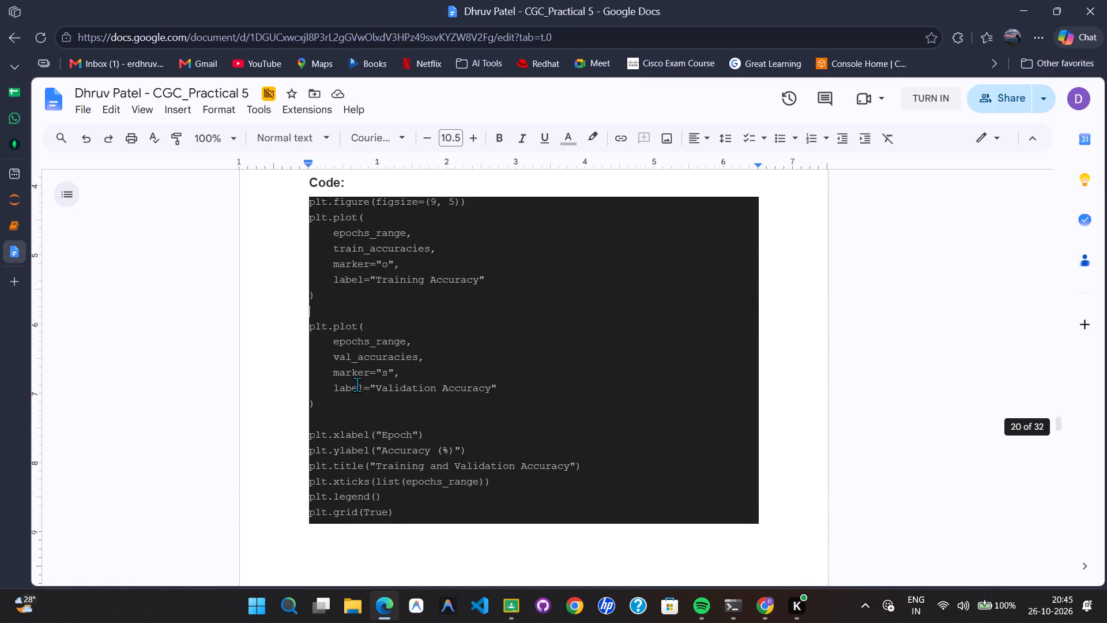
left_click(340, 312)
key("Delete")
left_click(332, 404)
key("Delete")
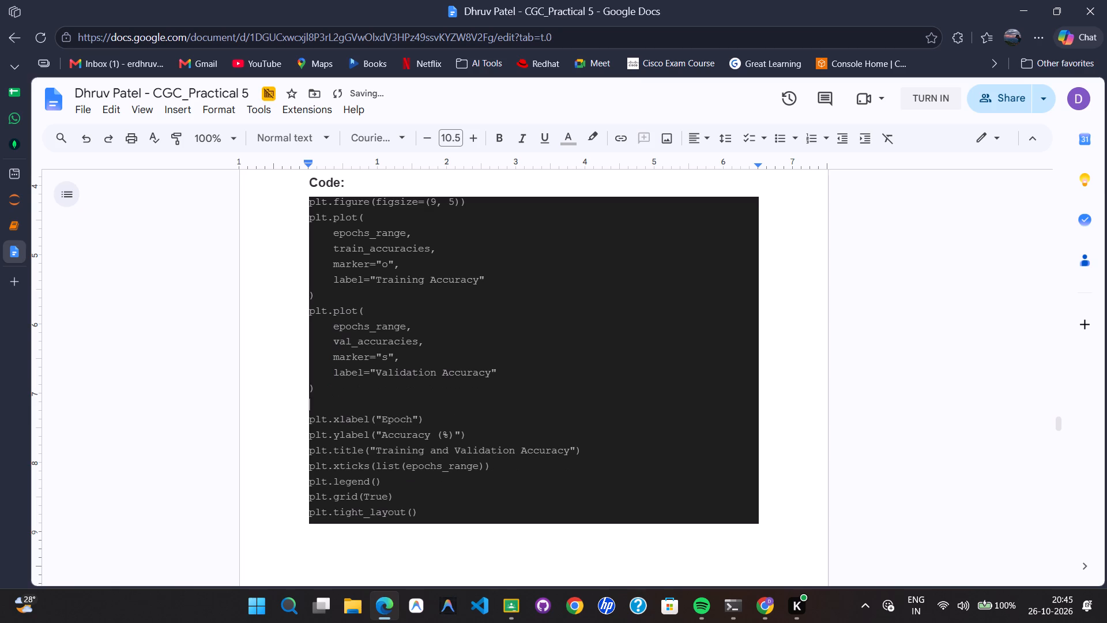
Delete the empty lines between the accuracy-plot code and its "Output:" heading.
scroll(332, 404, "down", 3)
left_click(332, 400)
key("Delete")
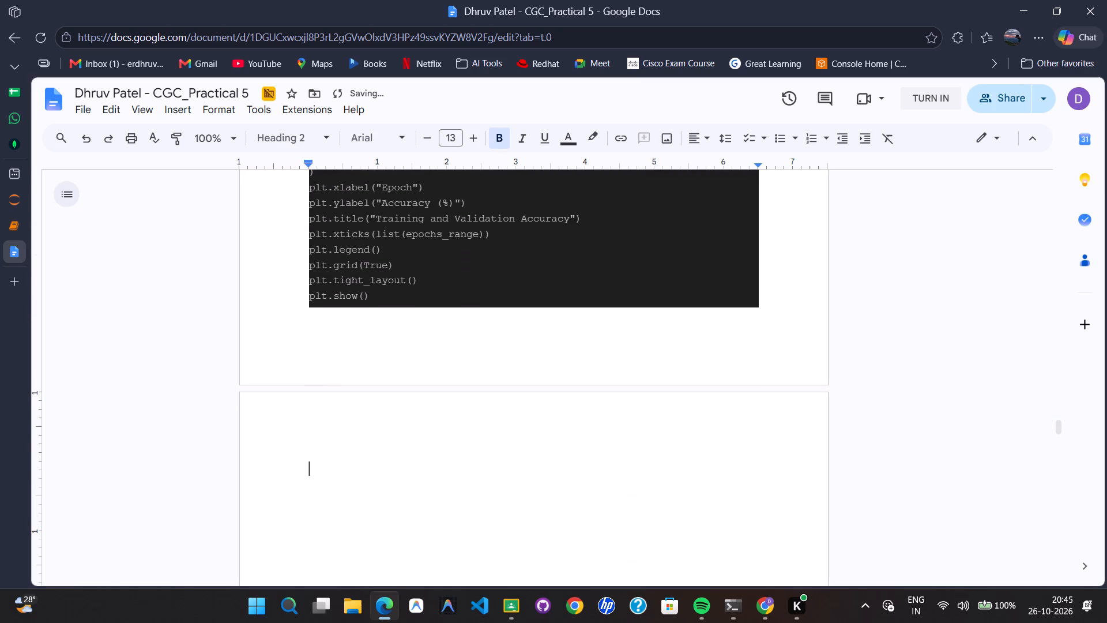
key("Delete")
key("Delete")
key("Delete")
key("Delete")
key("Delete")
key("Delete")
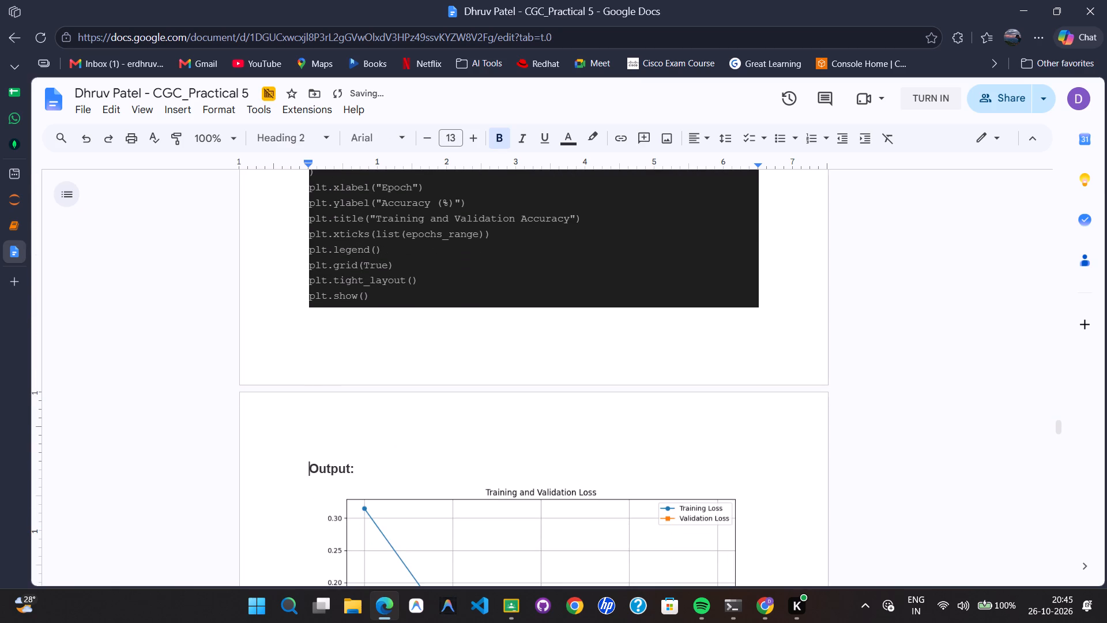
Capture a screen snip of the "Training and Validation Accuracy" plot in the Practical5 notebook.
scroll(404, 429, "down", 1)
key("alt+Tab")
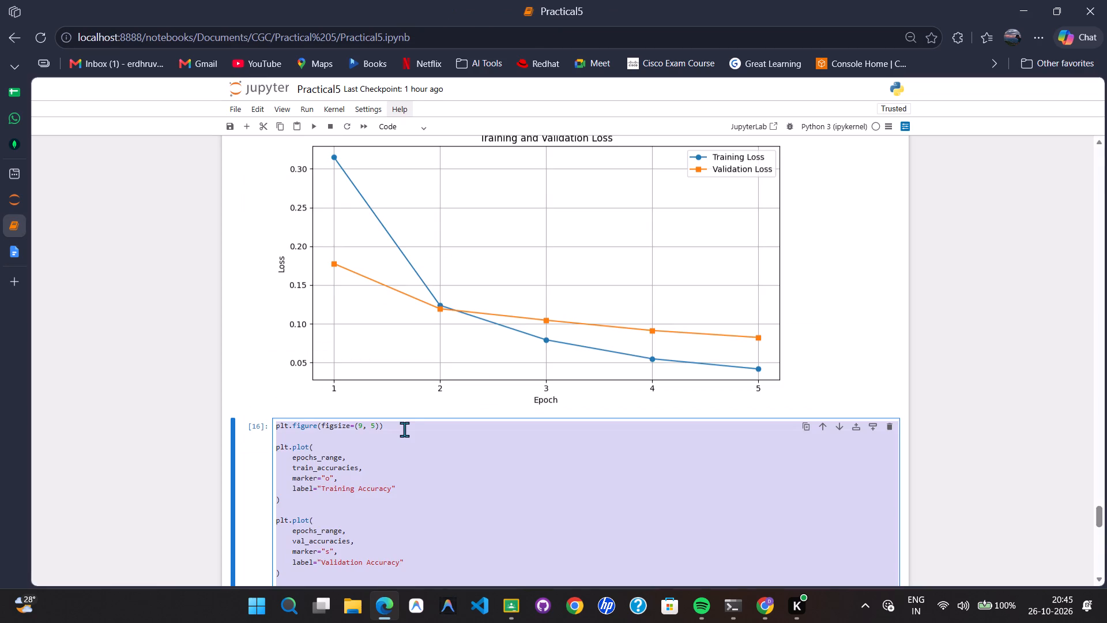
scroll(404, 420, "down", 7)
left_click(421, 513)
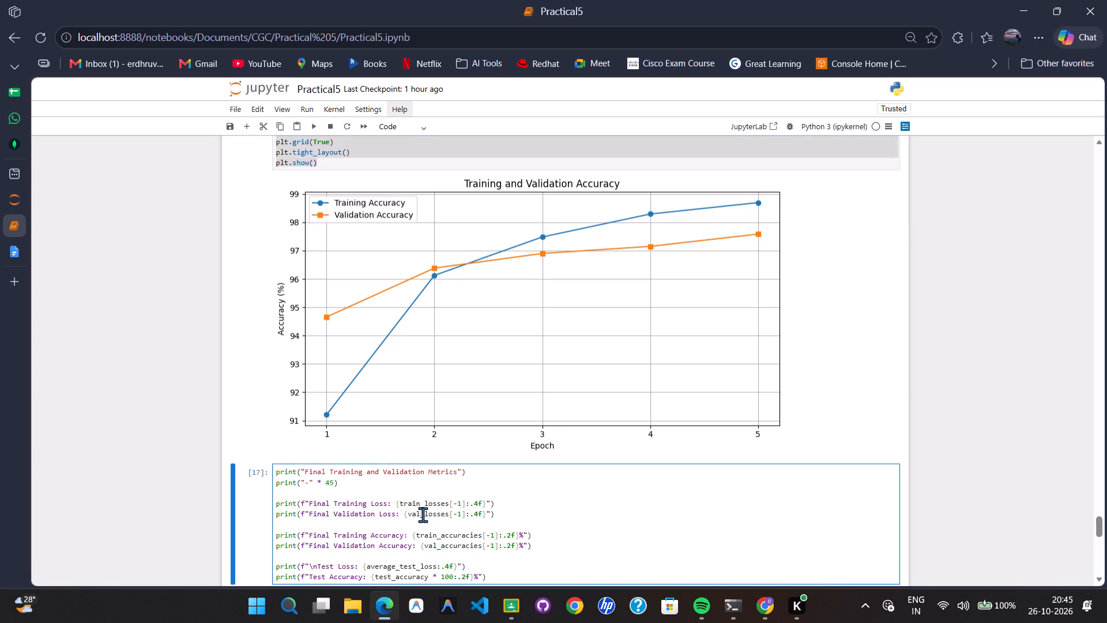
key("shift+super+s")
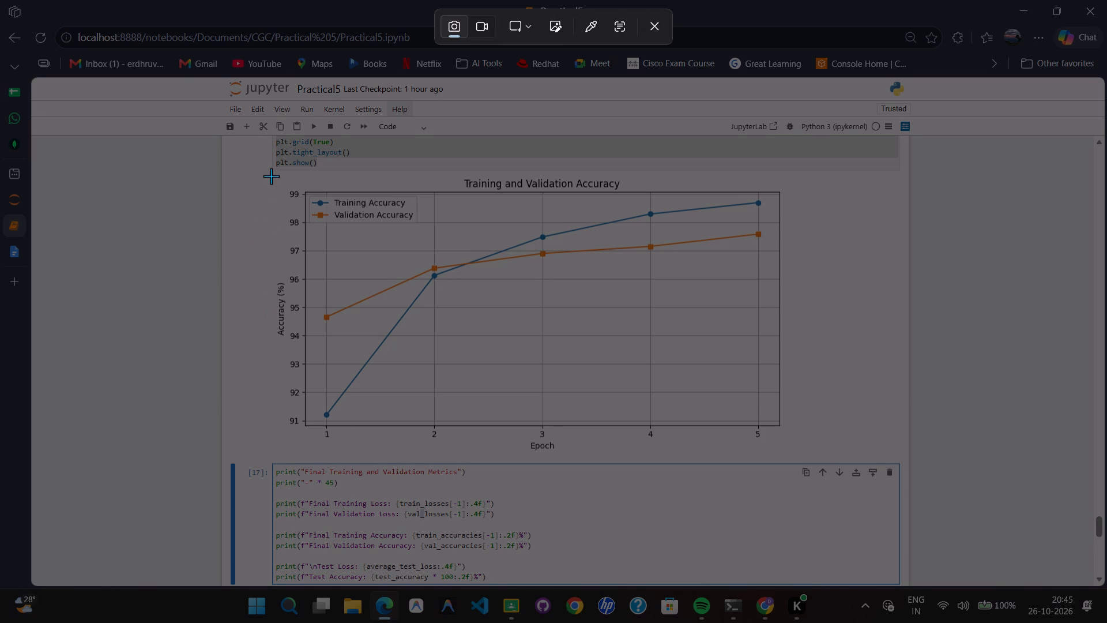
left_click_drag(268, 172, 731, 321)
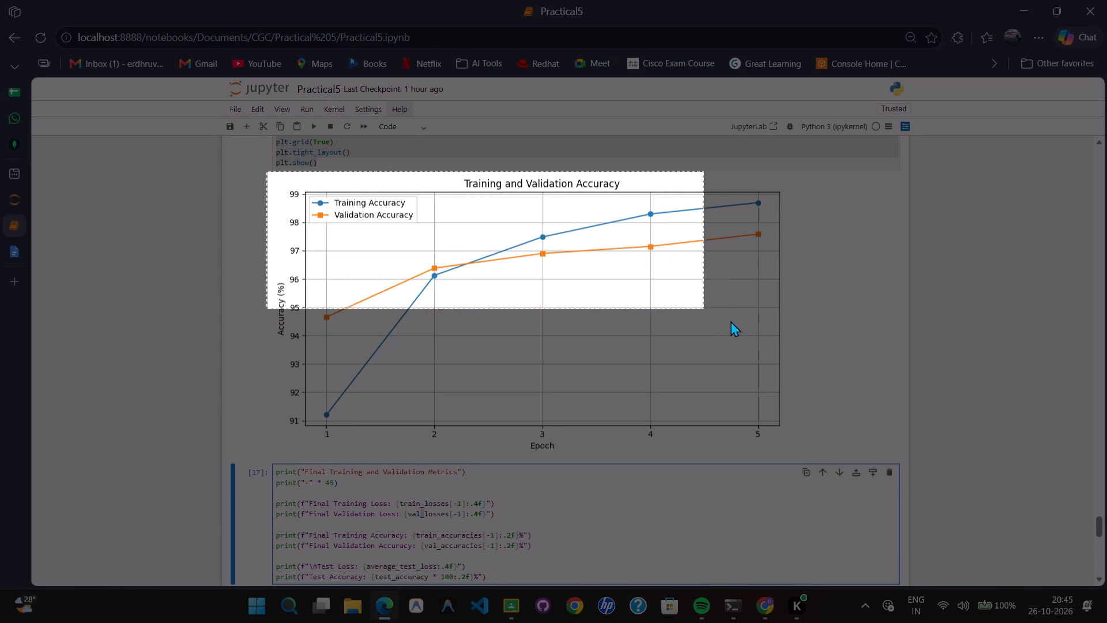
left_click_drag(731, 321, 835, 456)
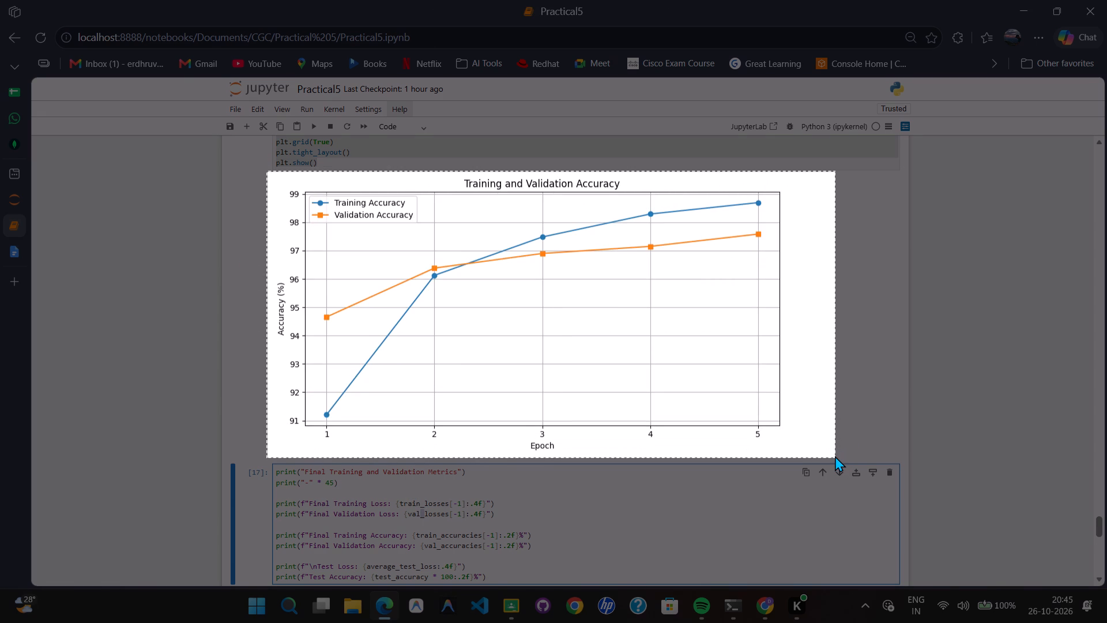
left_click_drag(835, 456, 811, 454)
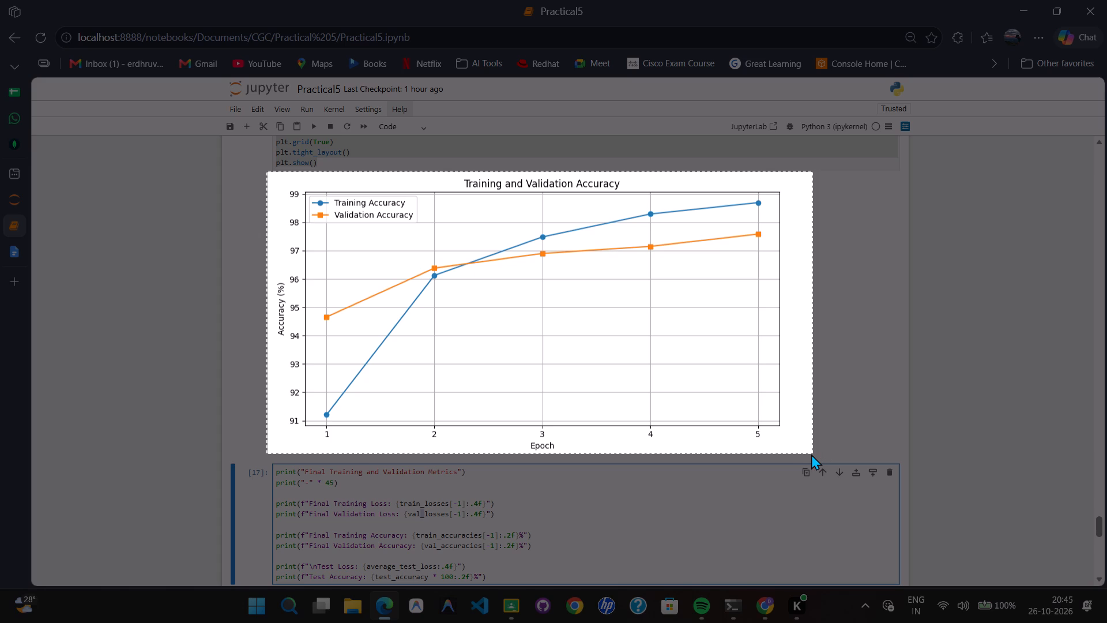
left_click_drag(811, 454, 805, 454)
Replace the loss plot under the accuracy block's "Output:" heading with the captured accuracy plot and delete the blank line below it.
key("alt+Tab")
left_click(521, 440)
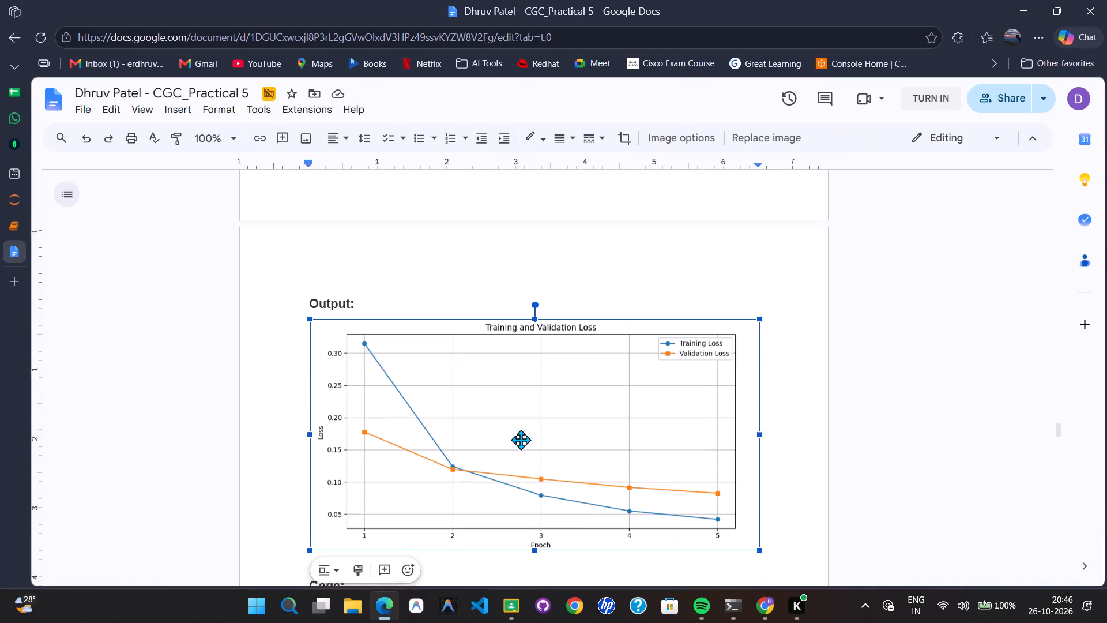
key("ctrl+v")
scroll(521, 436, "down", 3)
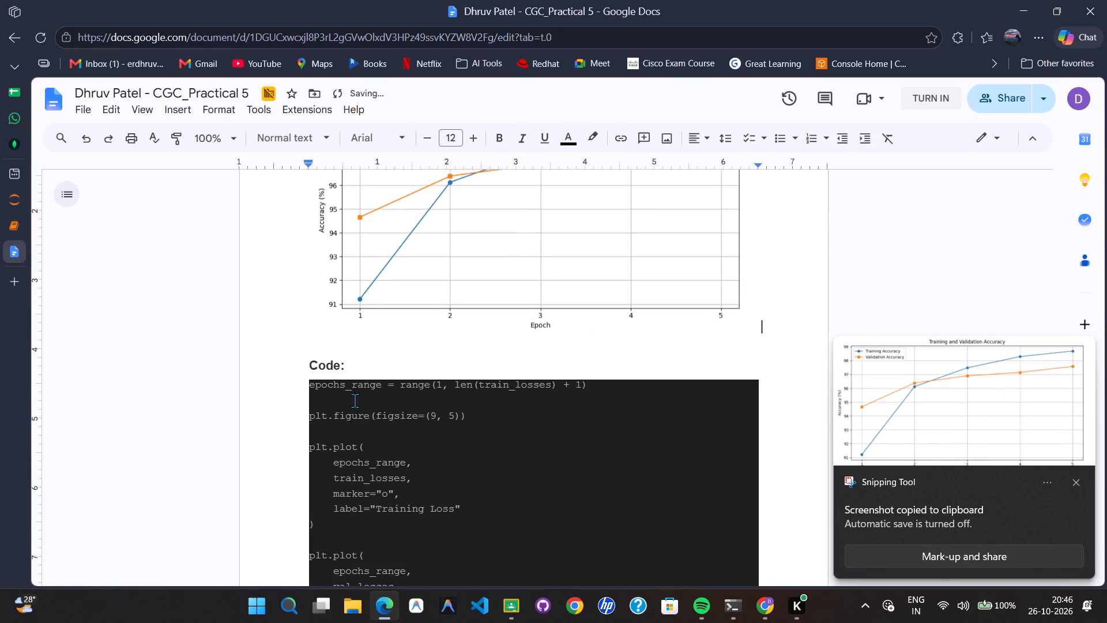
left_click(325, 344)
key("Delete")
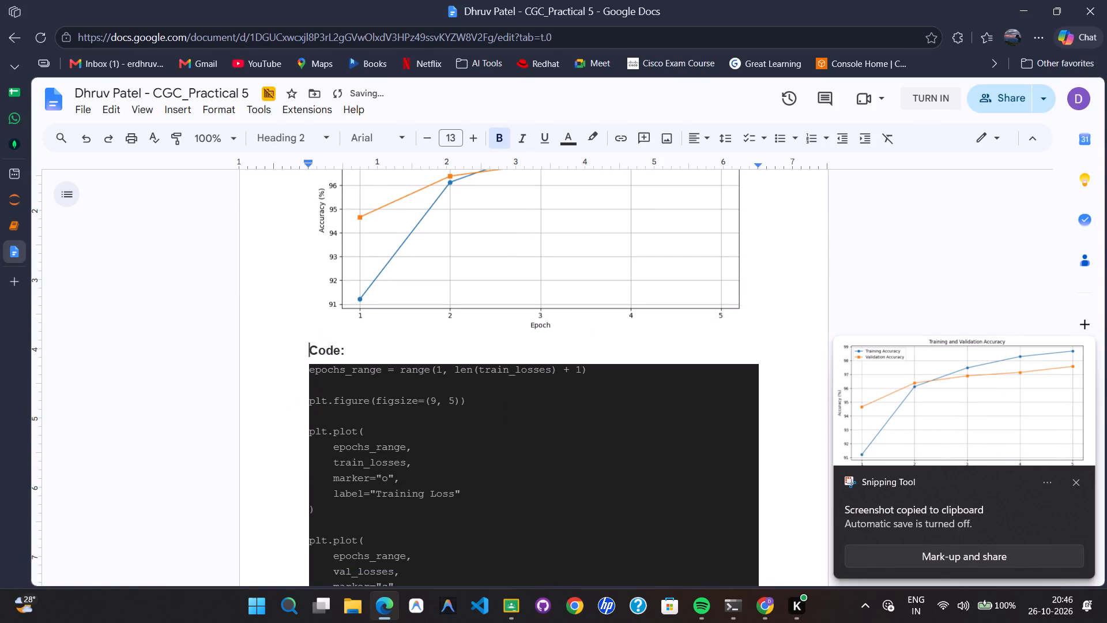
Replace the loss-plot code in the next duplicated block with the notebook's cell 17 "Final Training and Validation Metrics" code, without a trailing blank line.
scroll(325, 344, "down", 2)
left_click(388, 343)
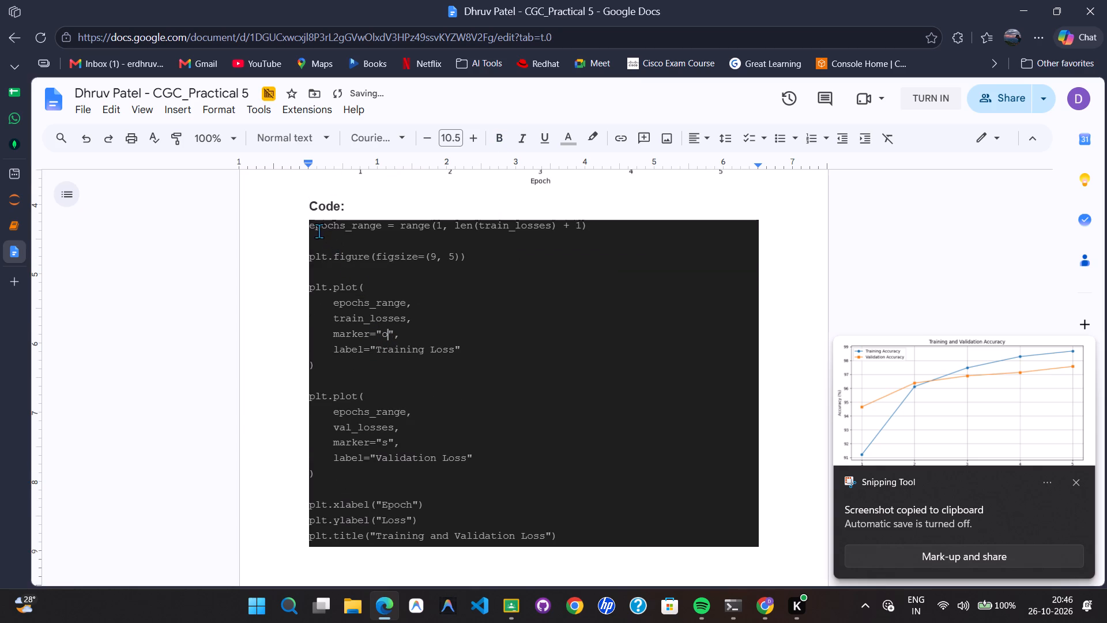
left_click(309, 226)
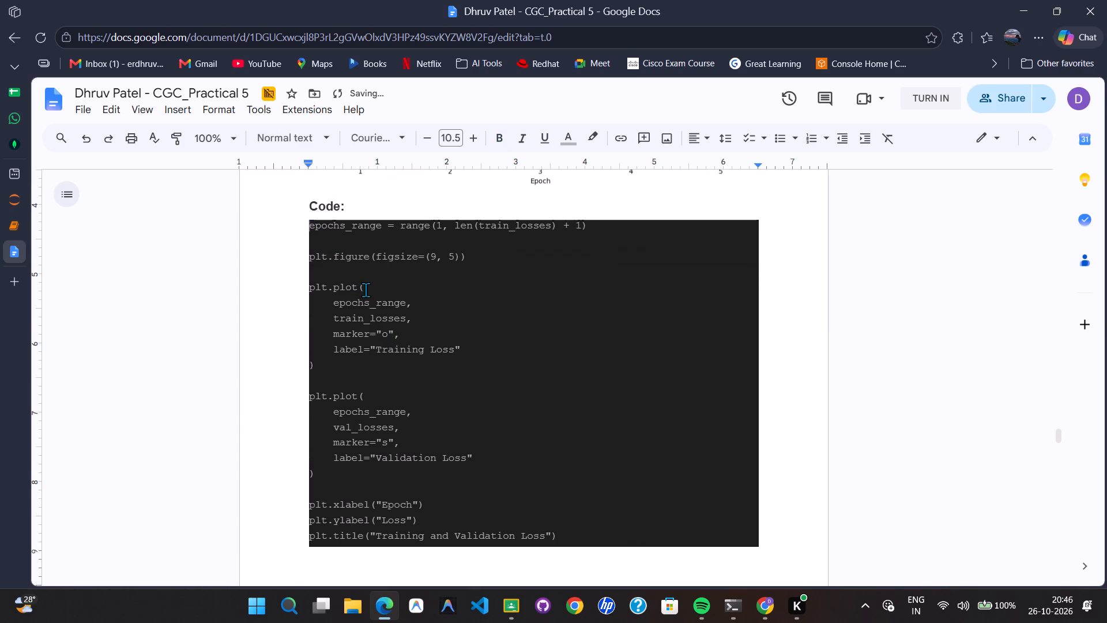
key("shift+Down")
key("shift+Down")
key("shift+Down")
key("shift+Down")
key("shift+Down")
key("shift+Down")
key("shift+Down")
key("shift+Down")
key("shift+Down")
key("shift+Down")
key("shift+Down")
key("shift+Down")
key("shift+Down")
key("shift+Down")
key("shift+Down")
key("shift+Down")
key("shift+Down")
key("shift+Down")
key("shift+Down")
key("shift+Down")
key("shift+Down")
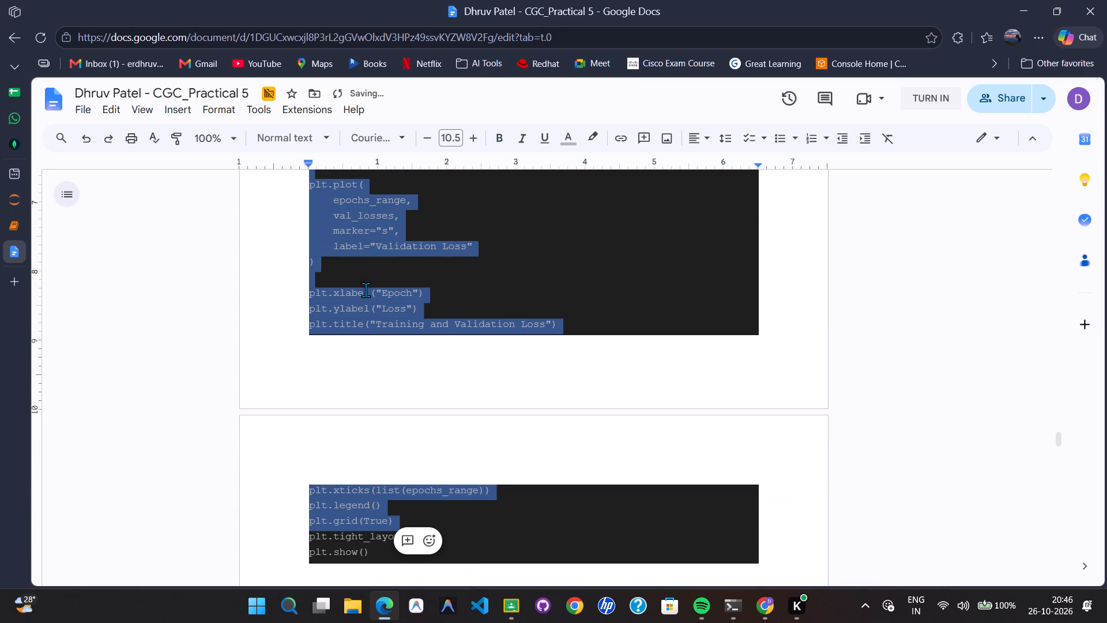
key("shift+Down")
key("shift+Down")
key("shift+Left")
key("alt+Tab")
scroll(366, 290, "down", 2)
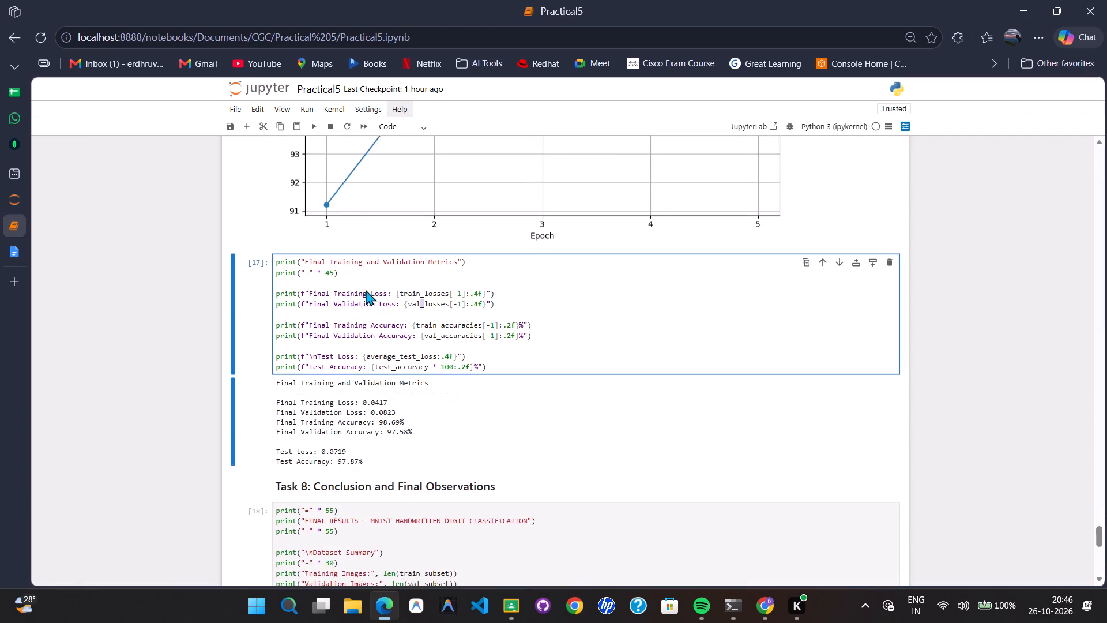
scroll(366, 290, "down", 2)
left_click(382, 253)
key("ctrl+a")
key("ctrl+c")
key("alt+Tab")
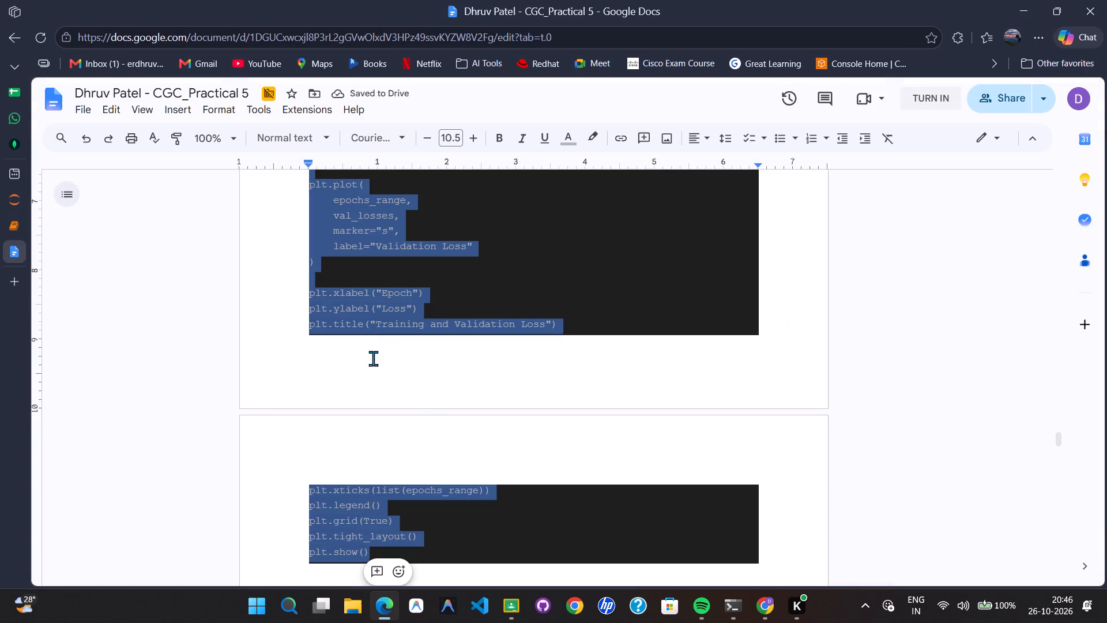
key("ctrl+v")
scroll(382, 339, "up", 1)
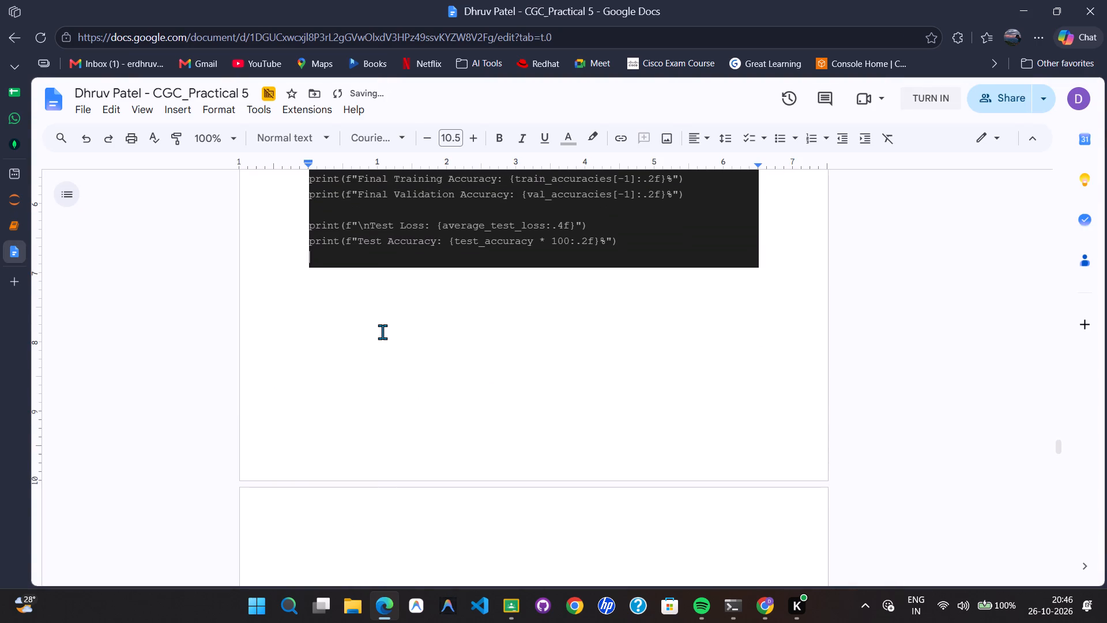
key("BackSpace")
scroll(382, 332, "up", 3)
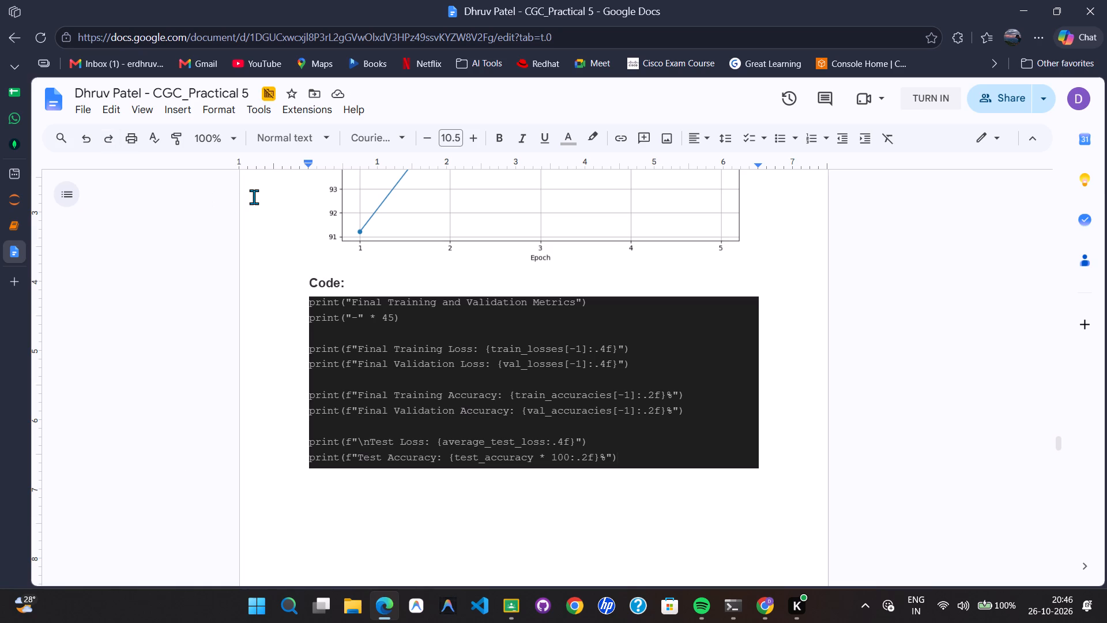
Capture a screen snip of cell 17's "Final Training and Validation Metrics" text output in the Practical5 notebook.
scroll(254, 197, "down", 2)
key("alt+Tab")
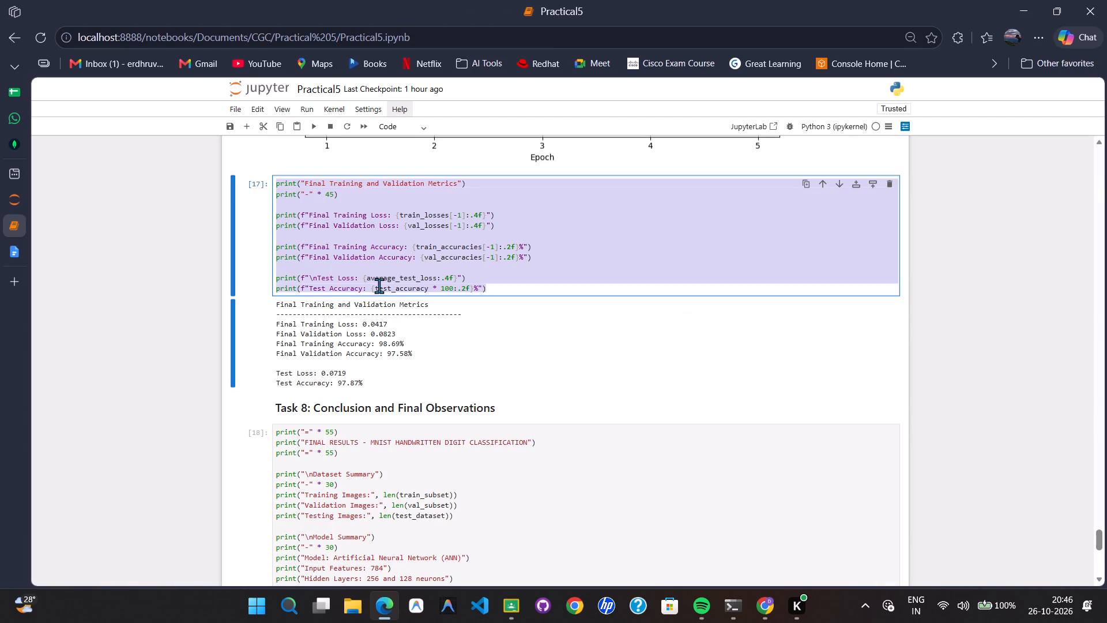
left_click(399, 538)
key("shift+super+s")
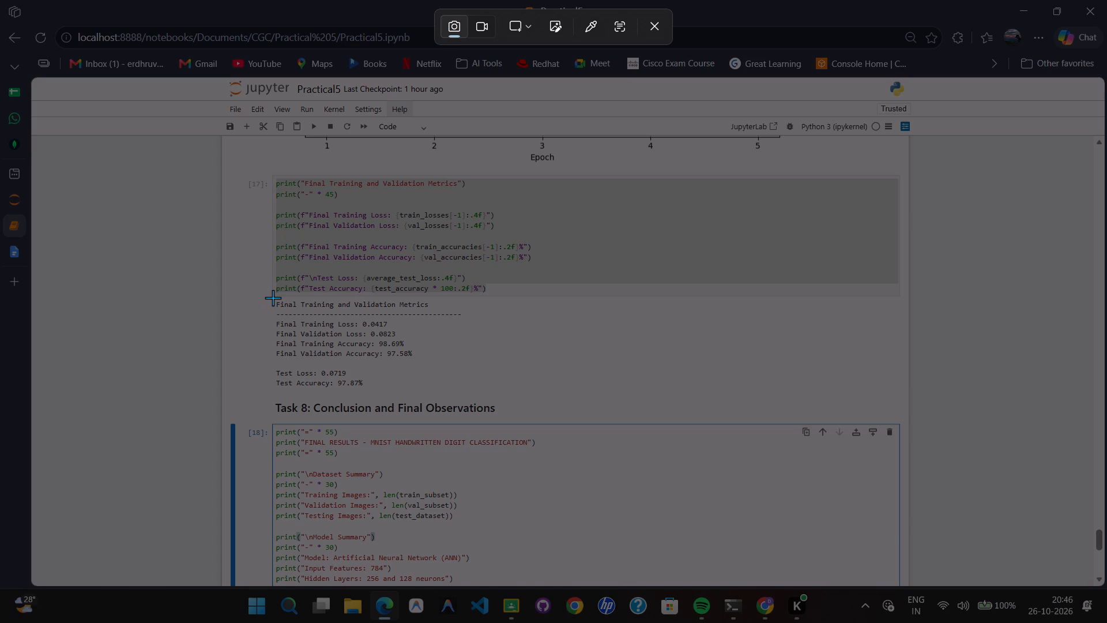
left_click_drag(273, 298, 688, 397)
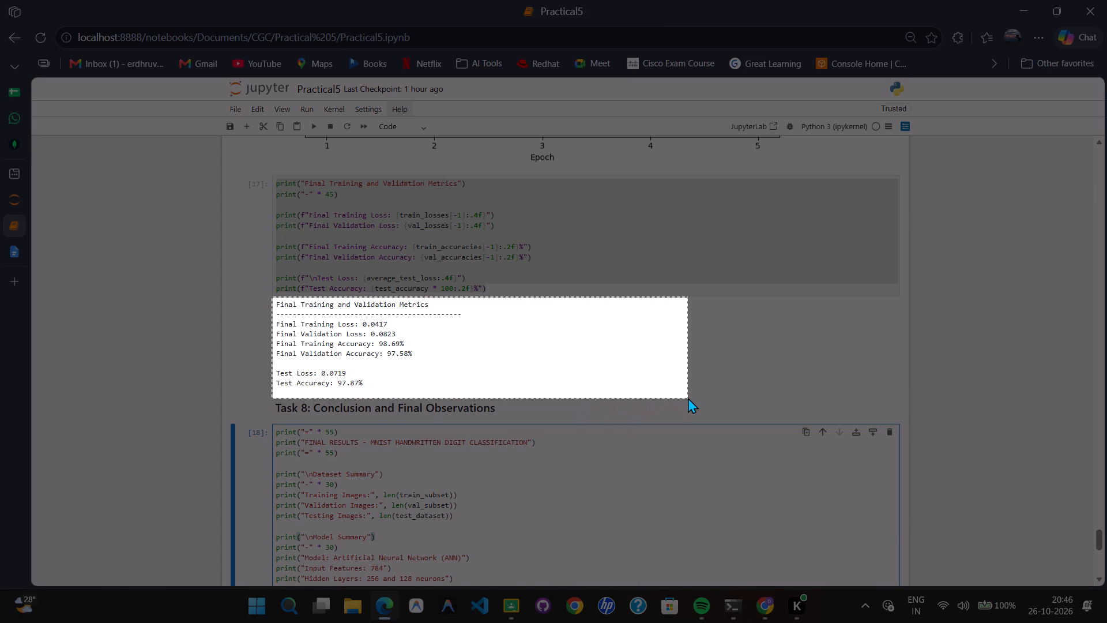
left_click_drag(688, 397, 683, 392)
Replace the loss plot under the metrics block's "Output:" heading with the captured metrics output and slightly reduce the image's height.
key("alt+Tab")
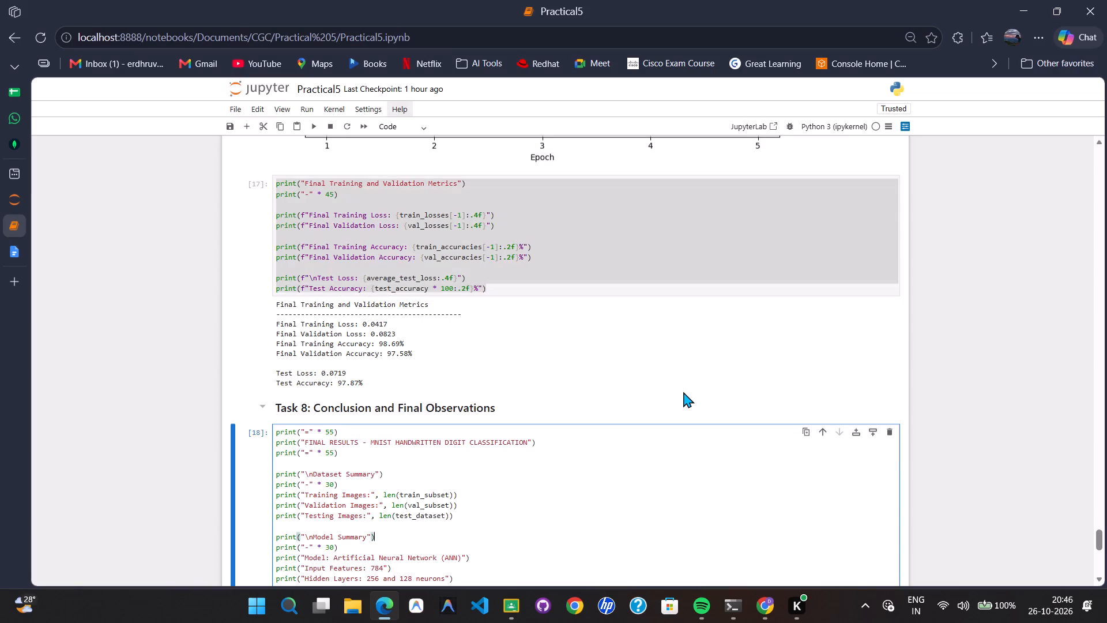
scroll(511, 399, "down", 4)
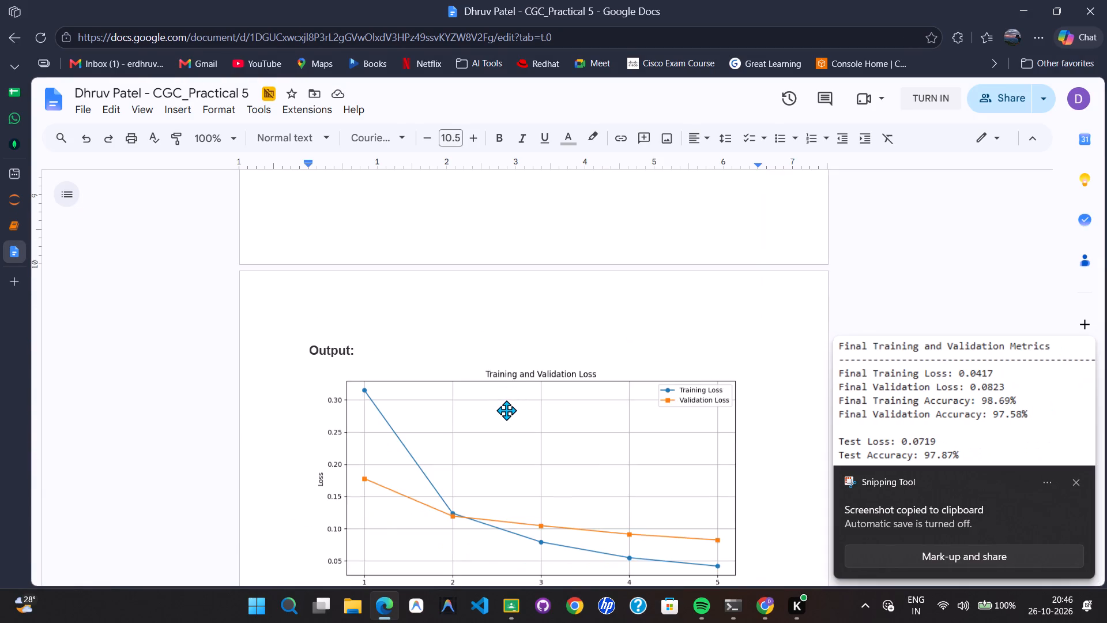
left_click(506, 410)
key("ctrl+v")
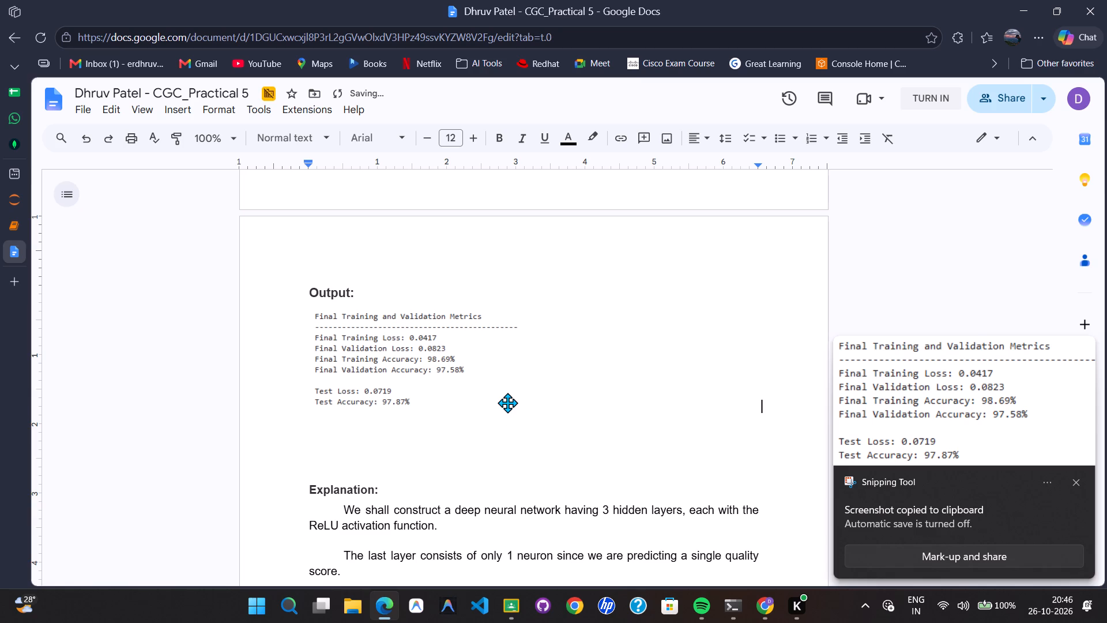
left_click(502, 397)
left_click_drag(531, 409, 530, 392)
Delete the empty lines between the final metrics code and its "Output:" heading.
scroll(530, 391, "up", 3)
left_click(424, 239)
key("BackSpace")
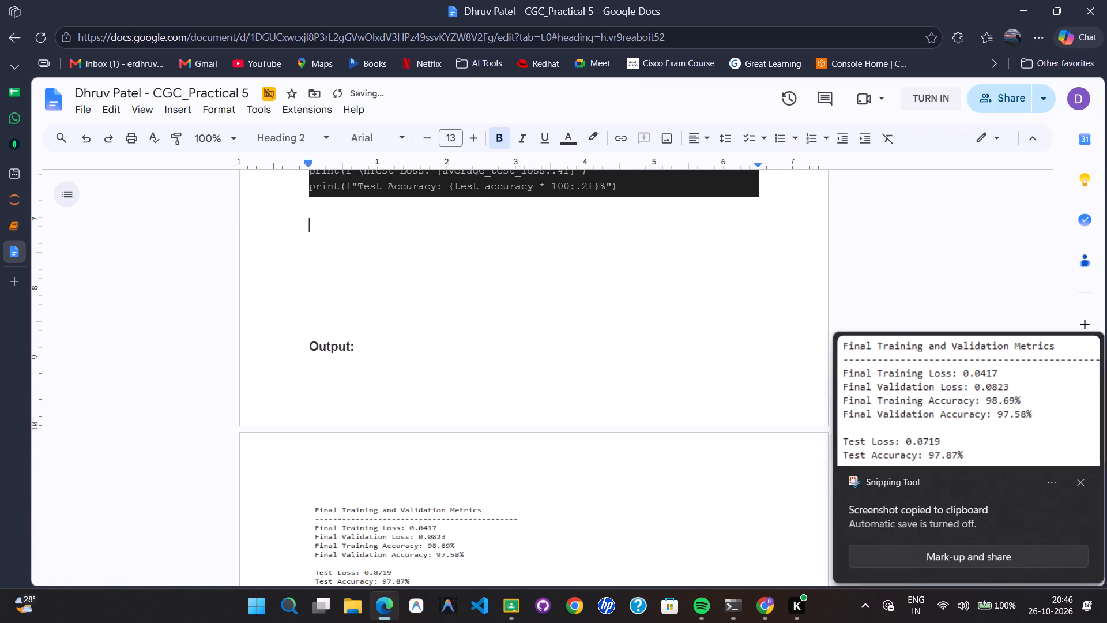
key("BackSpace")
key("Delete")
key("Delete")
key("Delete")
key("Delete")
key("Delete")
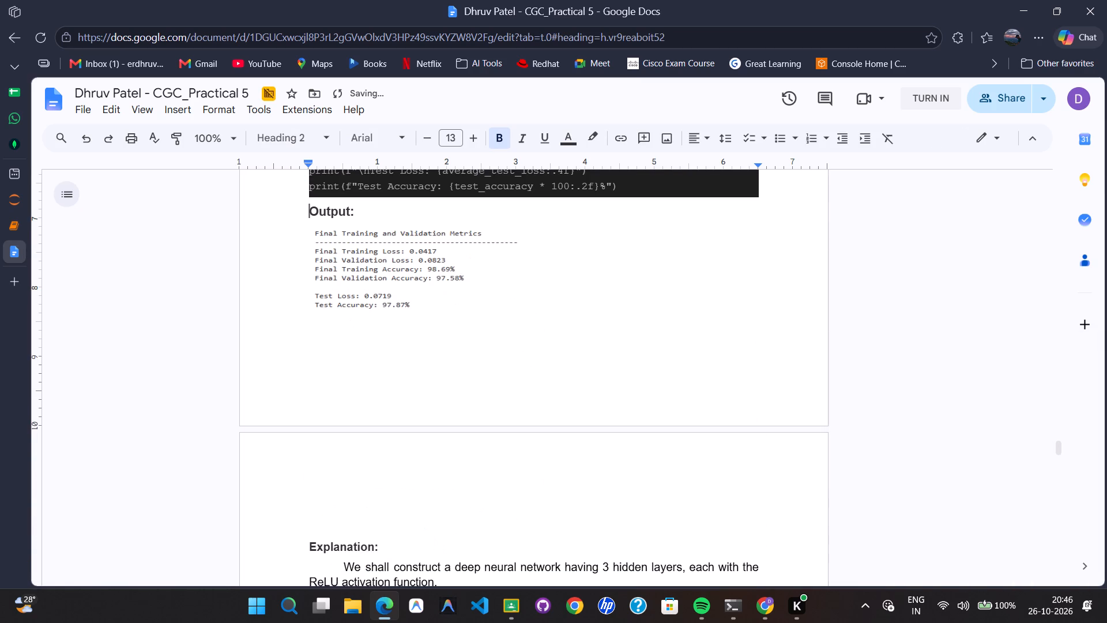
Delete the old "Explanation:" section about 3 hidden layers and the blank lines between the metrics output and the Task 8 heading.
scroll(424, 239, "down", 1)
left_click(399, 380)
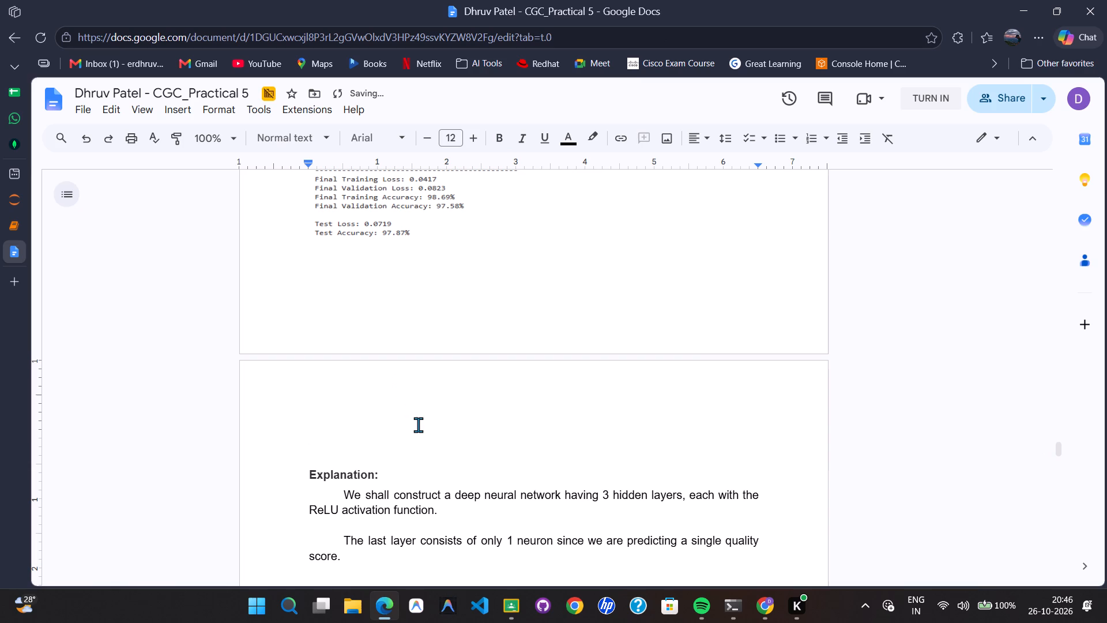
key("shift+Down")
key("shift+Down")
key("shift+Down")
key("shift+Down")
key("shift+Down")
key("shift+Down")
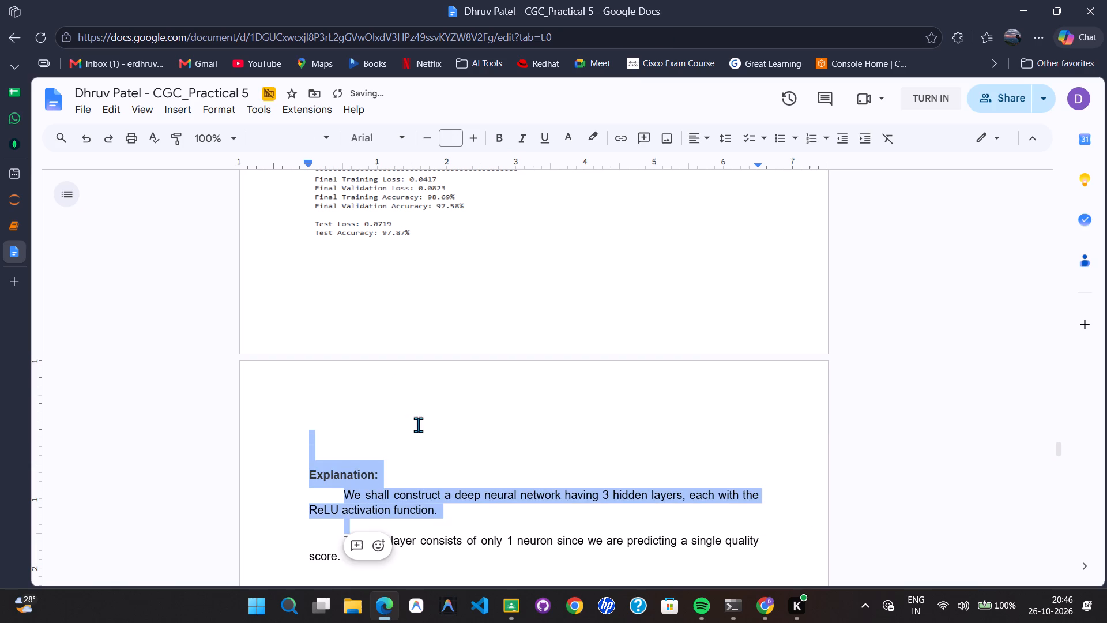
key("shift+Down")
key("shift+Down")
key("shift+Down")
key("shift+Left")
key("shift+Up")
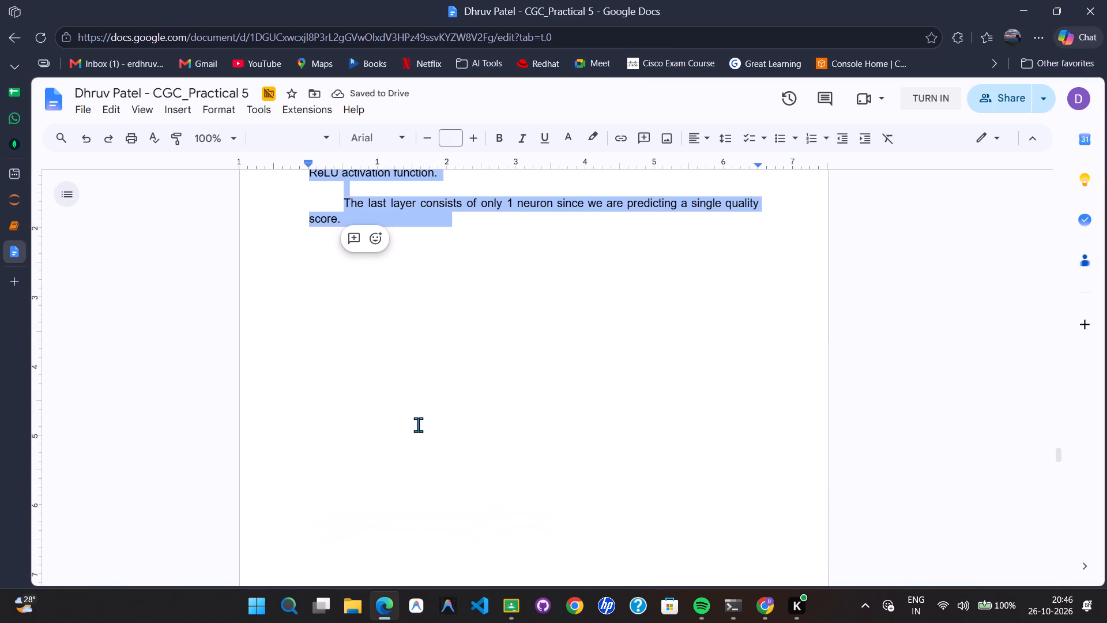
key("BackSpace")
key("BackSpace")
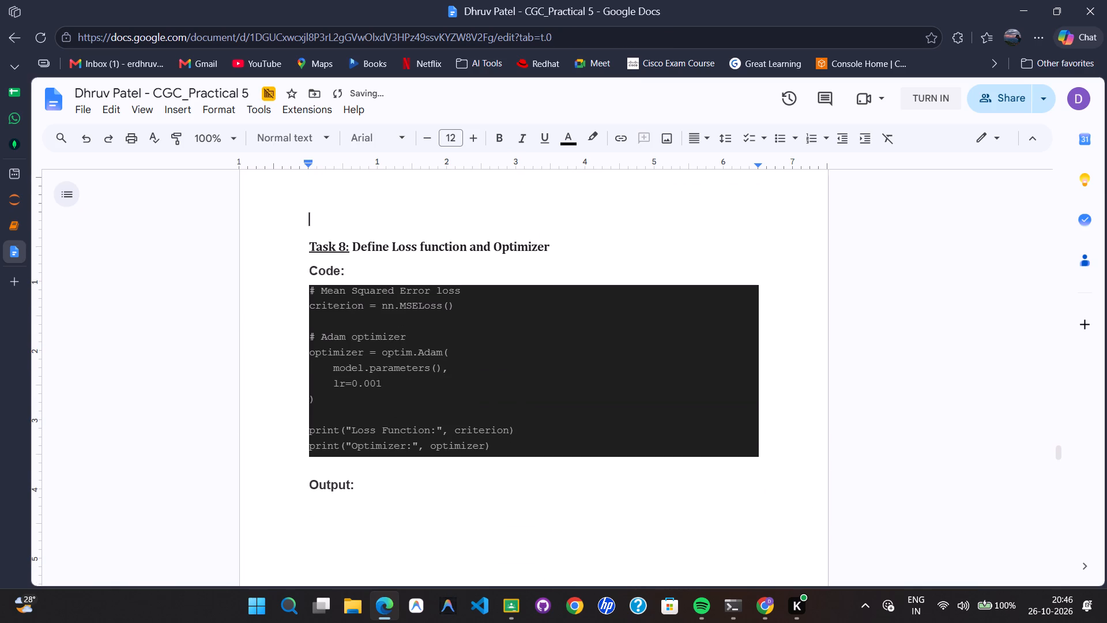
key("BackSpace")
key("BackSpace")
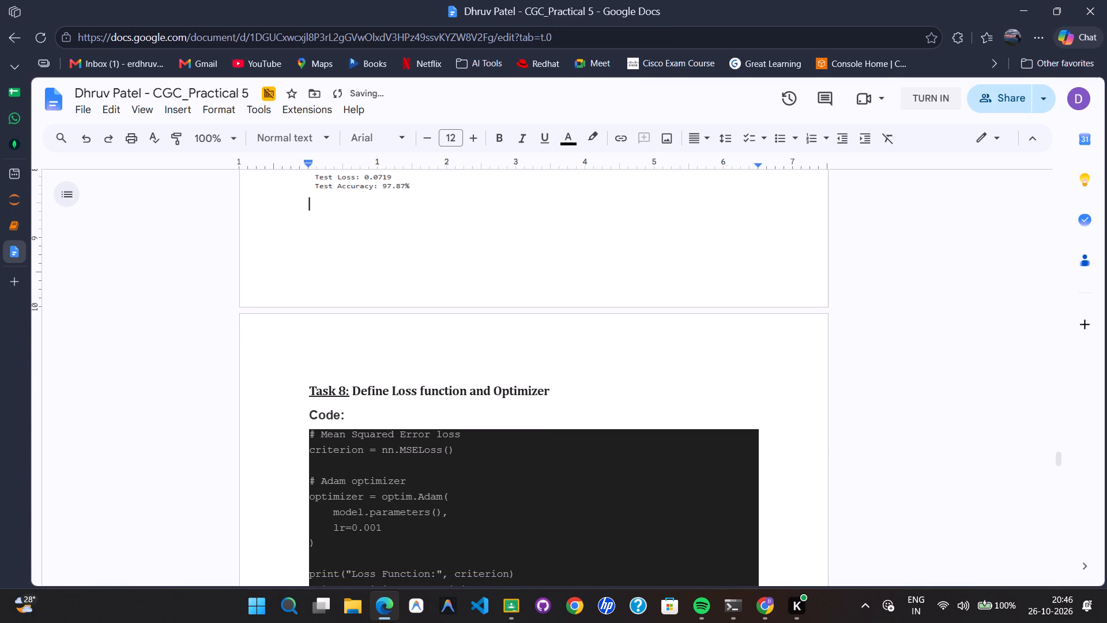
key("BackSpace")
Insert a page break after the metrics output so the Task 8 heading starts a new page, with no extra blank lines before it.
key("Right")
key("Left")
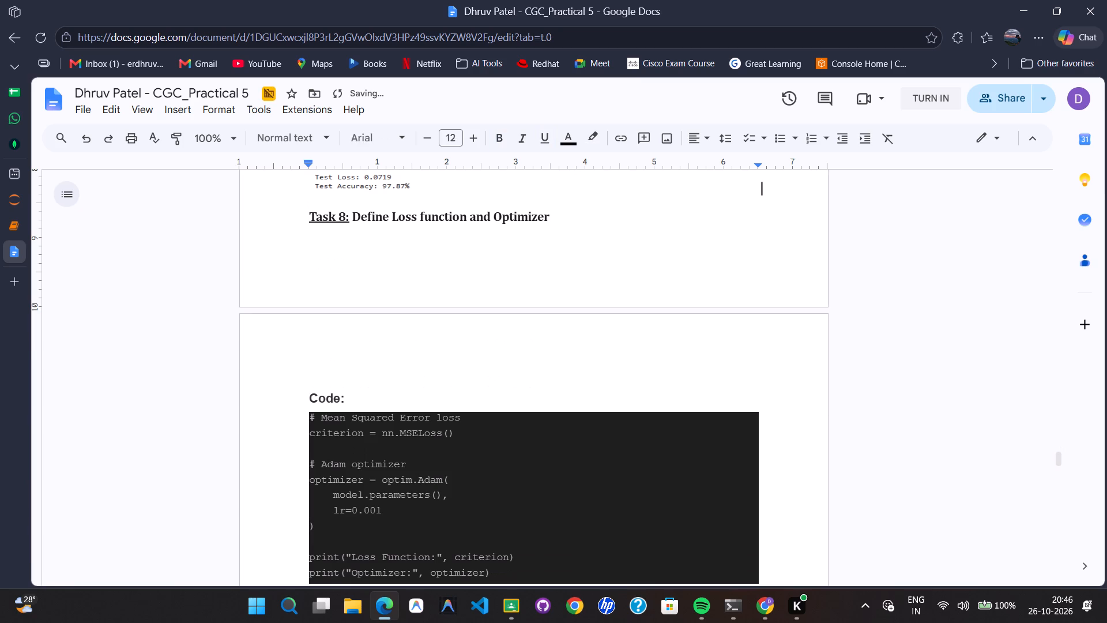
key("Right")
key("ctrl+Return")
key("Left")
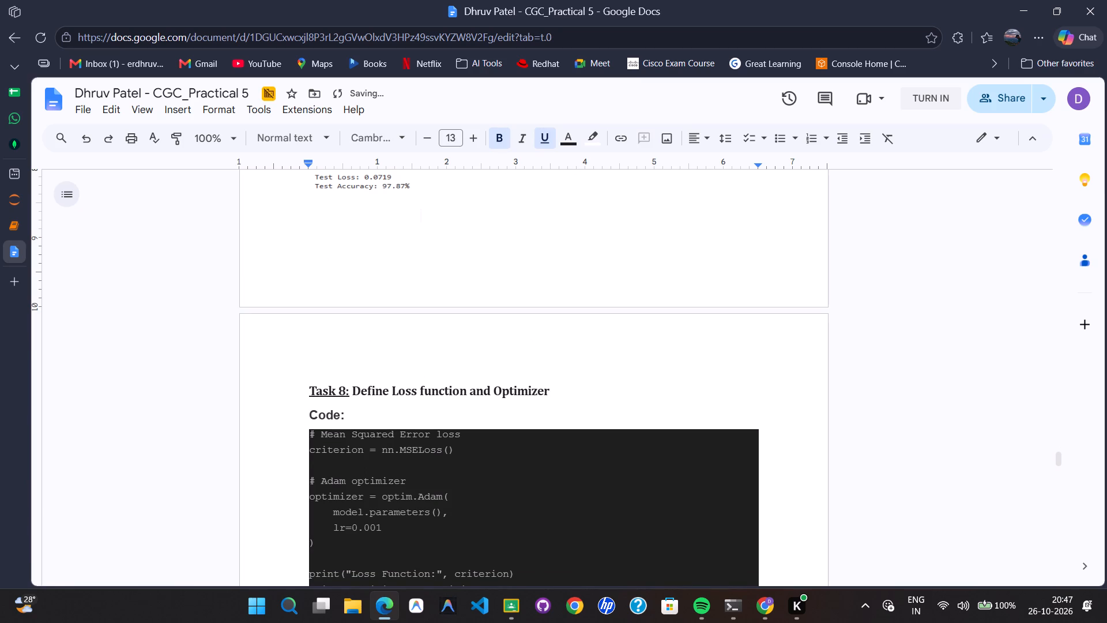
key("Left")
key("BackSpace")
key("Right")
key("Right")
key("Left")
key("Left")
key("ctrl+Return")
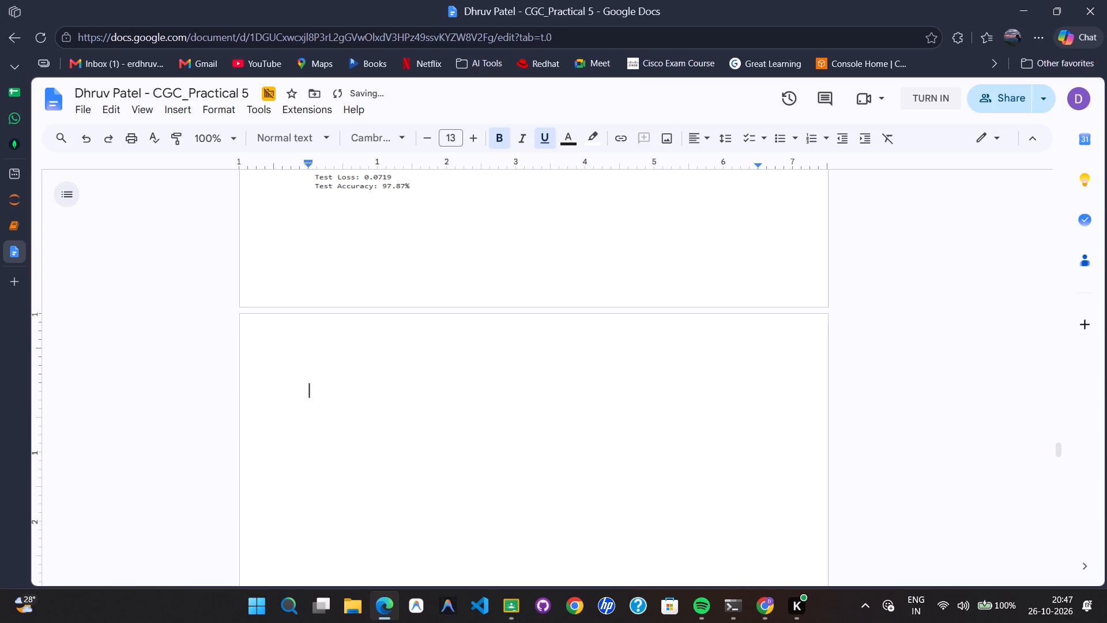
key("Delete")
key("Delete")
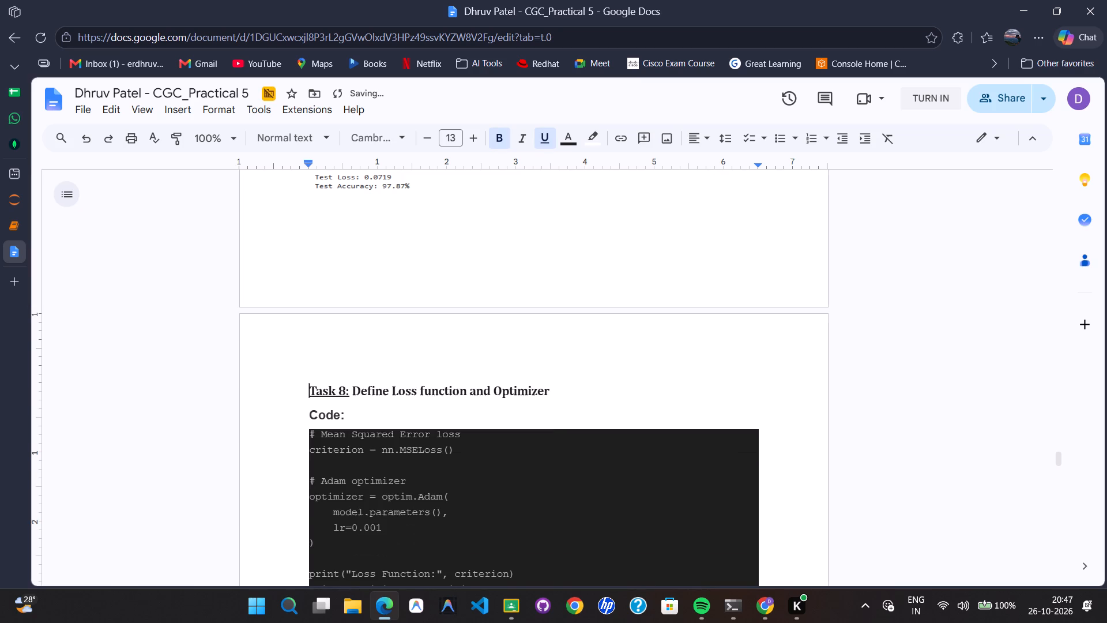
key("Left")
key("Left")
key("Right")
key("Right")
Copy the Task 8 title "Challenges, solutions, observations, and conclusion" from the "Tasks to Perform:" list.
left_click_drag(1061, 458, 1068, 322)
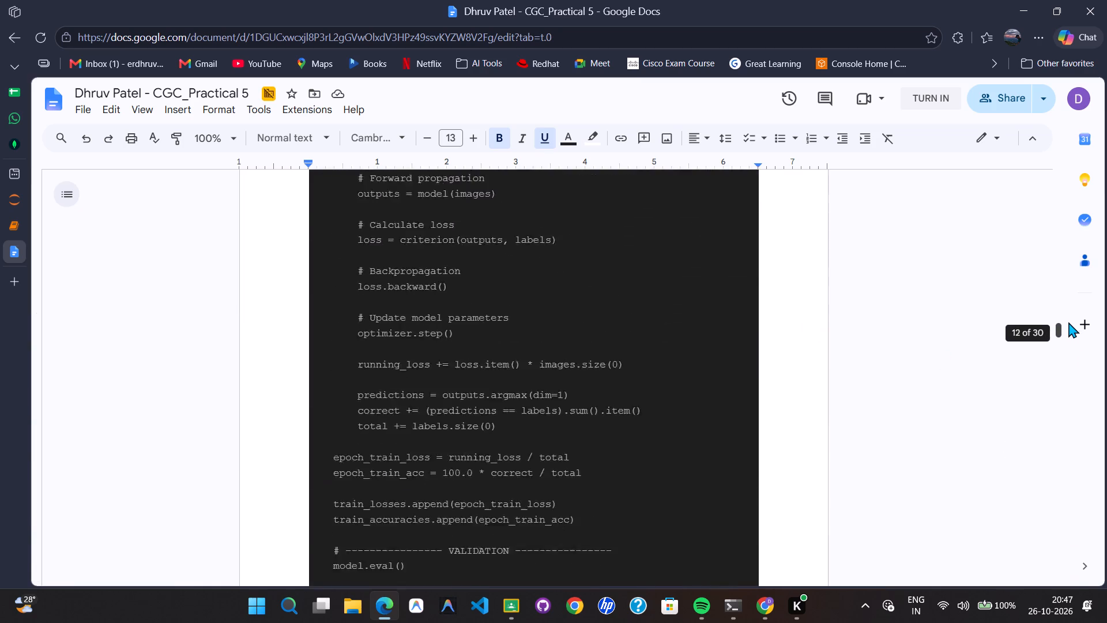
left_click_drag(1068, 322, 1059, 260)
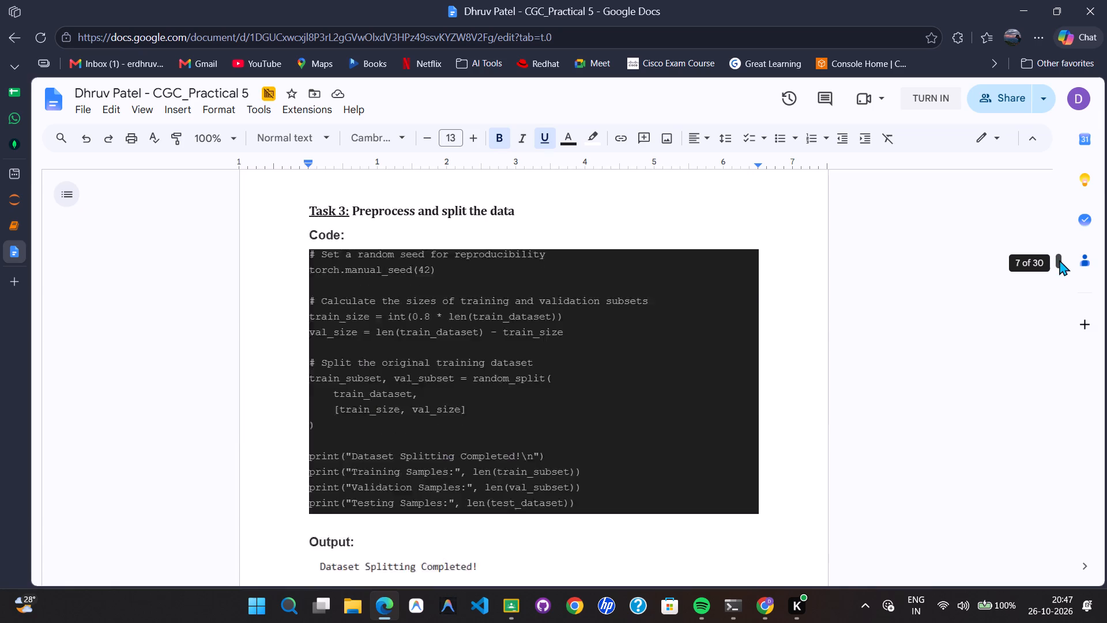
left_click_drag(1059, 260, 1040, 223)
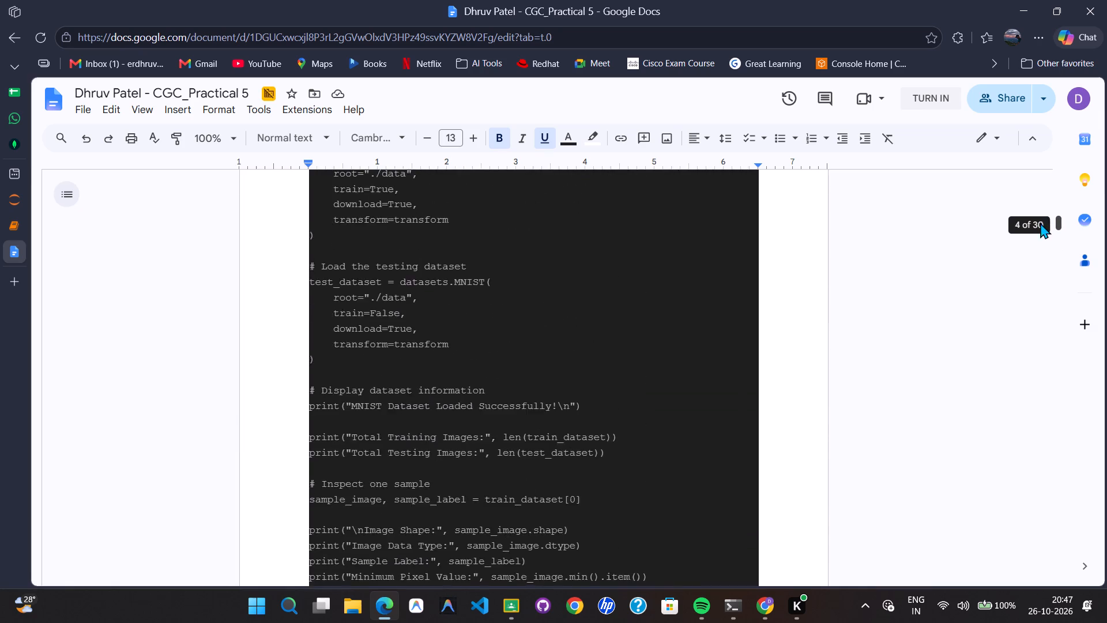
left_click_drag(1040, 223, 1047, 192)
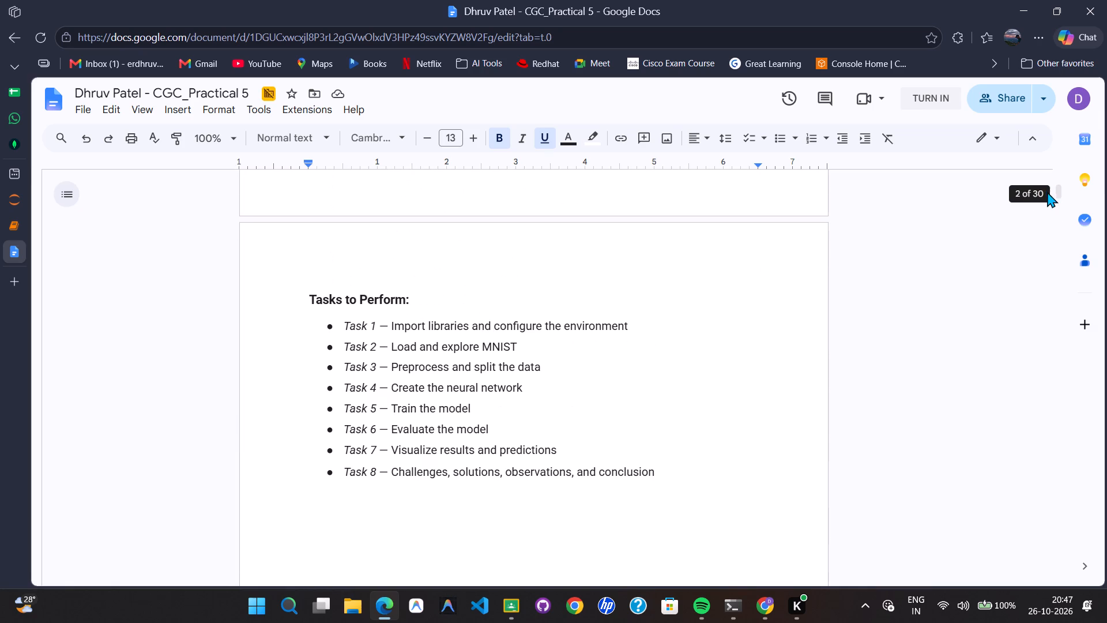
left_click_drag(667, 474, 516, 476)
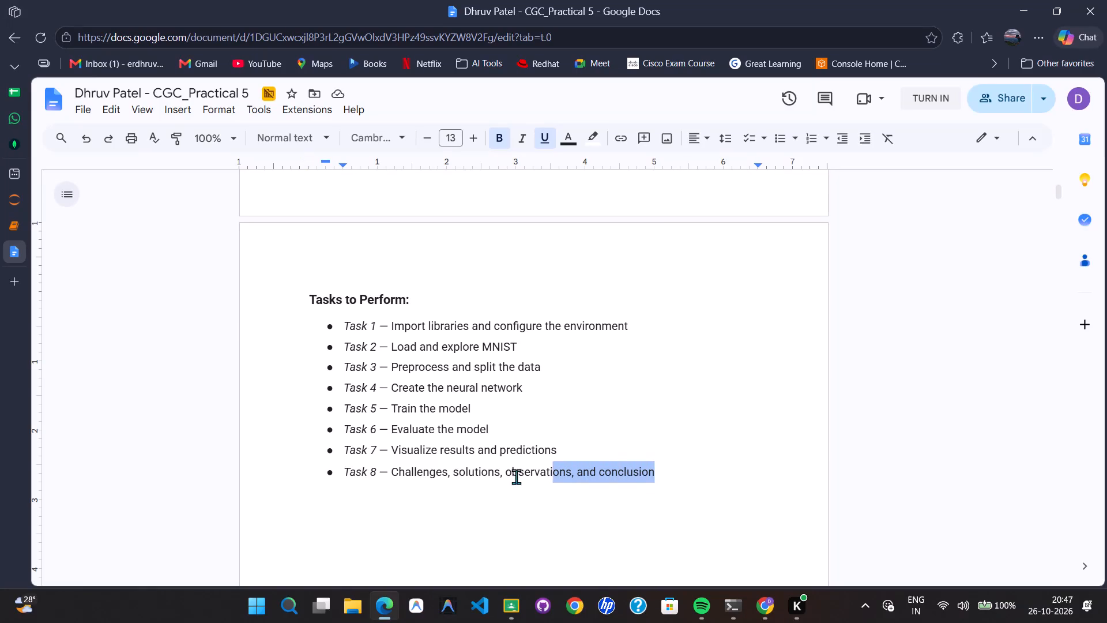
left_click_drag(516, 476, 393, 478)
key("ctrl+c")
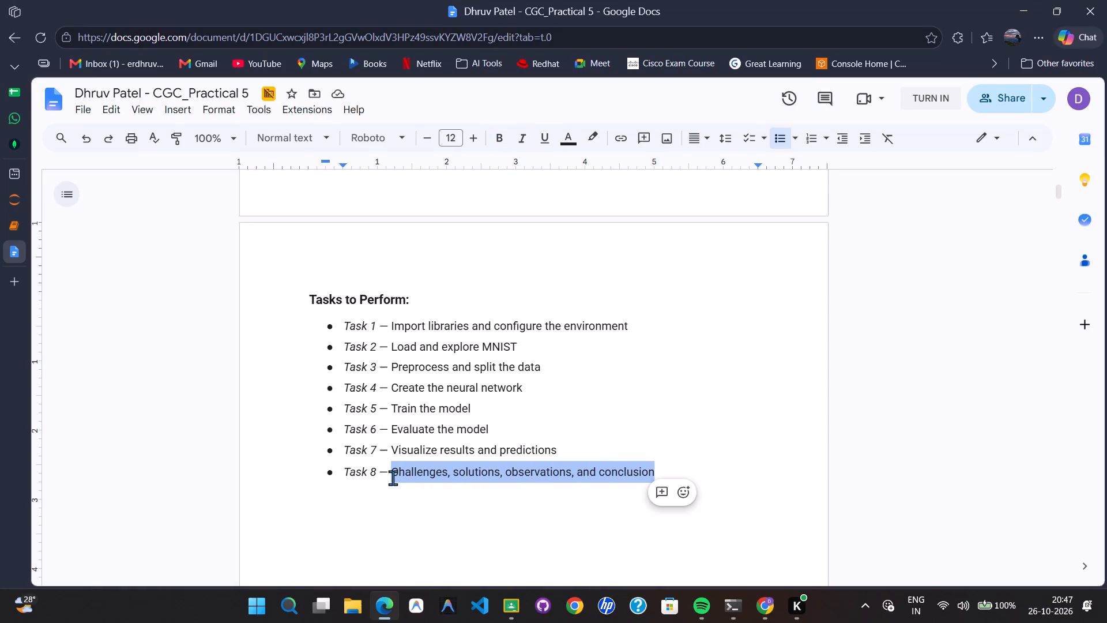
Replace "efine Loss function and Optimizer" in the Task 8 heading with "Challenges, solutions, observations, and conclusion" from the clipboard history.
left_click_drag(1055, 187, 1027, 506)
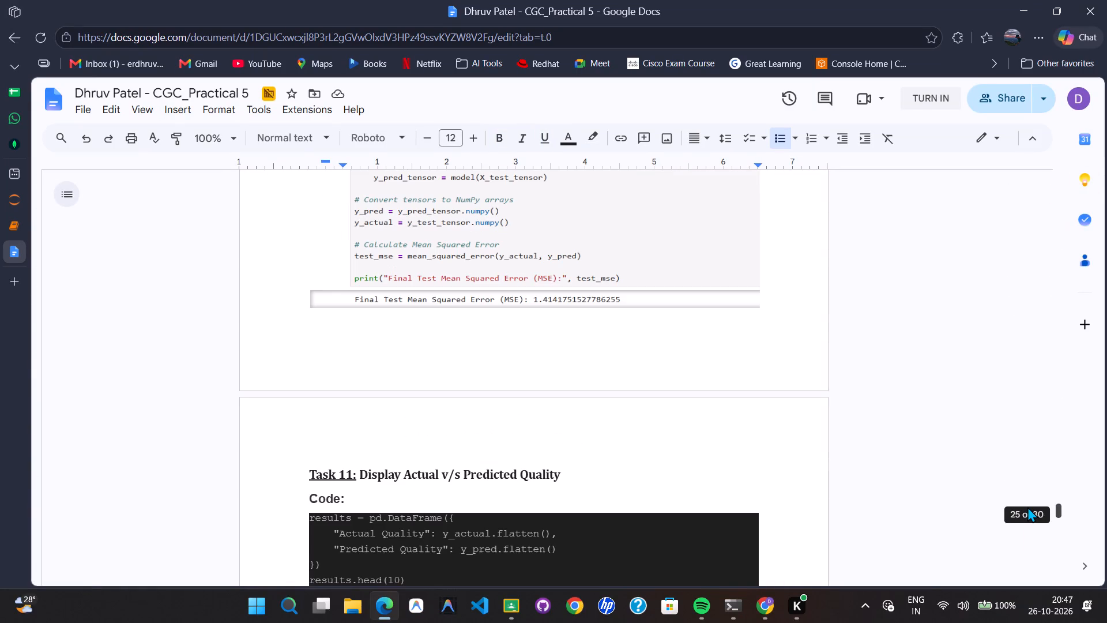
left_click_drag(1027, 506, 1020, 479)
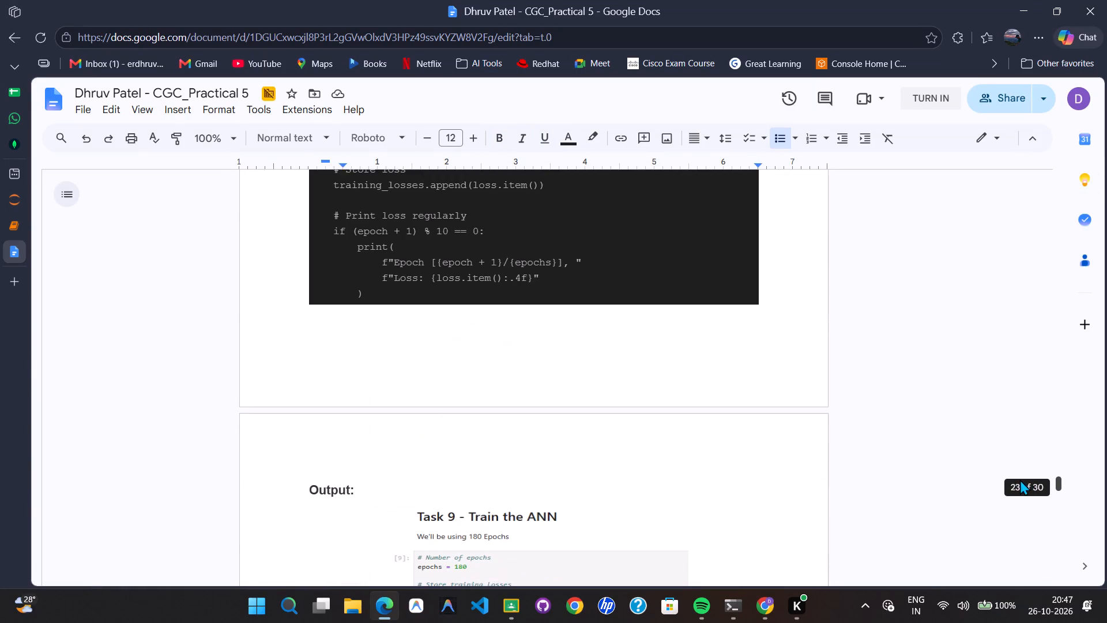
left_click_drag(1020, 479, 1017, 468)
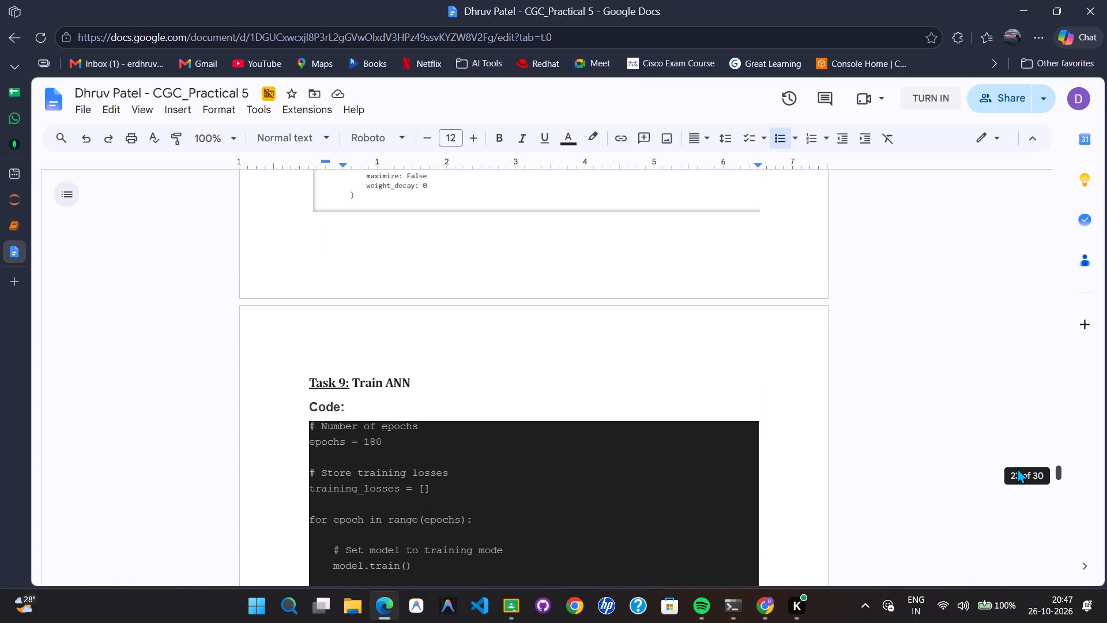
left_click_drag(1017, 468, 1015, 455)
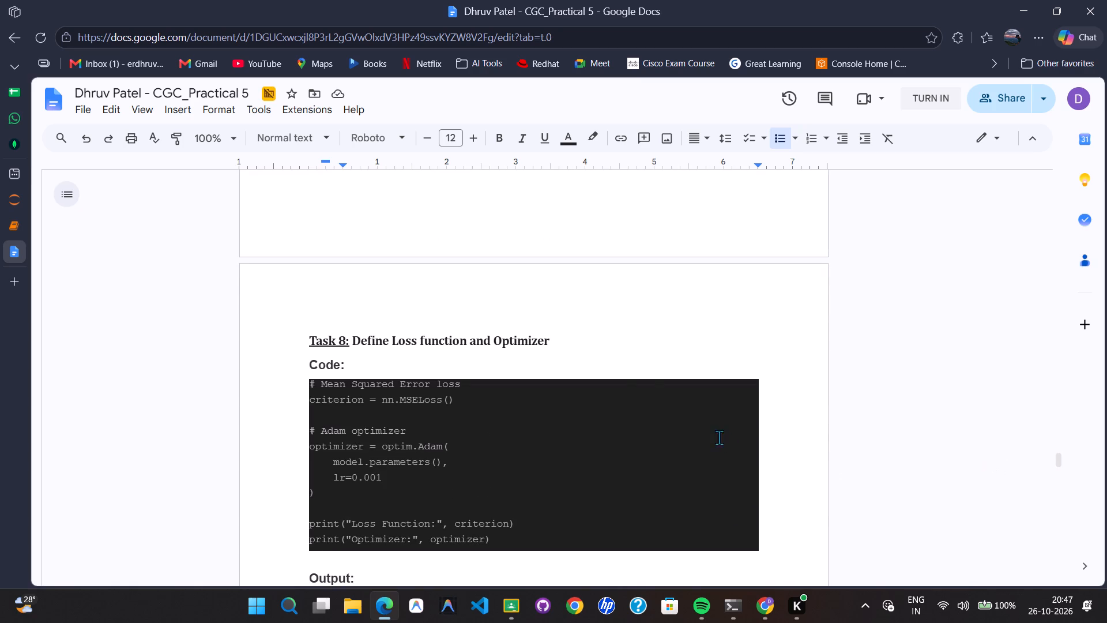
left_click(573, 348)
key("ctrl+shift+Left")
key("ctrl+shift+Left")
key("ctrl+shift+Left")
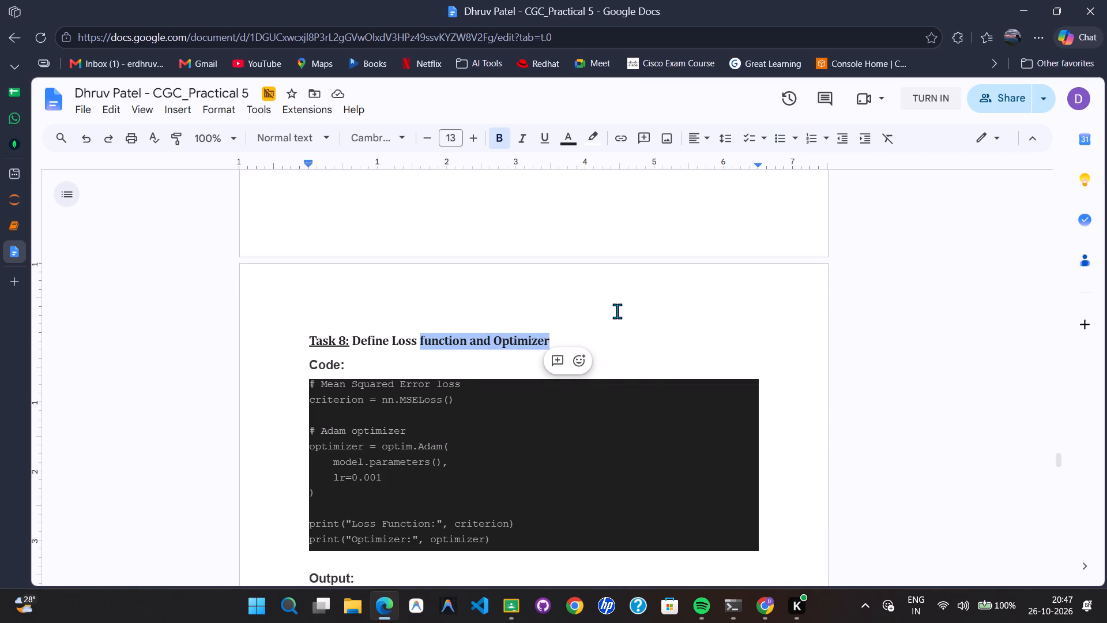
key("ctrl+shift+Left")
key("shift+Left")
key("ctrl+shift+Left")
key("shift+Right")
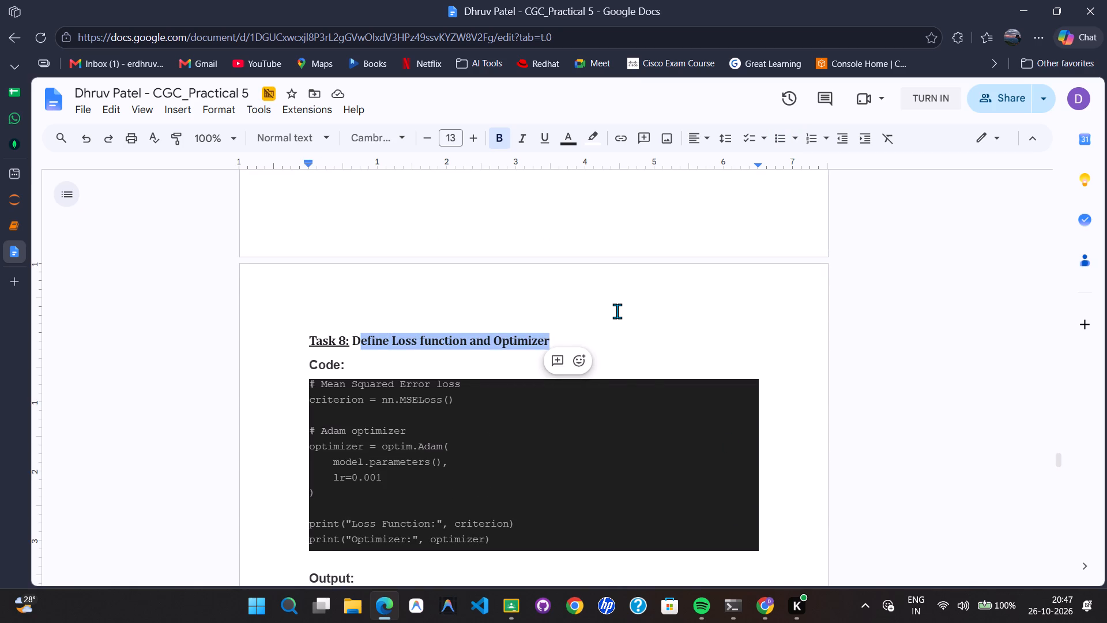
key("ctrl+c")
key("super+v")
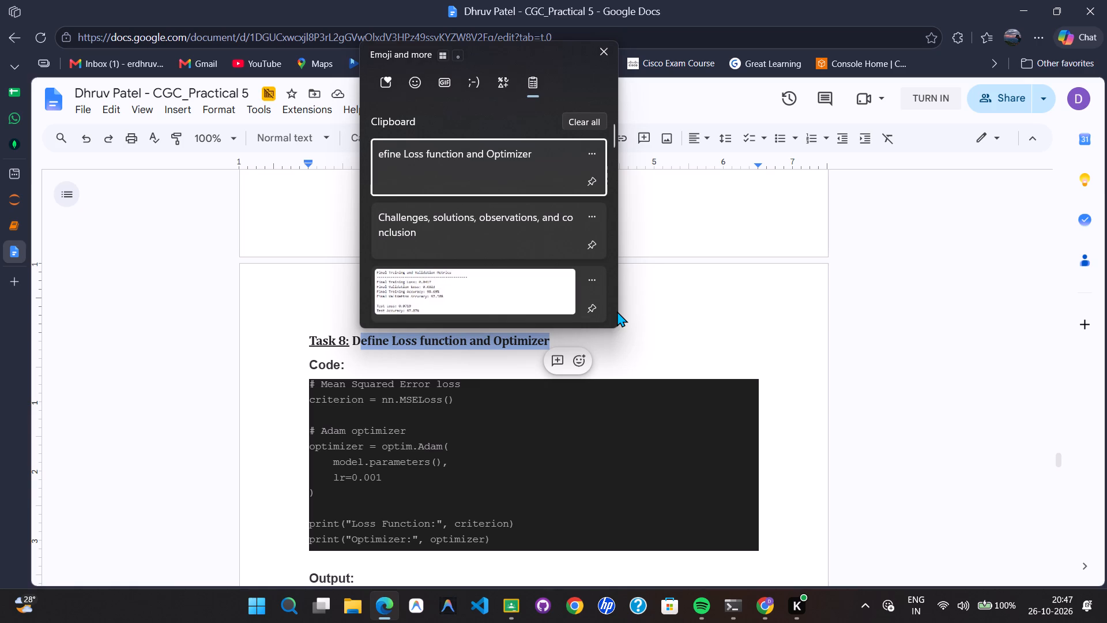
key("Down")
key("Return")
key("ctrl+v")
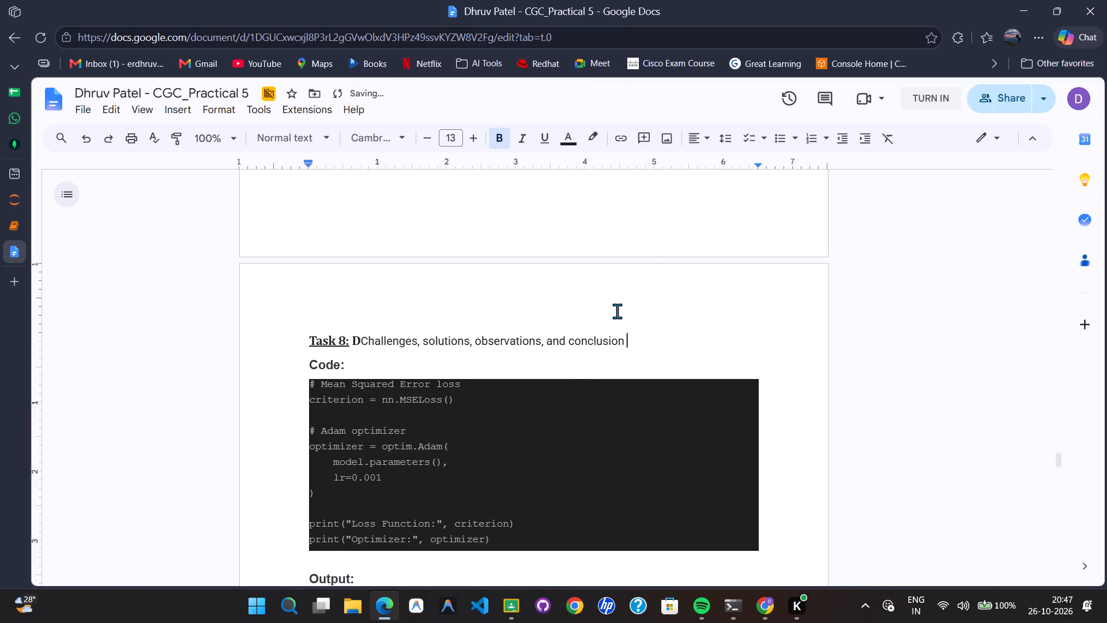
Apply the heading's bold Cambria 13 formatting from the leading "D" to "Challenges, solutions, observations, and conclusion" in the Task 8 heading.
key("ctrl+Up")
key("ctrl+Right")
key("ctrl+Right")
key("Right")
key("ctrl+Right")
key("shift+Right")
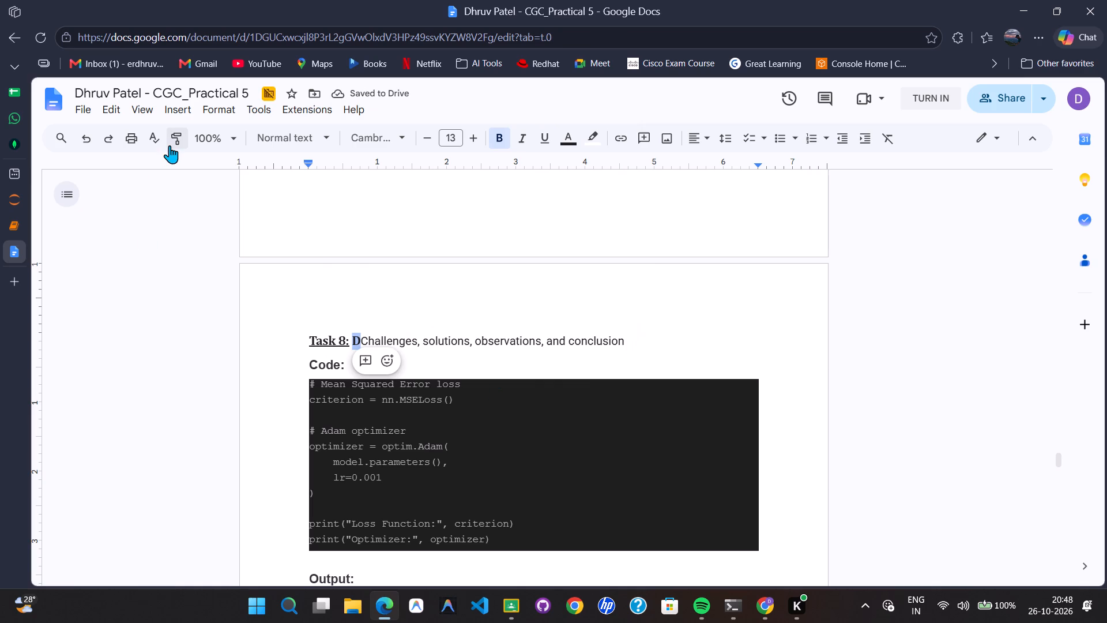
left_click(171, 145)
left_click_drag(625, 342, 624, 342)
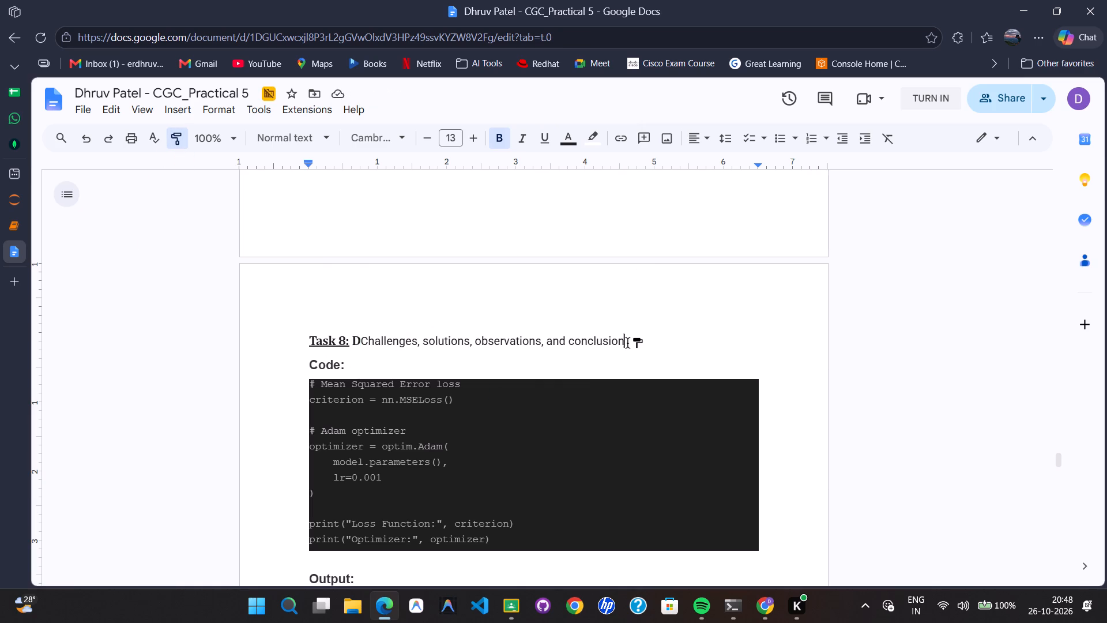
left_click_drag(624, 342, 362, 350)
Delete the stray "D" before "Challenges" in the Task 8 heading.
left_click(362, 344)
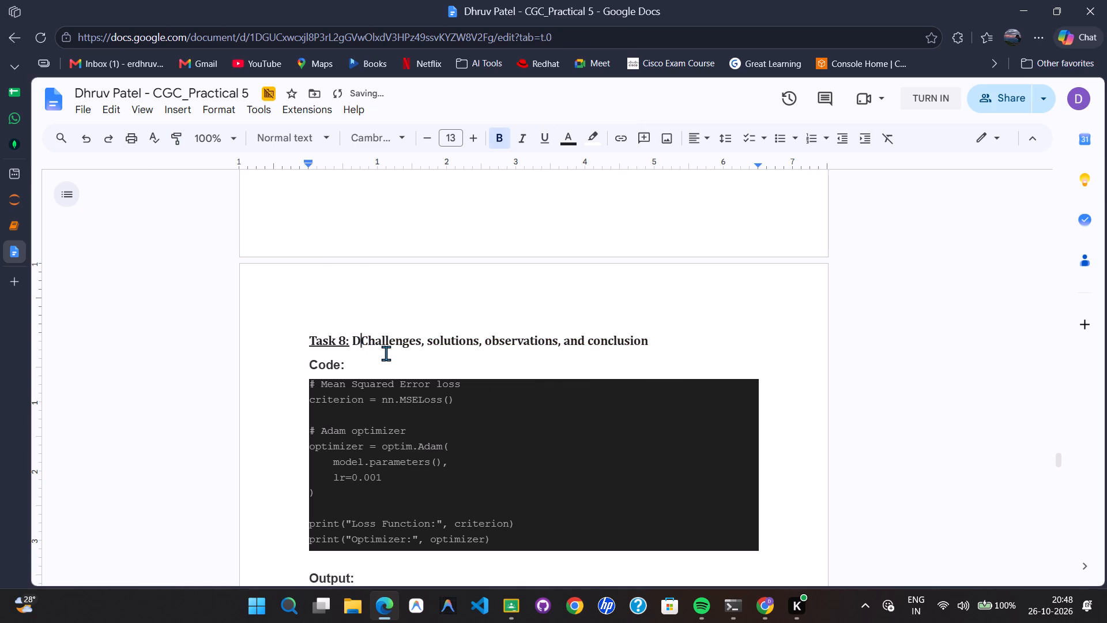
key("BackSpace")
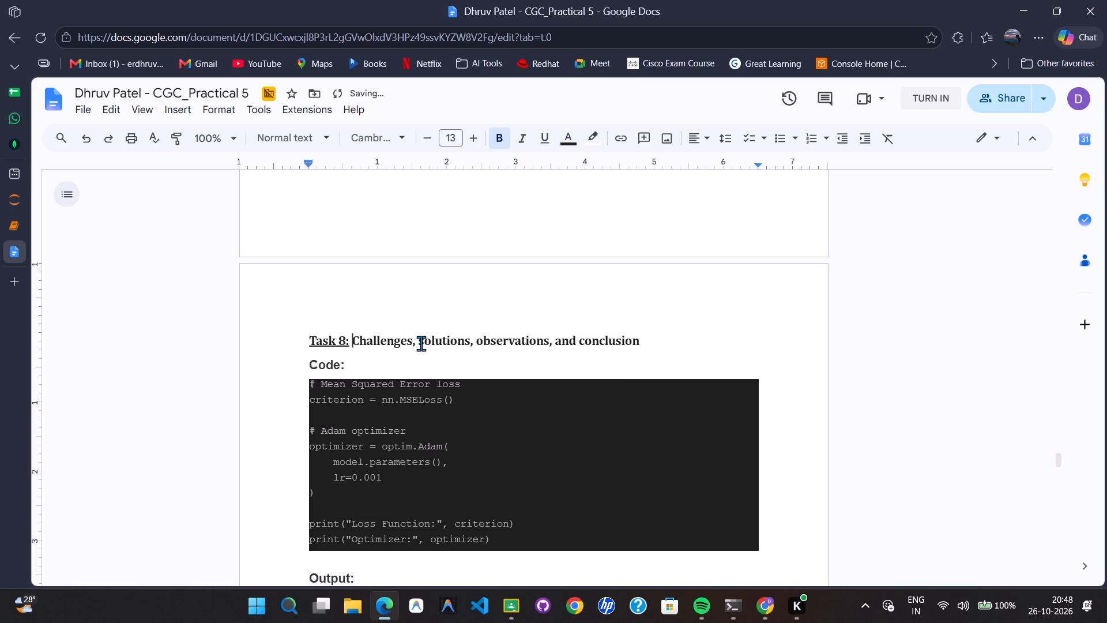
key("Down")
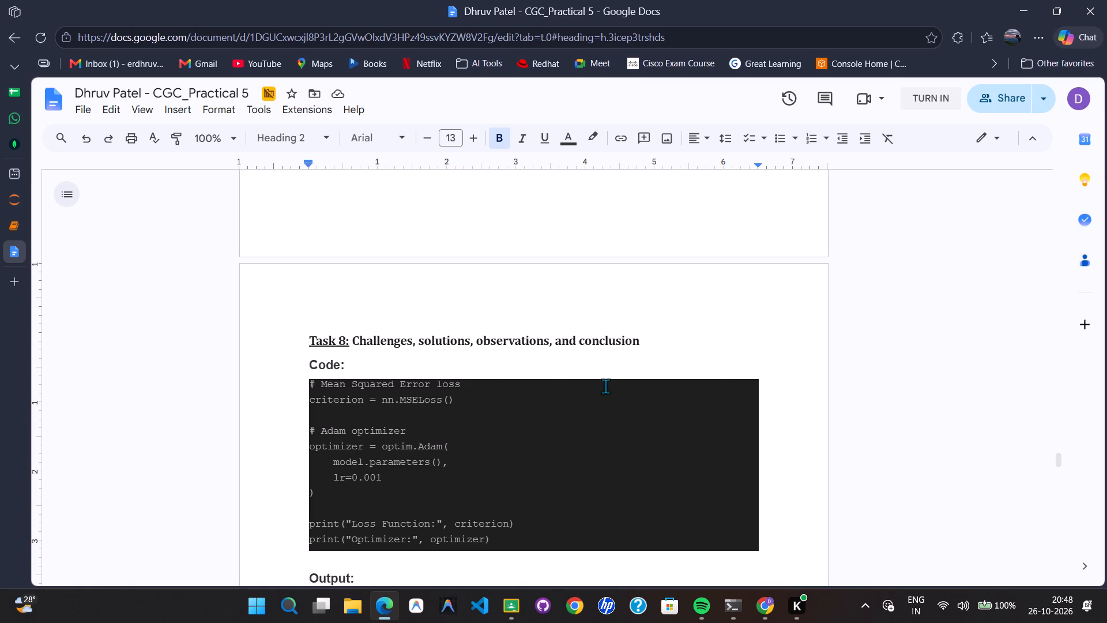
Clear all system notifications and return to the document.
left_click(1065, 611)
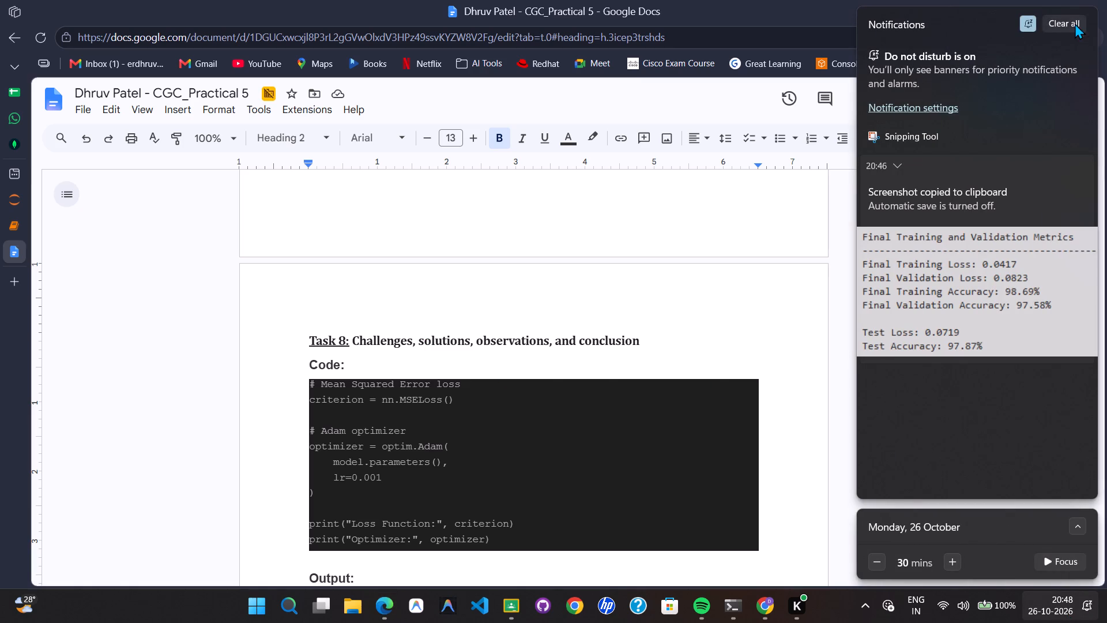
left_click(1071, 18)
left_click(672, 352)
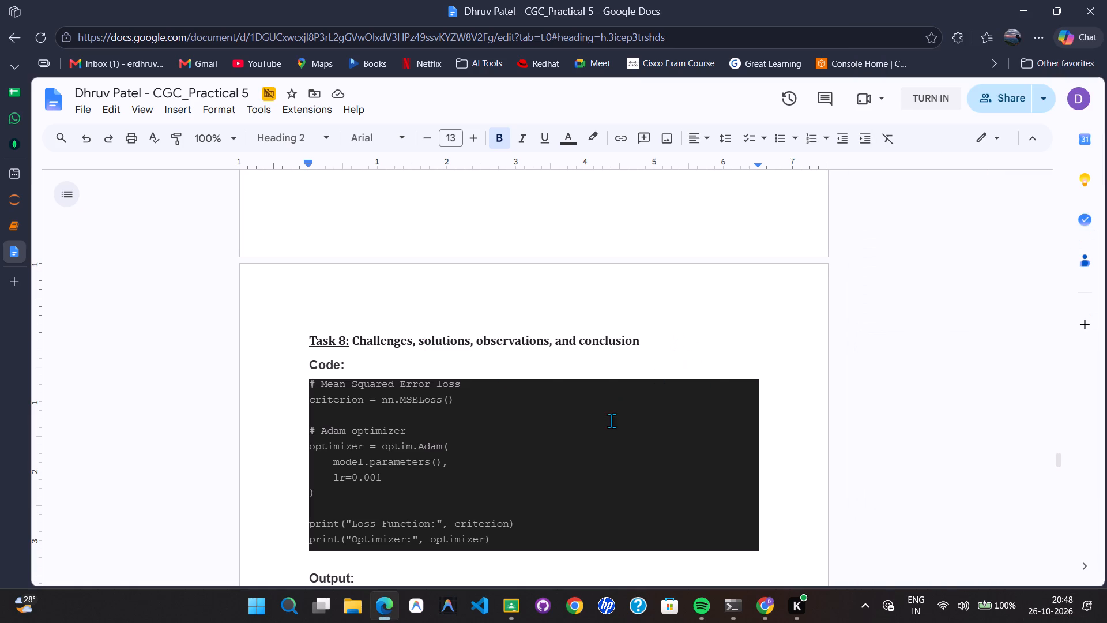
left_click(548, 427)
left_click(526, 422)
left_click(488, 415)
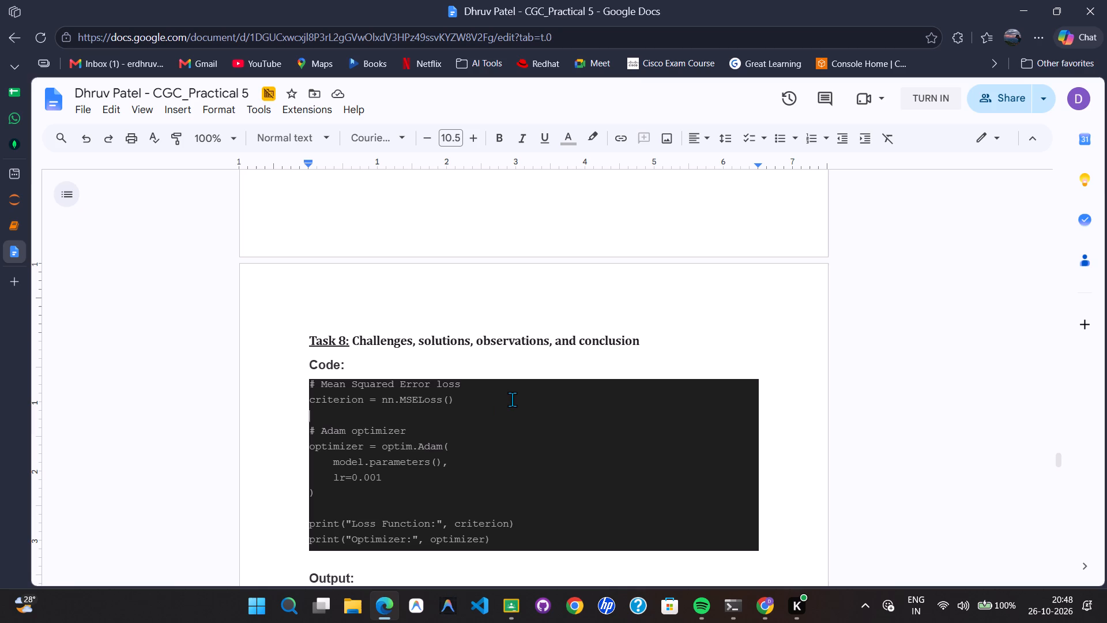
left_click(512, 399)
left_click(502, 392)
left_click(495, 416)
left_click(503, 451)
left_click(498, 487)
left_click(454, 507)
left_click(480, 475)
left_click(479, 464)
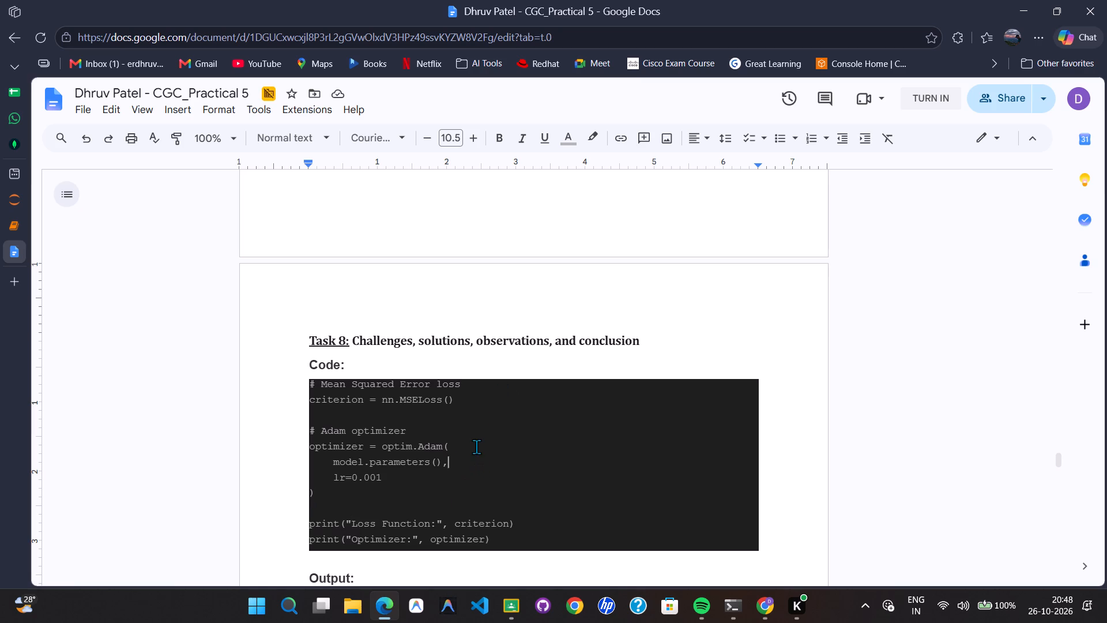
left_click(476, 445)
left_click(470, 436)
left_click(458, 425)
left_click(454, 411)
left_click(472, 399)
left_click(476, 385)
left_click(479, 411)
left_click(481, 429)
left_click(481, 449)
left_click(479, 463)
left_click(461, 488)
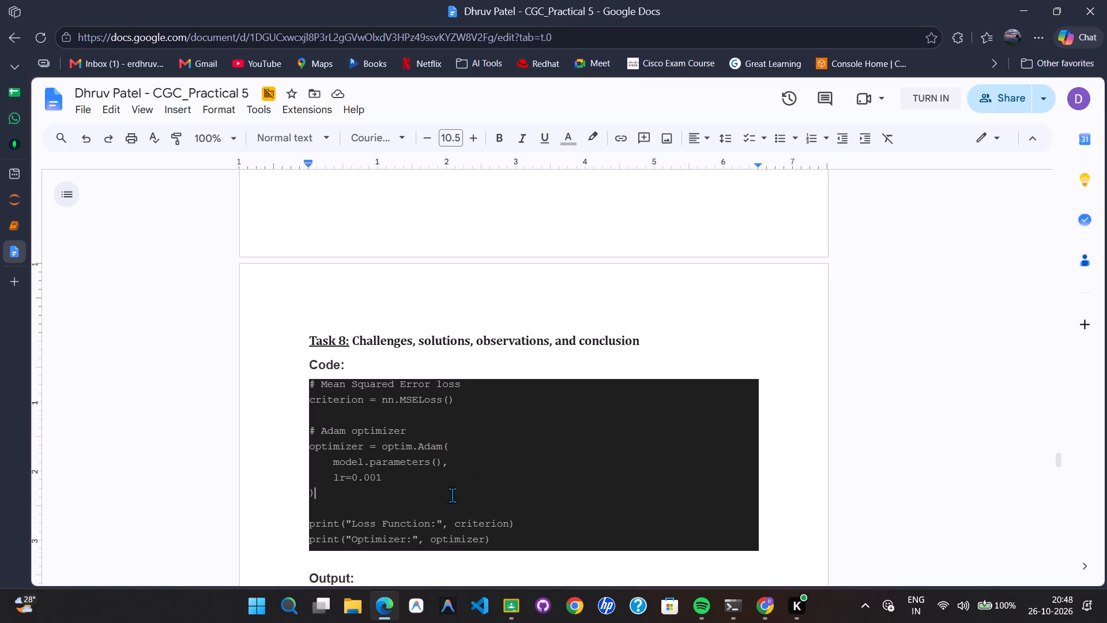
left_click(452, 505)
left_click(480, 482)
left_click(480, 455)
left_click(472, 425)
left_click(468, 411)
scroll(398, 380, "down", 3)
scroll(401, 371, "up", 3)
Switch to the Practical5 Jupyter notebook containing the Task 8 code.
key("alt+Tab")
left_click(437, 278)
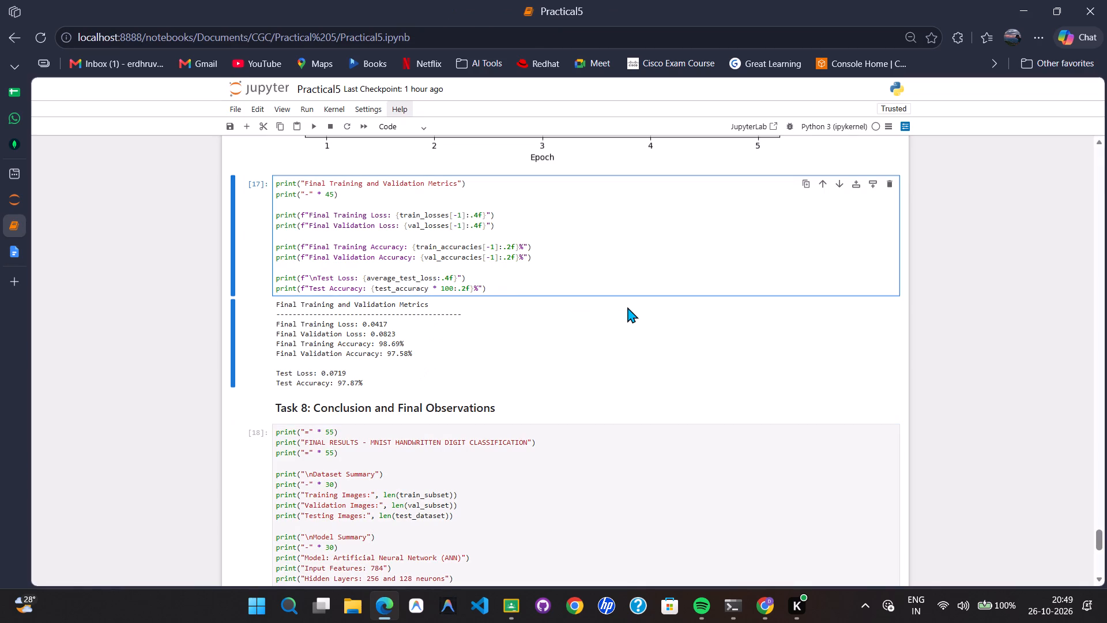